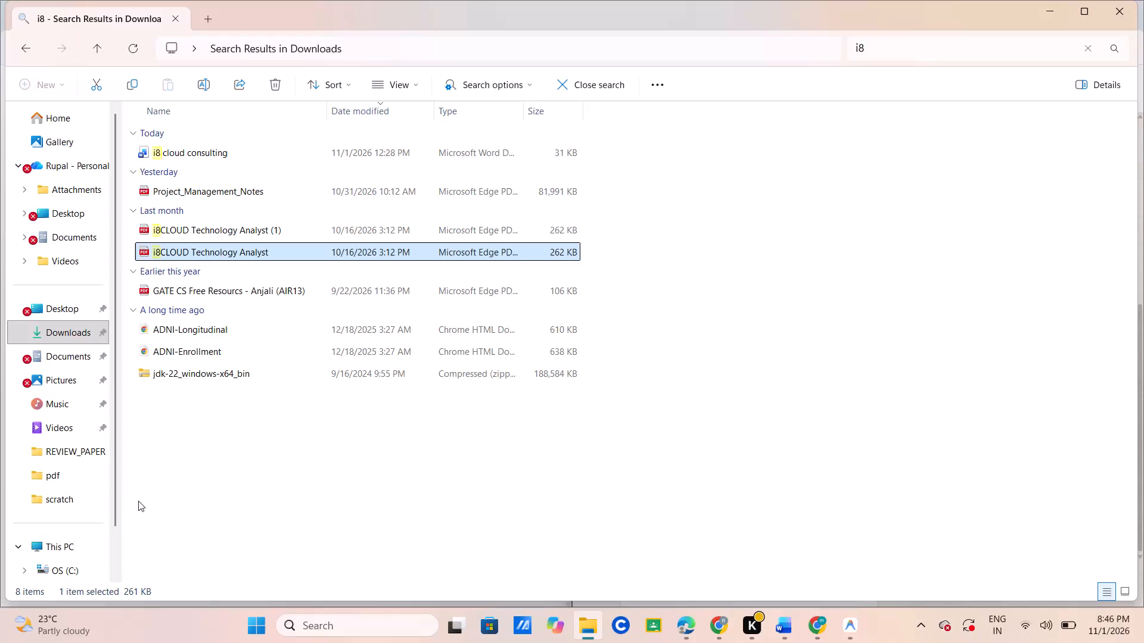
# Open the scratch folder and search it for "sto", then return to the full folder listing.
pyautogui.doubleClick(79, 501)
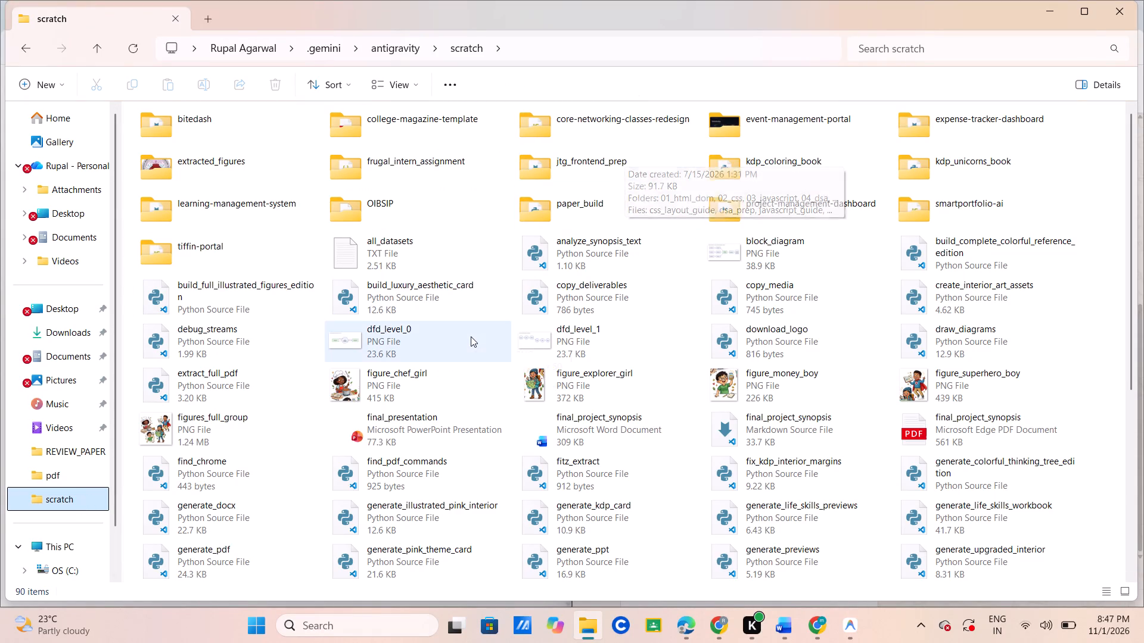
pyautogui.scroll(-7, 471, 336)
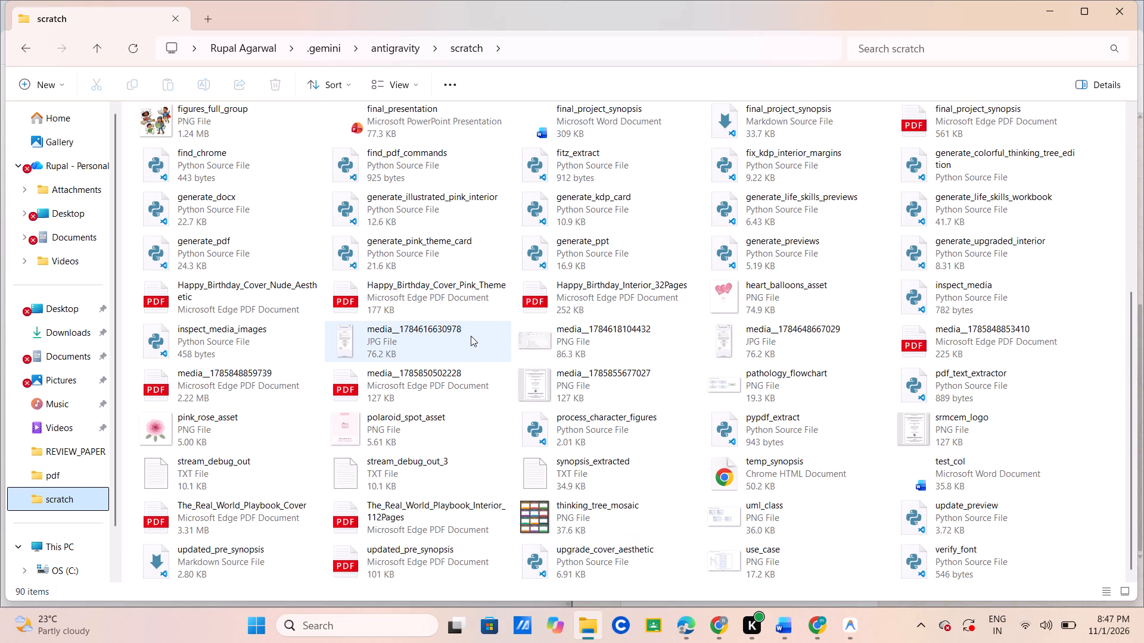
pyautogui.scroll(-4, 471, 336)
pyautogui.click(919, 44)
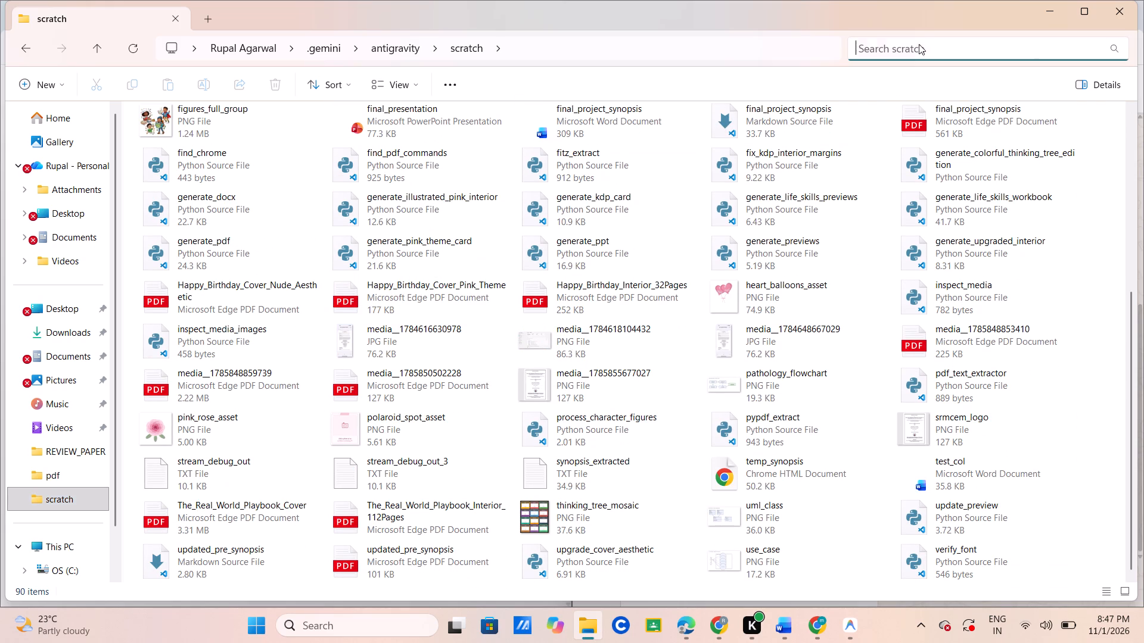
pyautogui.write('sto')
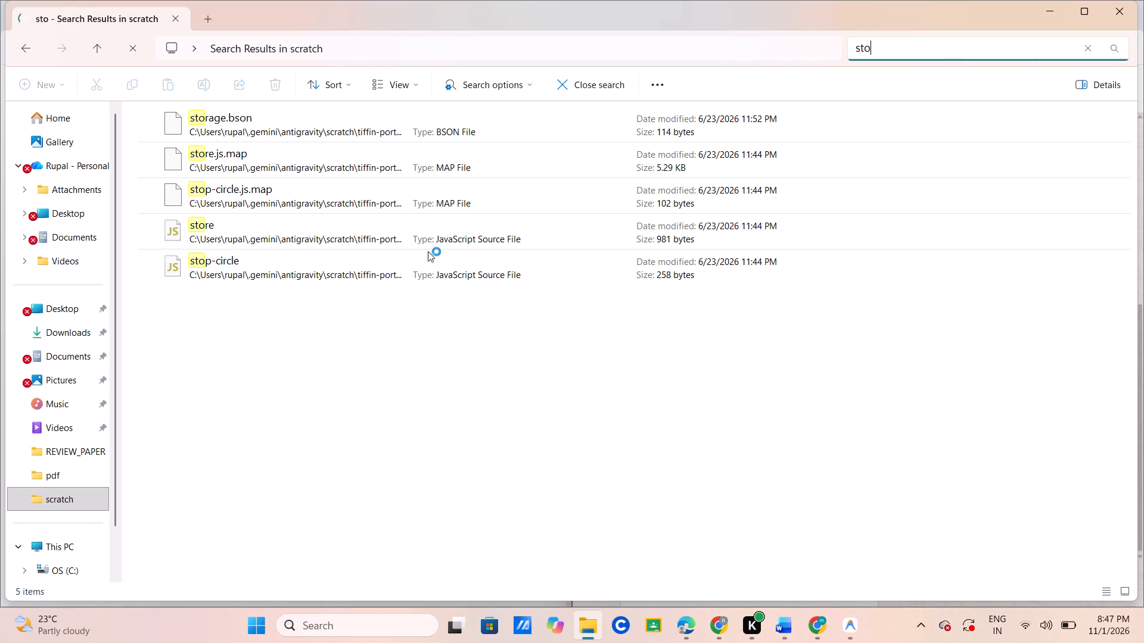
pyautogui.click(21, 49)
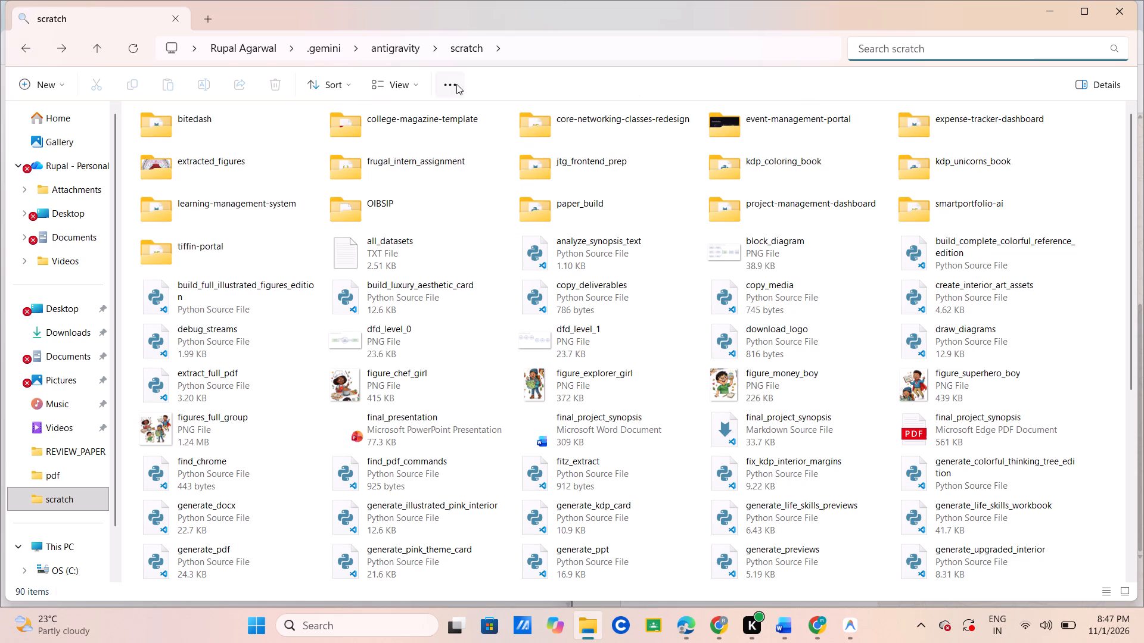
# Display the scratch folder's items in the Content layout.
pyautogui.click(418, 82)
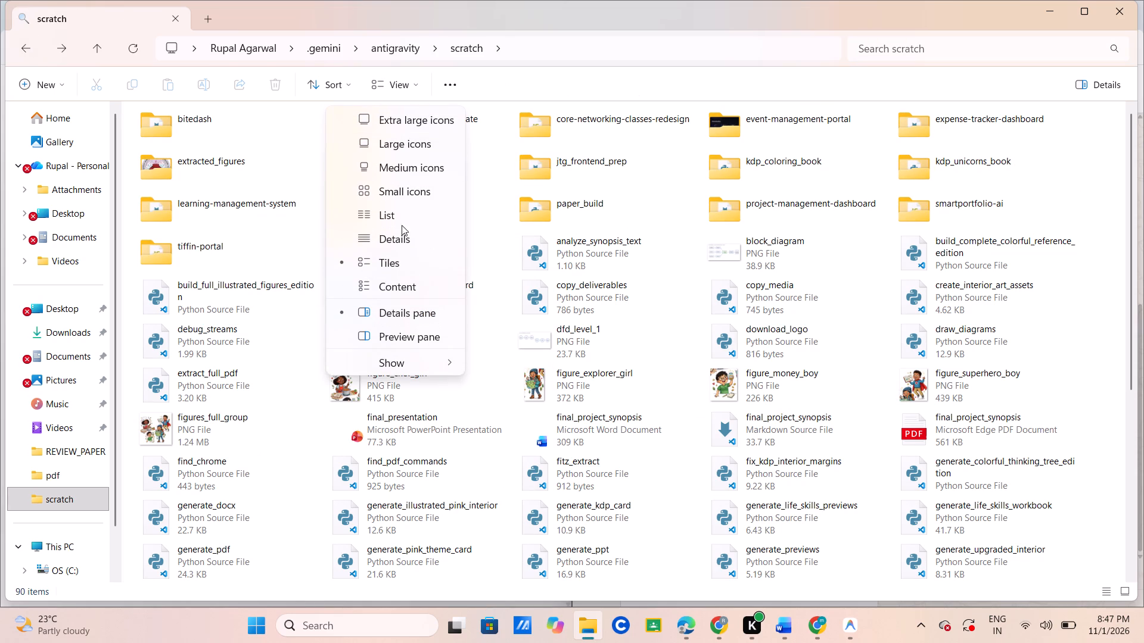
pyautogui.click(395, 296)
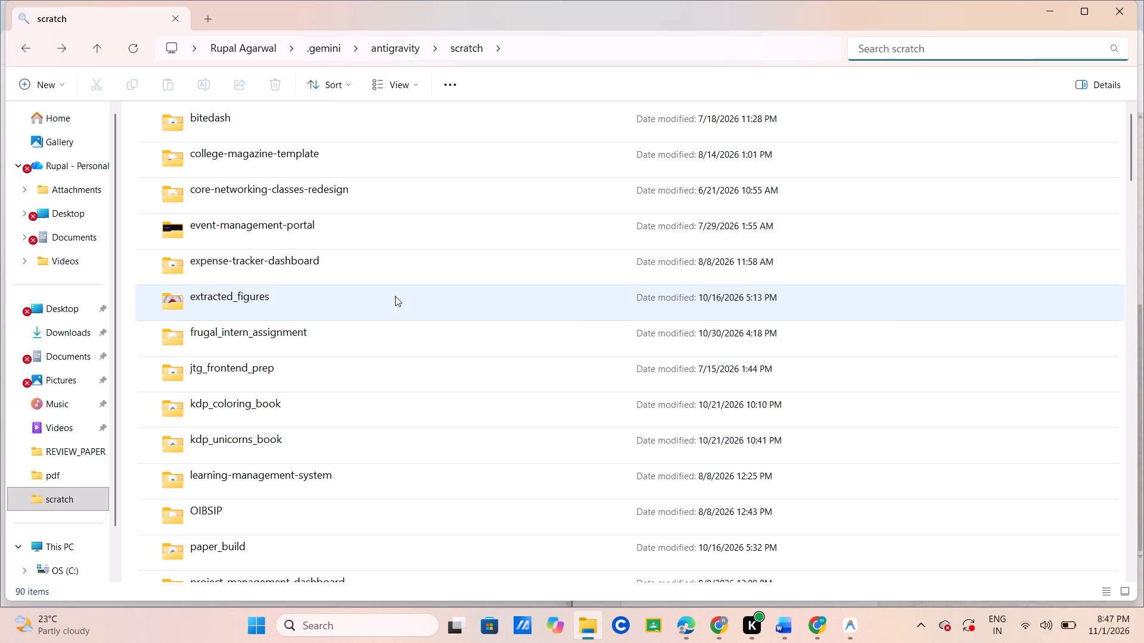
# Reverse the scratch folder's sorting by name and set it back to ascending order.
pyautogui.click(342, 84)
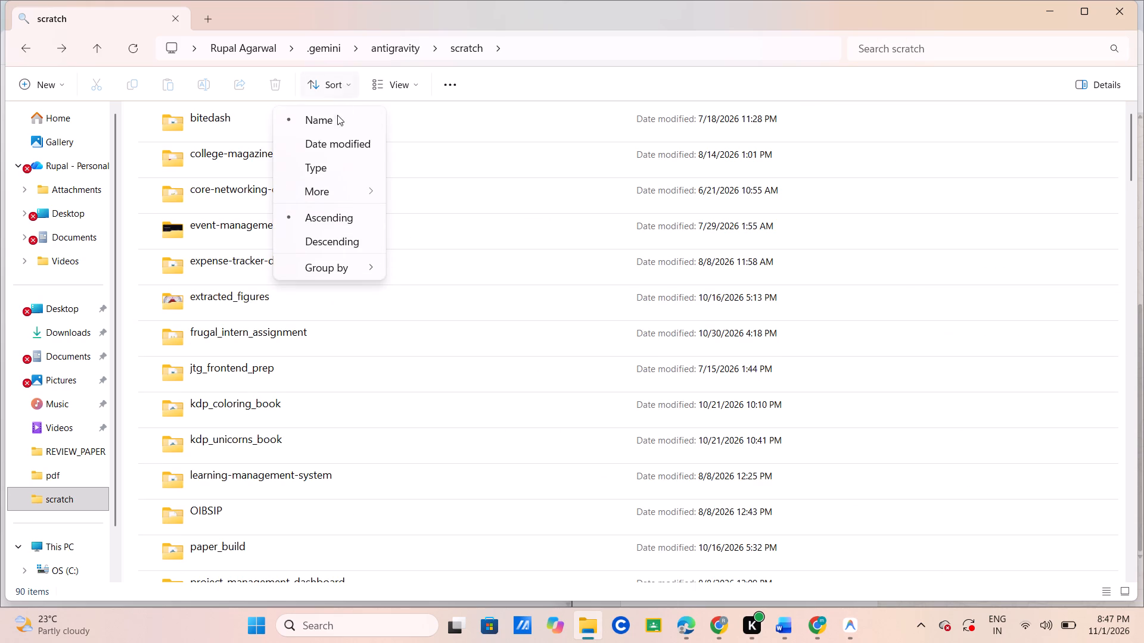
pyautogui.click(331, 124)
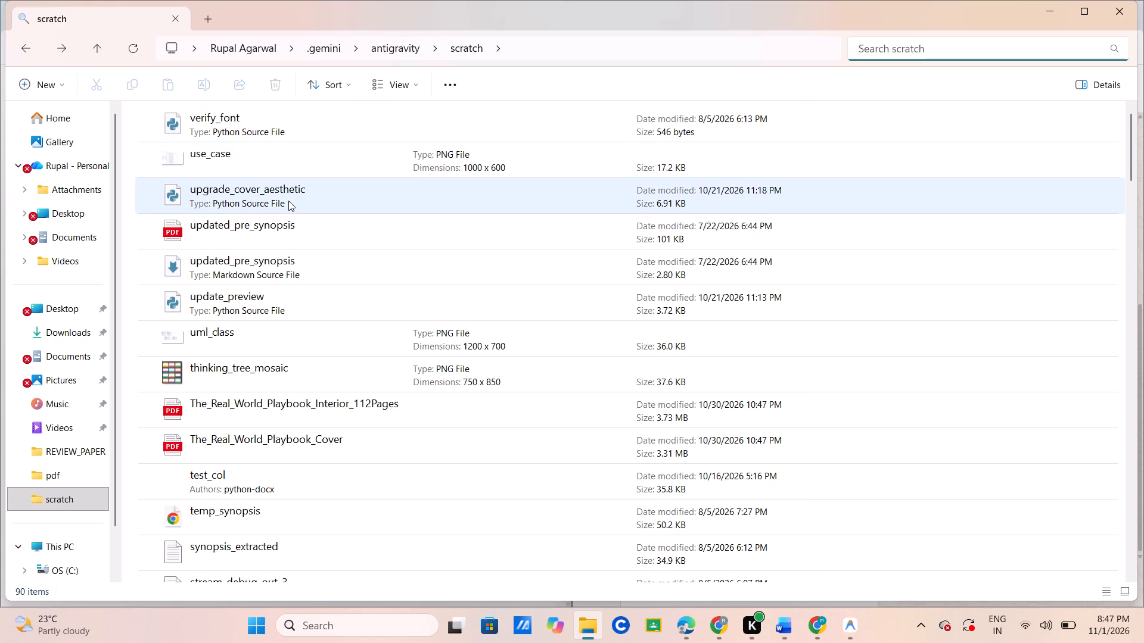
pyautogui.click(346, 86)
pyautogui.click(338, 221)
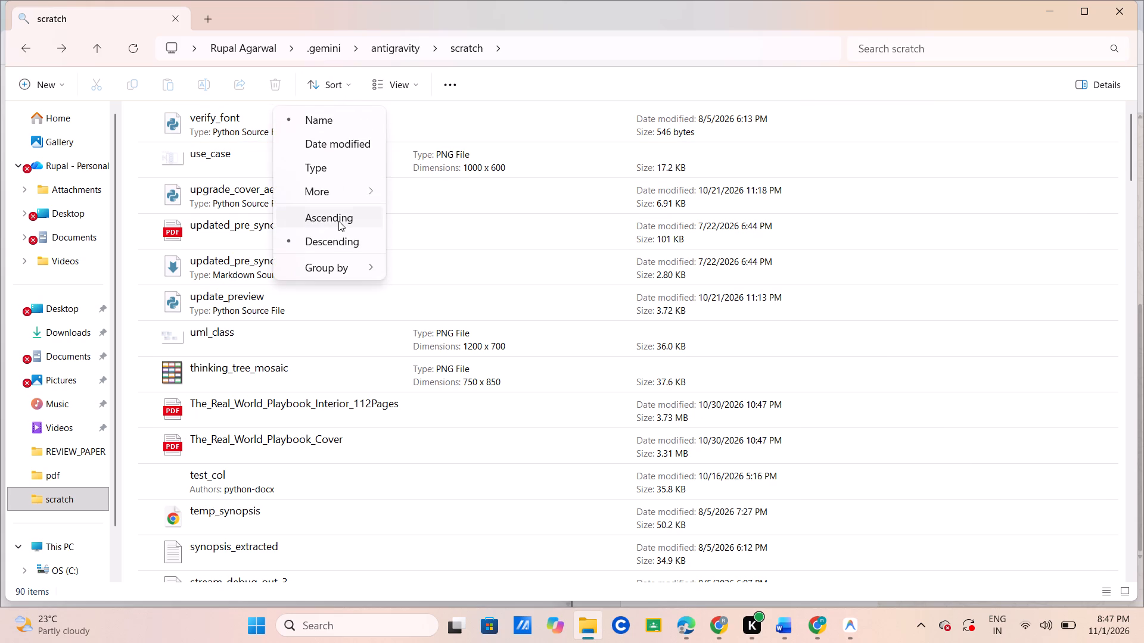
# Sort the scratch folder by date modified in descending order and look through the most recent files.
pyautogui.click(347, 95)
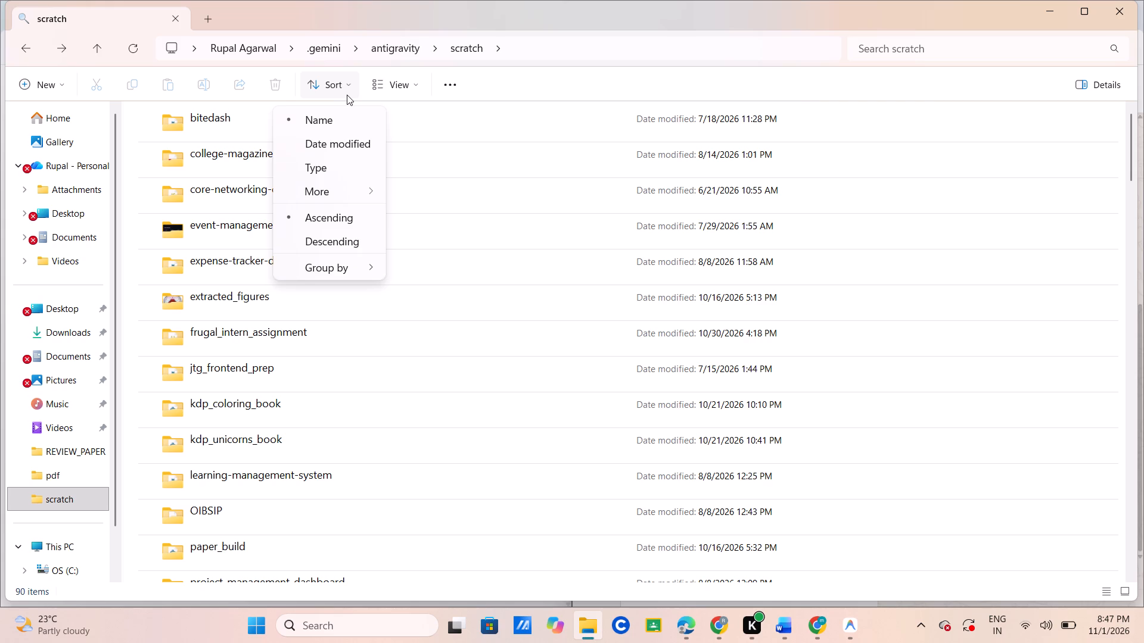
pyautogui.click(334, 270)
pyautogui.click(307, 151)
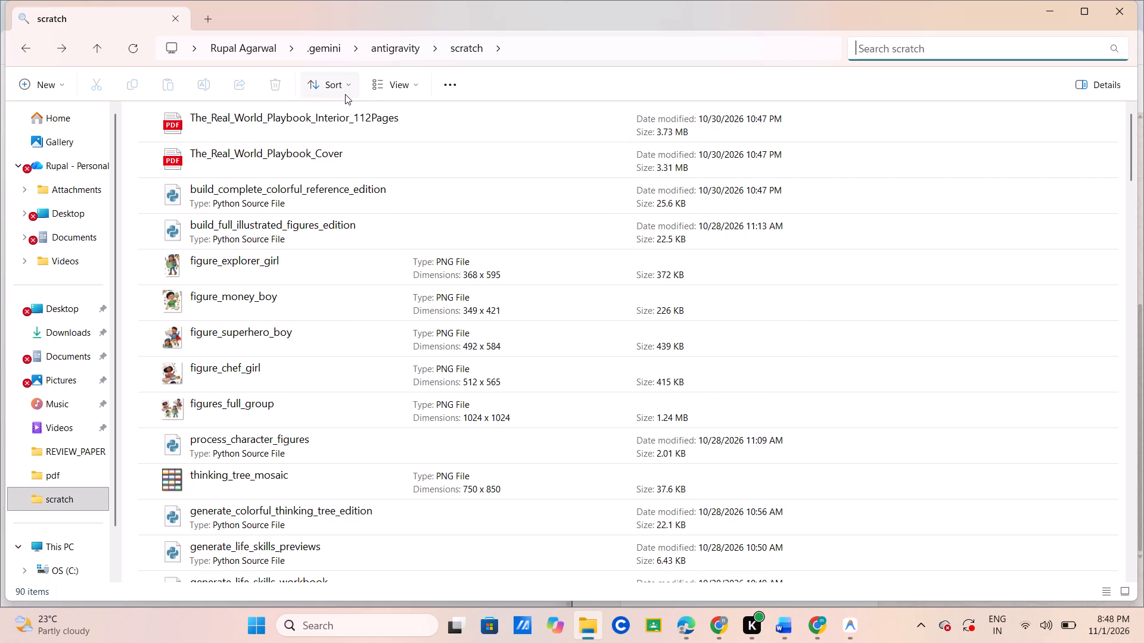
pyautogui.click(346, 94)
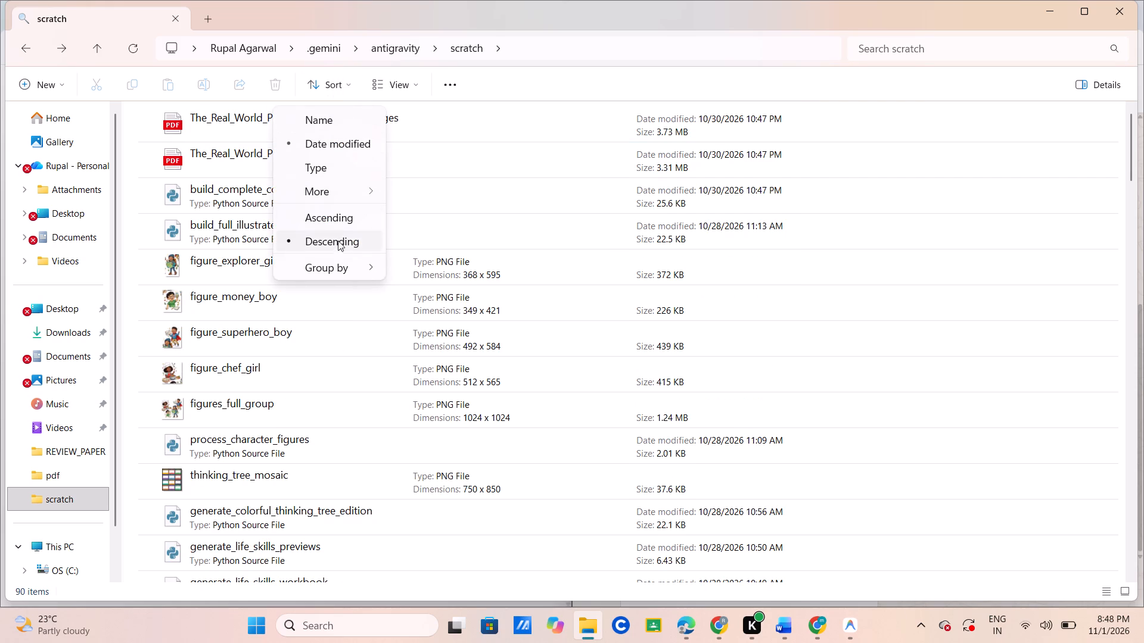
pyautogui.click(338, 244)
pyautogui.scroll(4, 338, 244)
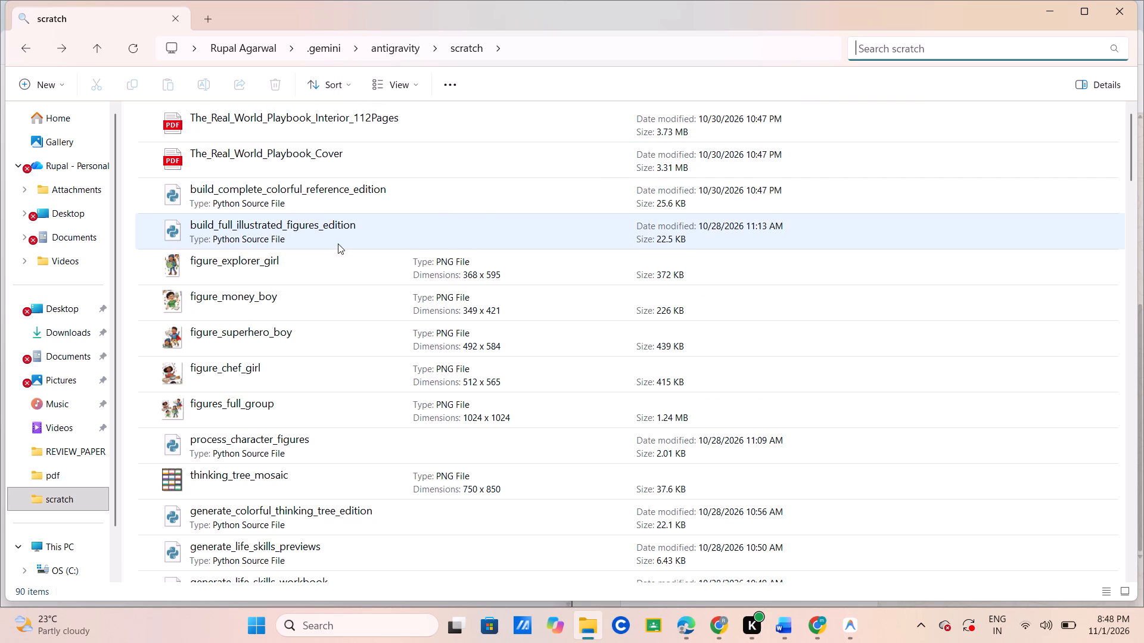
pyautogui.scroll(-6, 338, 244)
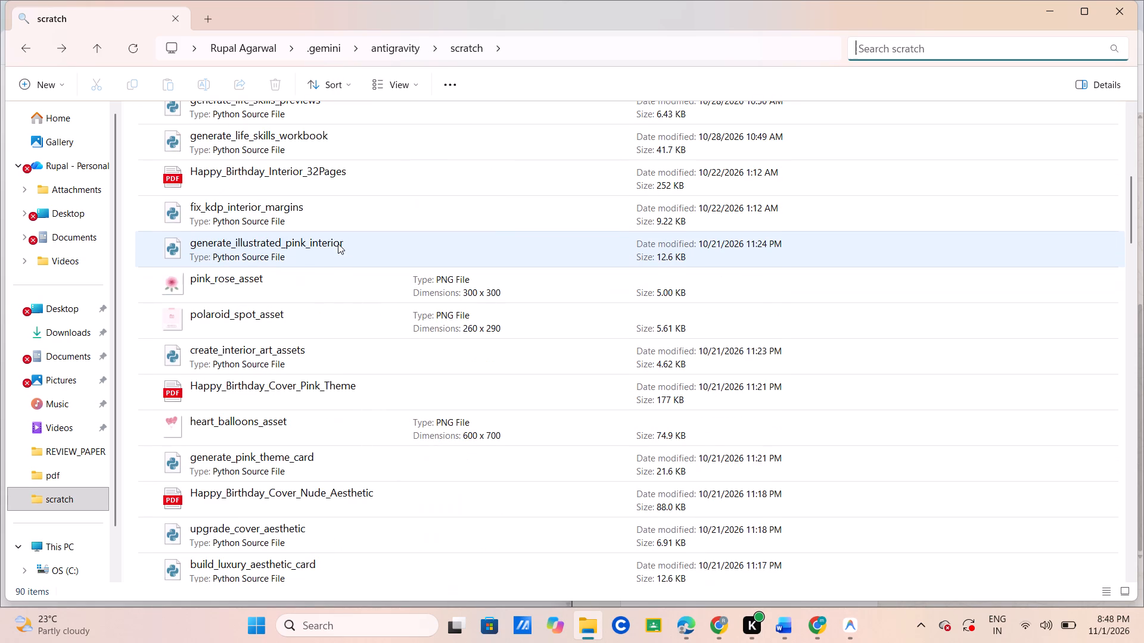
# Open the Downloads folder to check its recent files.
pyautogui.doubleClick(51, 323)
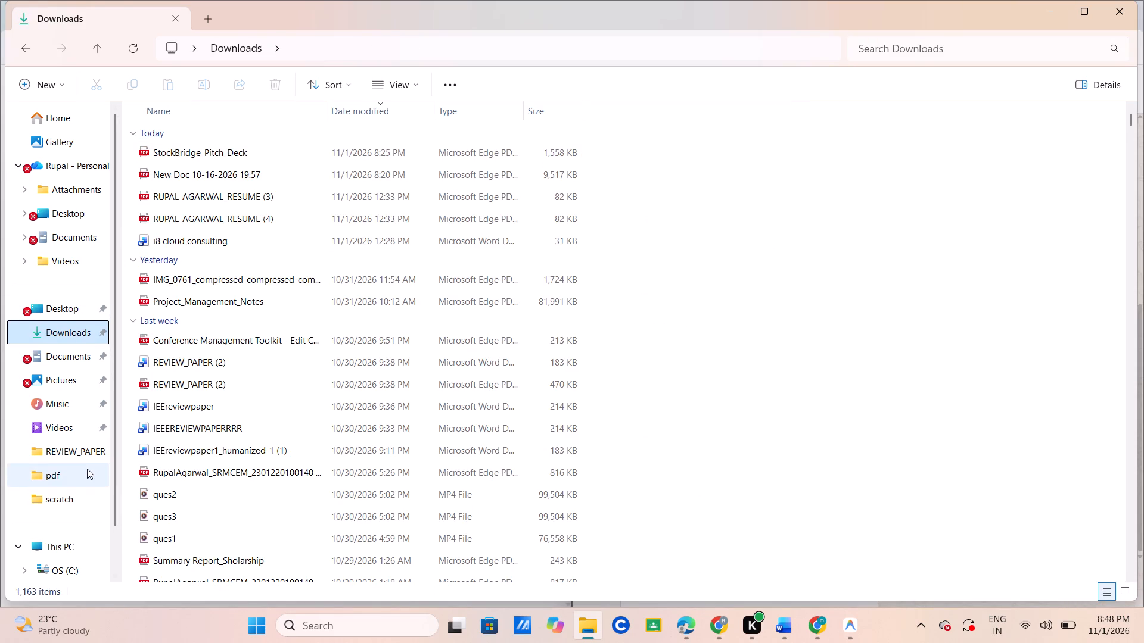
# Return to the scratch folder and sort its contents by name in ascending order.
pyautogui.doubleClick(79, 500)
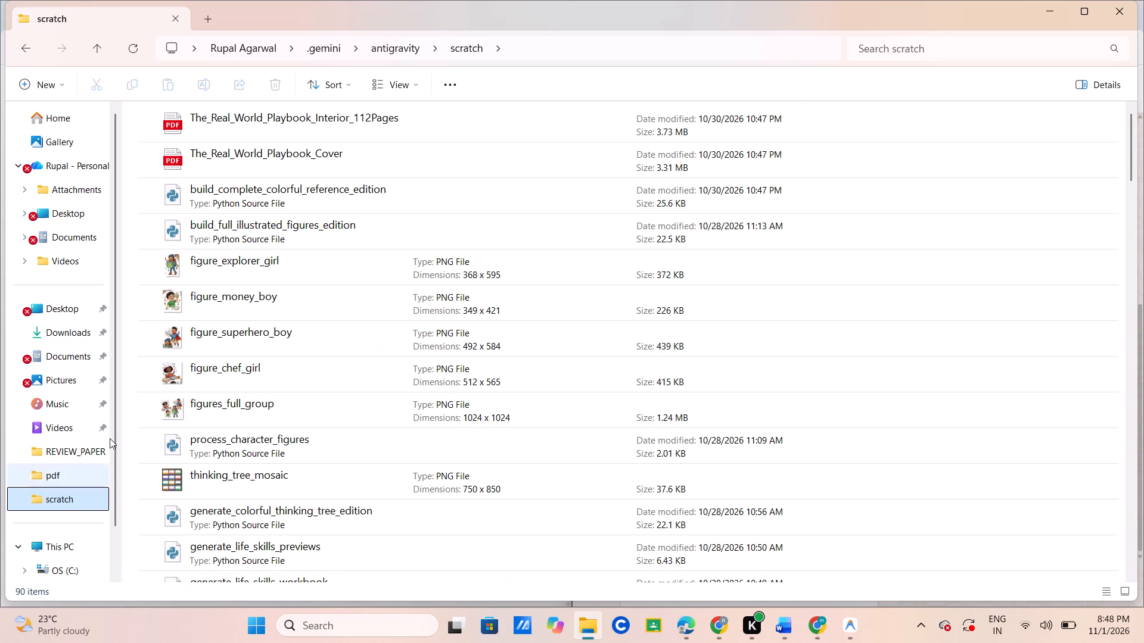
pyautogui.click(317, 81)
pyautogui.click(318, 127)
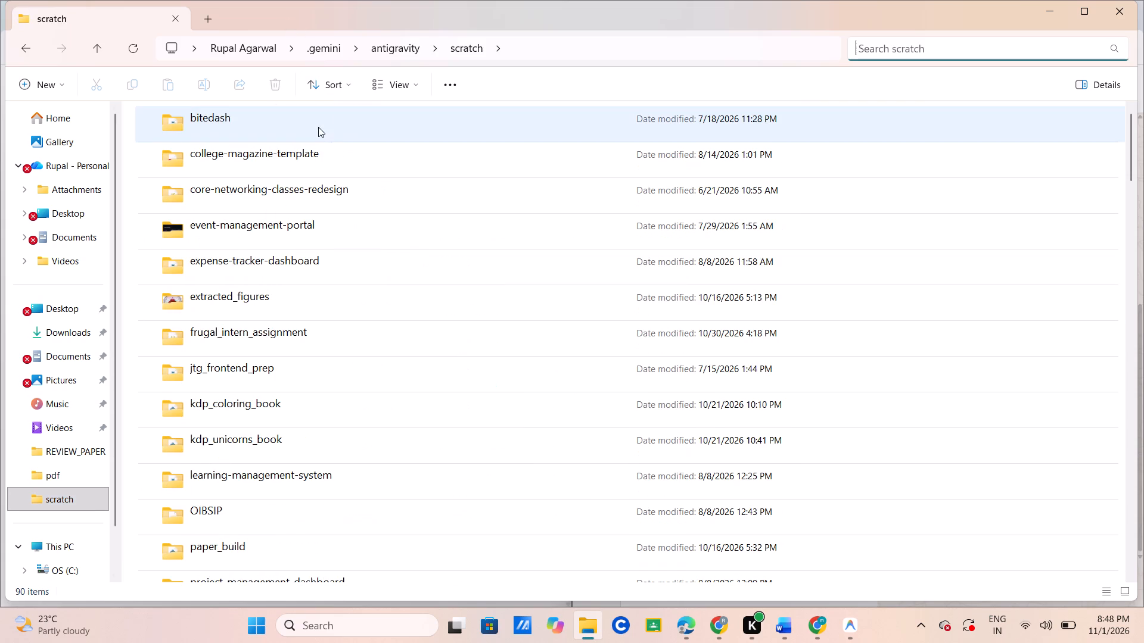
pyautogui.click(350, 77)
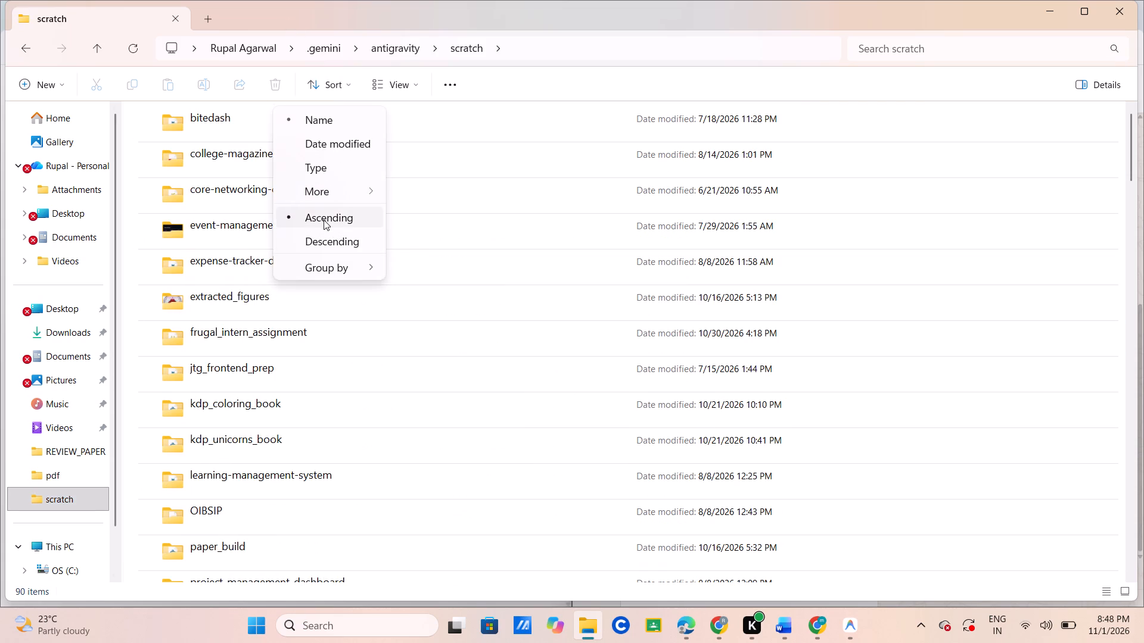
pyautogui.click(324, 220)
# Look through the whole name-sorted scratch folder for the StockBridge project report.
pyautogui.scroll(-5, 324, 220)
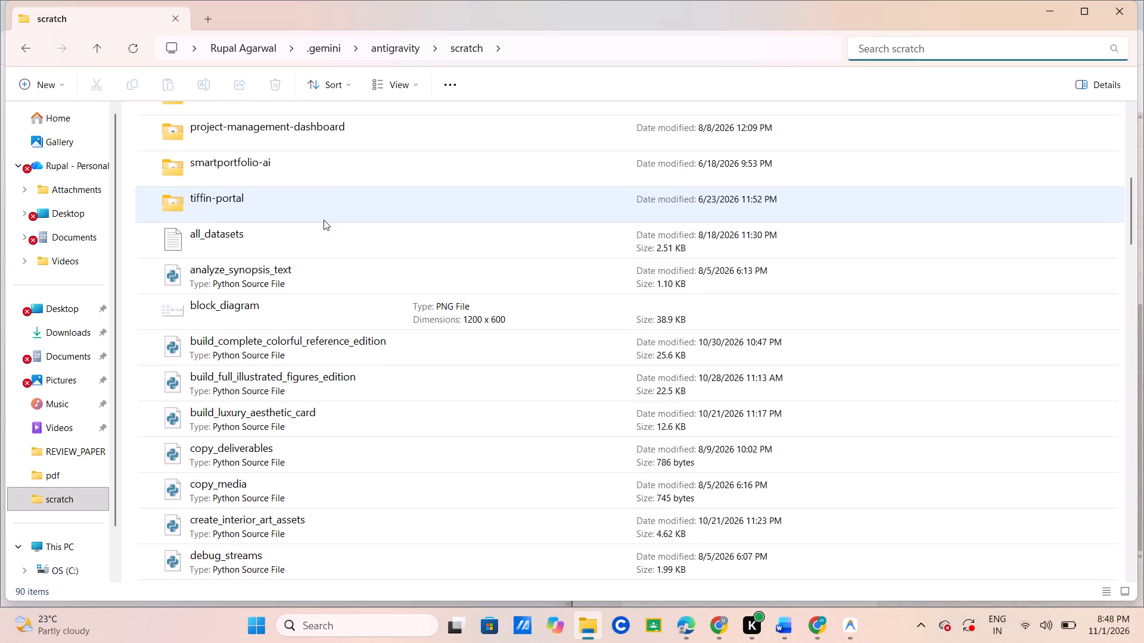
pyautogui.scroll(-6, 324, 220)
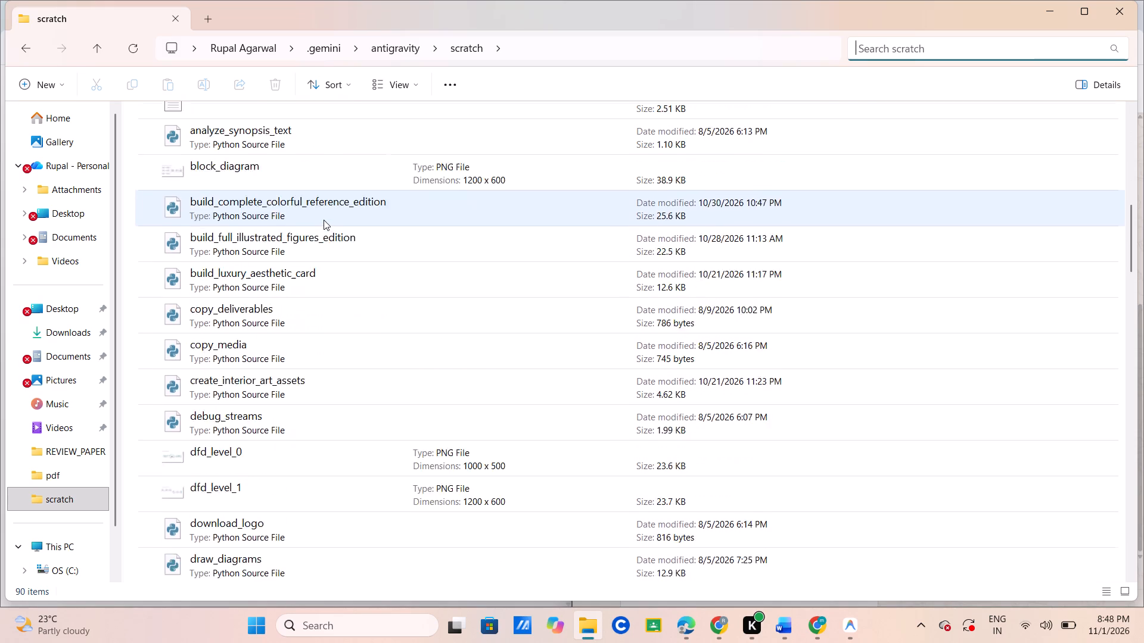
pyautogui.scroll(-10, 324, 220)
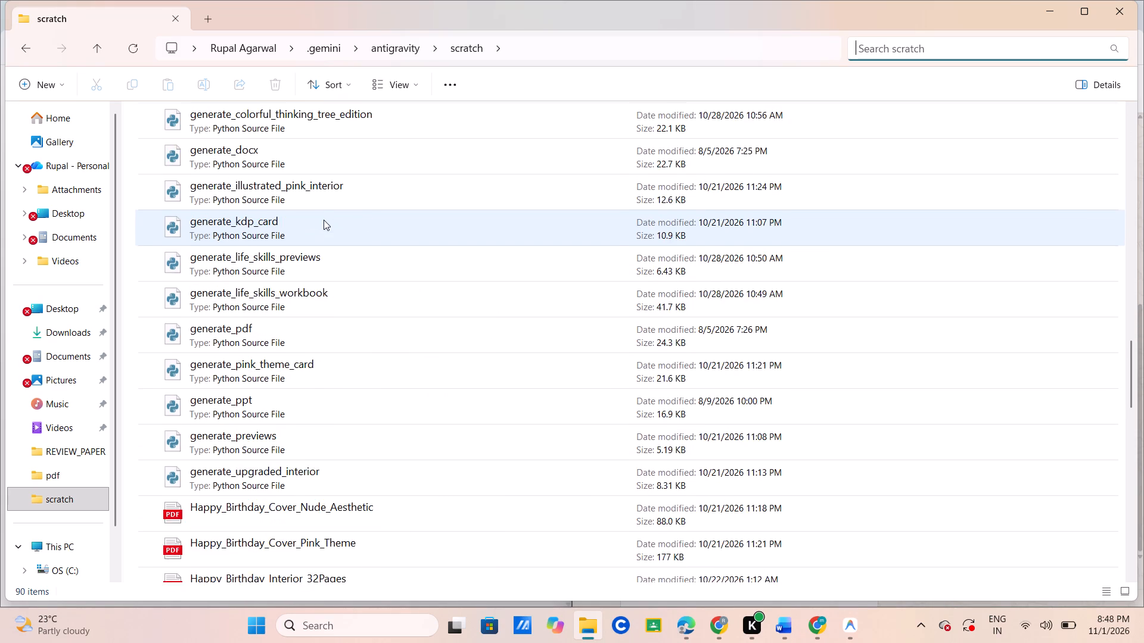
pyautogui.scroll(-10, 324, 220)
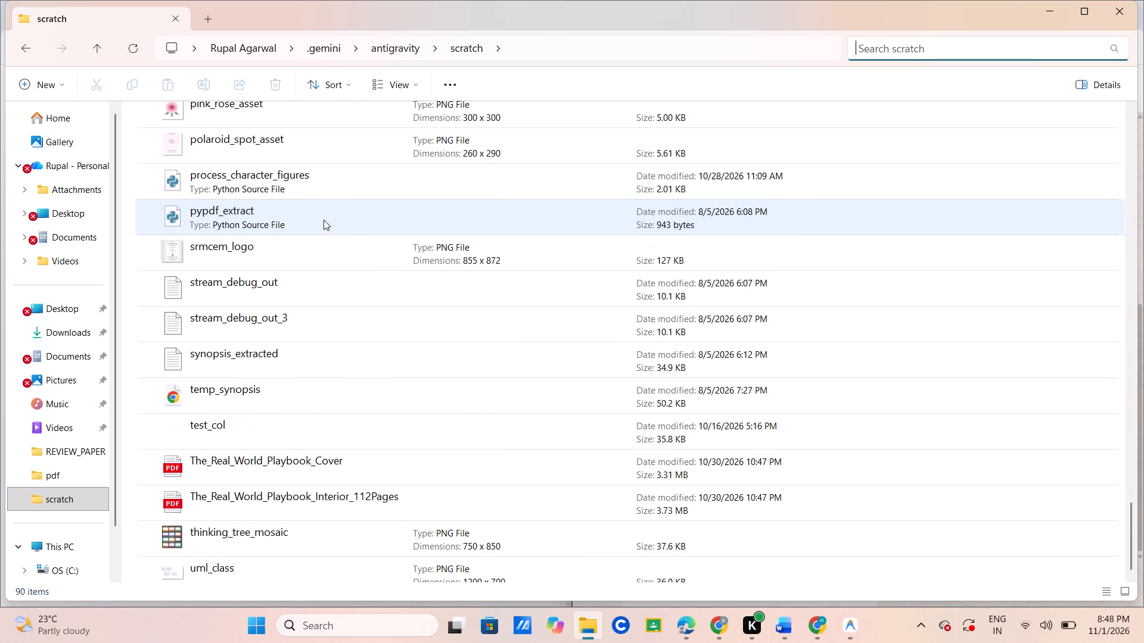
pyautogui.scroll(-6, 324, 220)
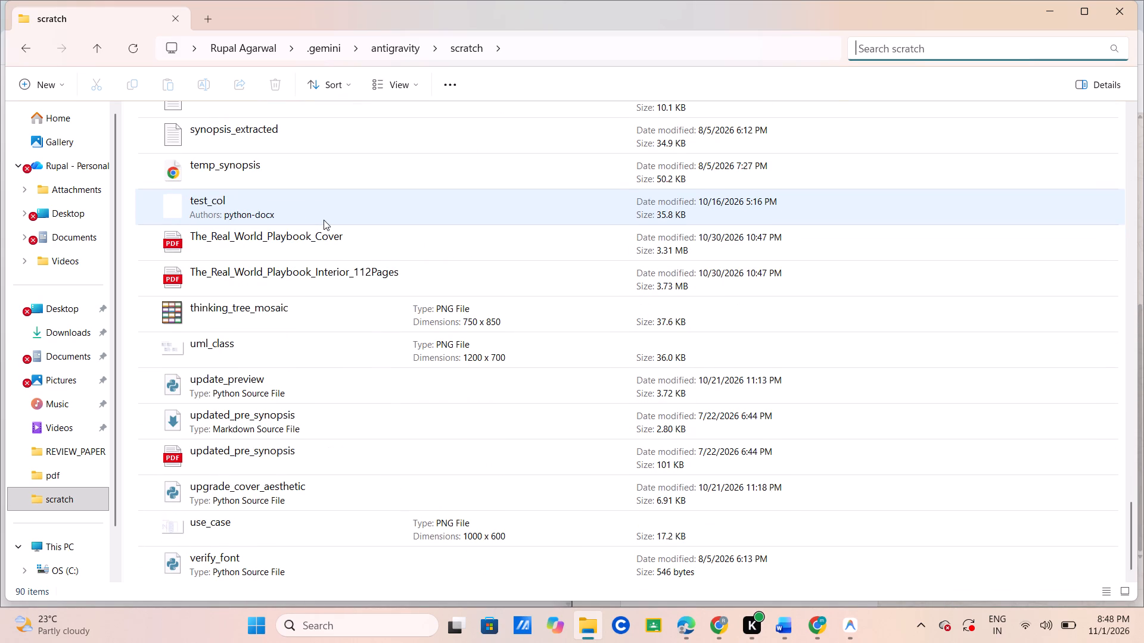
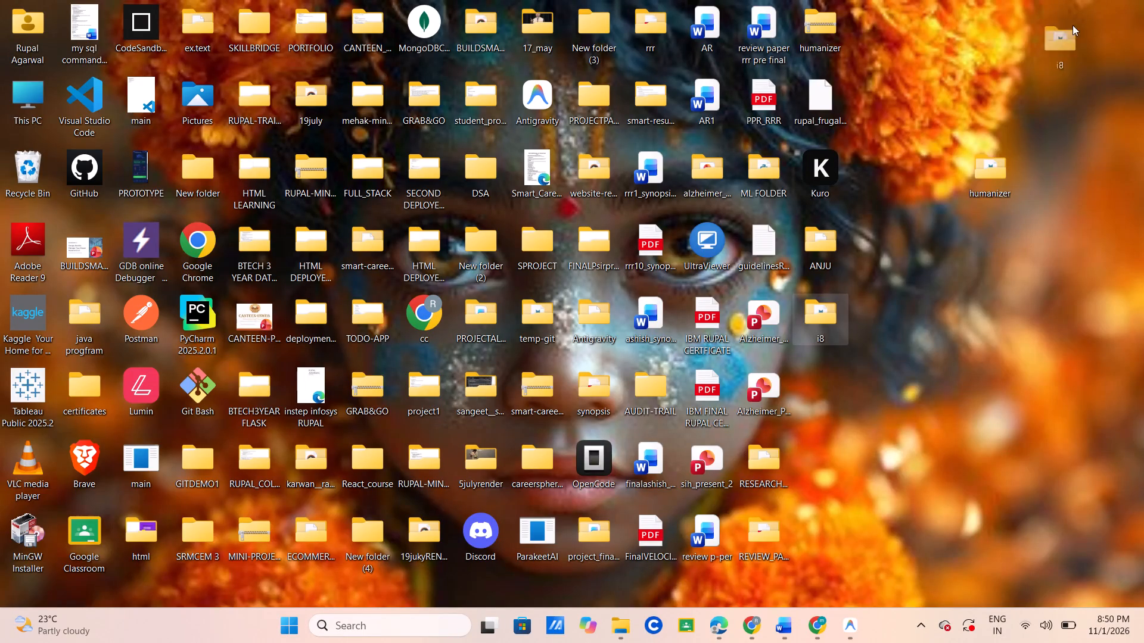
# Move the i8 folder to the empty upper-right corner of the desktop, away from the other icons.
pyautogui.moveTo(1072, 25); pyautogui.dragTo(1070, 51)
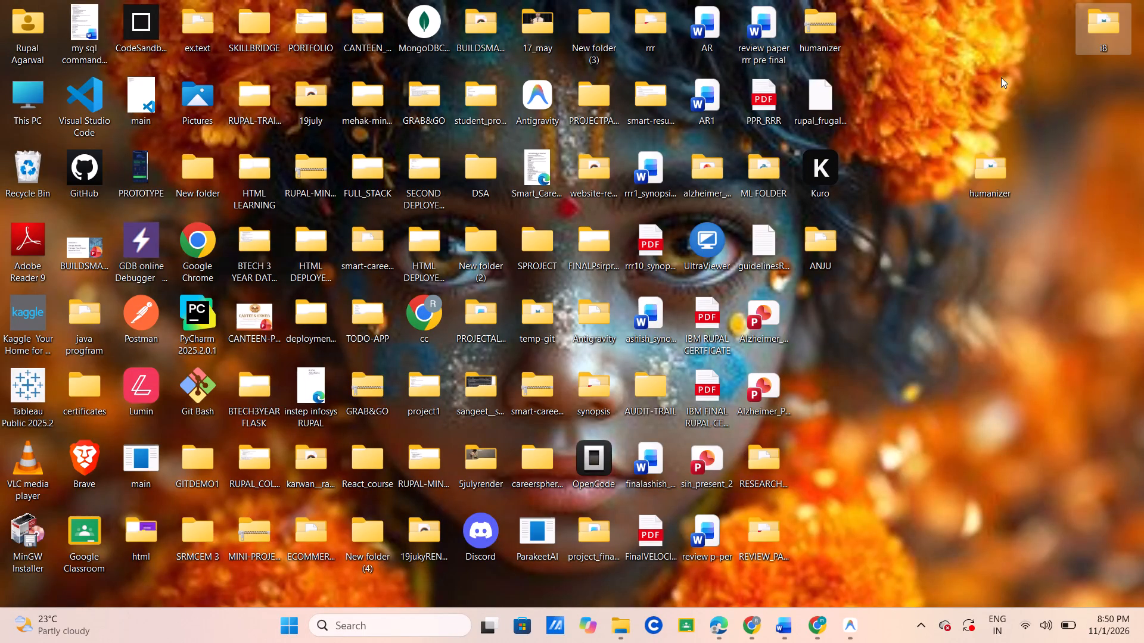
# Launch Kuro from its desktop shortcut.
pyautogui.doubleClick(821, 180)
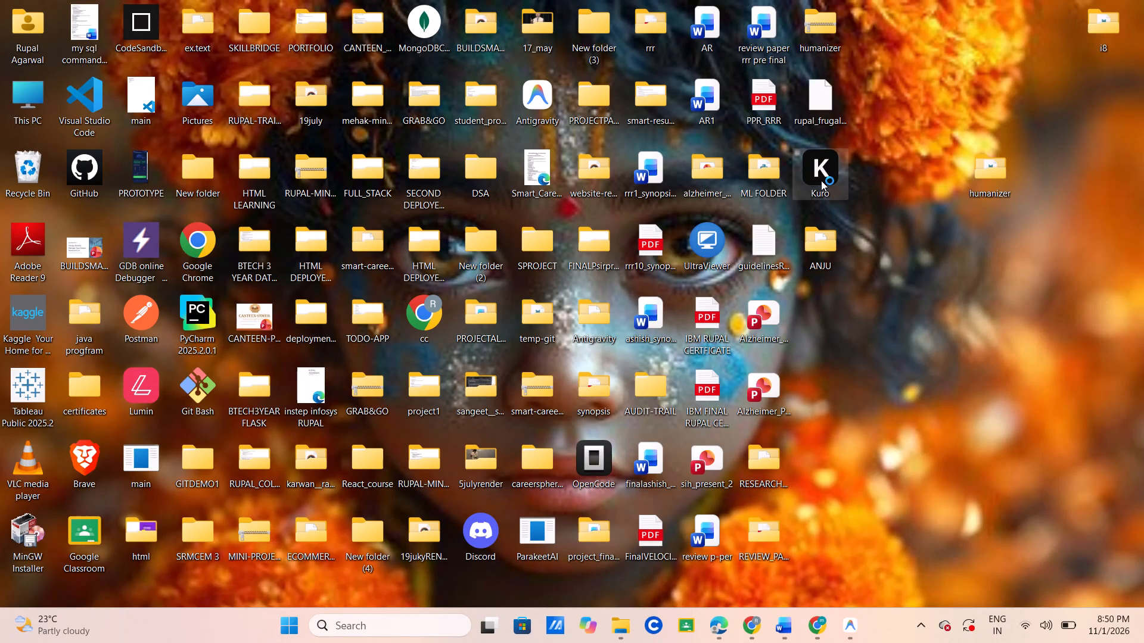
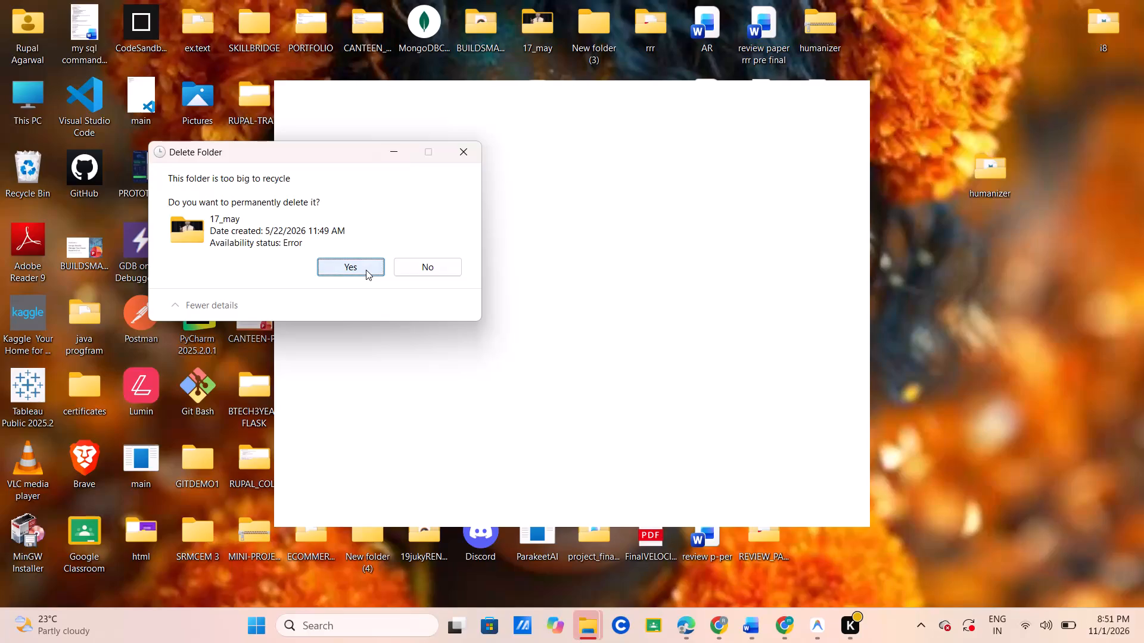
# Permanently delete the 17_may folder from the Desktop.
pyautogui.click(366, 269)
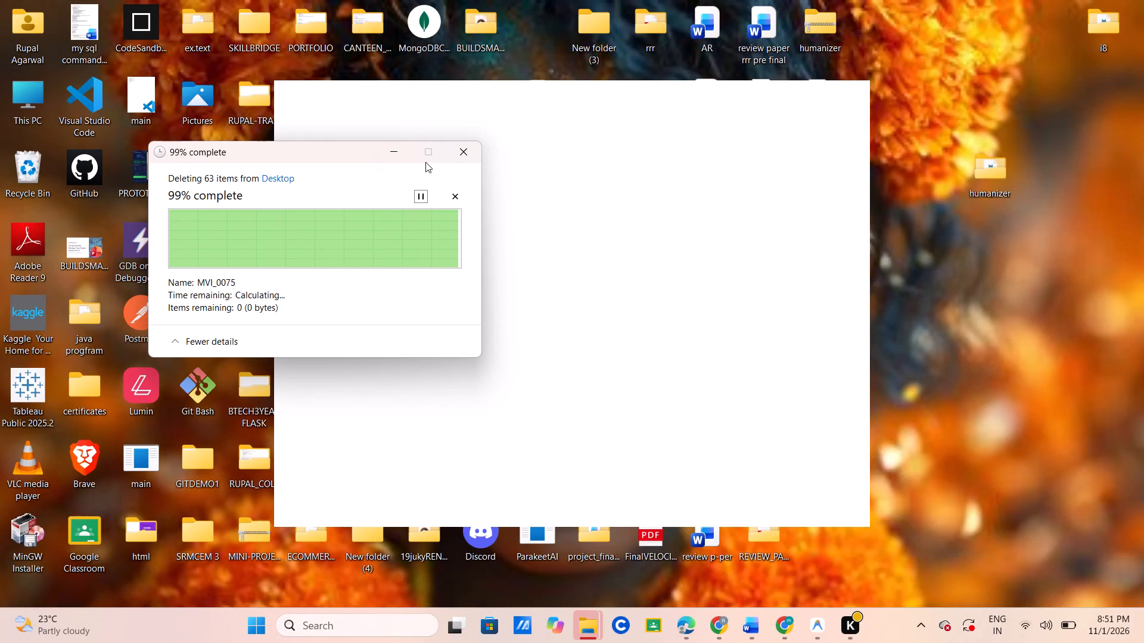
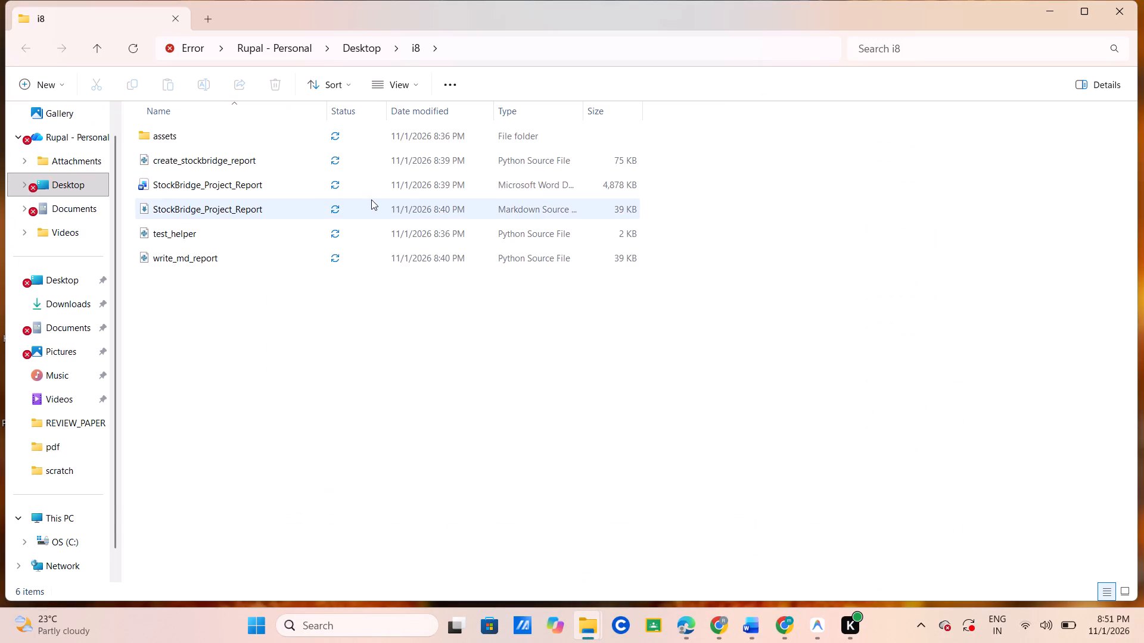
# Open the StockBridge_Project_Report Word document from the i8 folder and maximize its window.
pyautogui.doubleClick(356, 183)
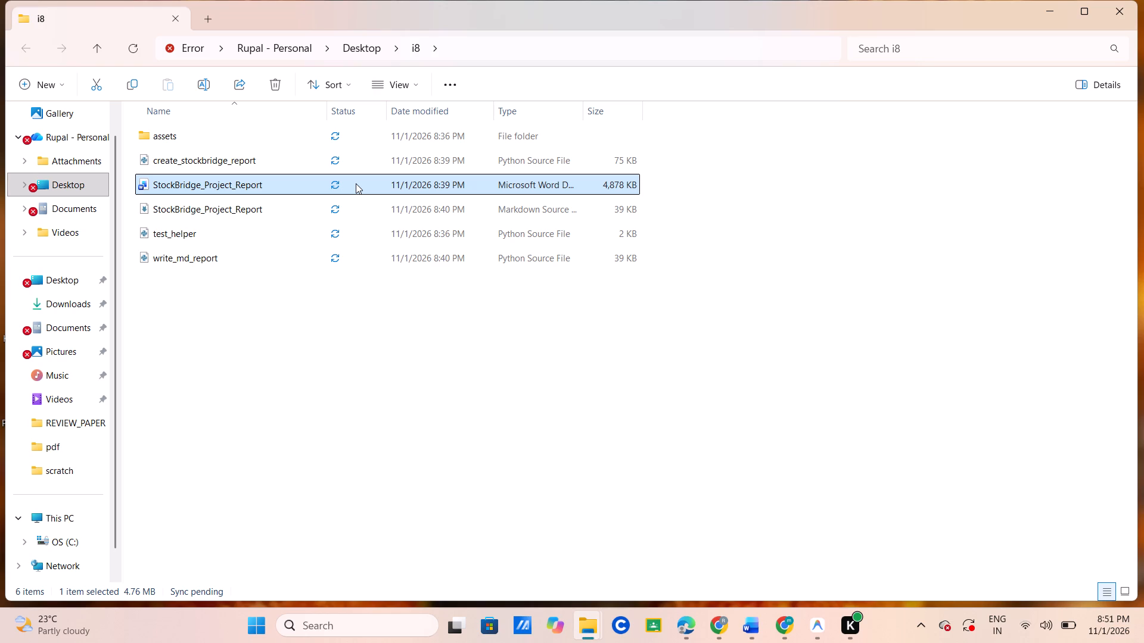
pyautogui.doubleClick(356, 183)
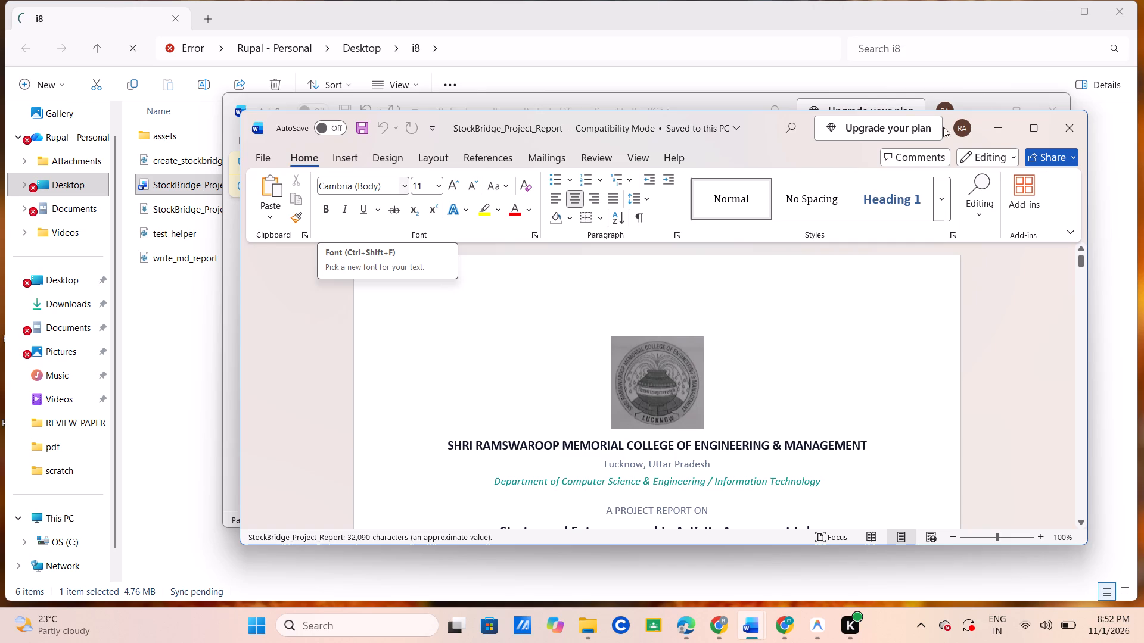
pyautogui.click(1044, 122)
pyautogui.scroll(3, 985, 183)
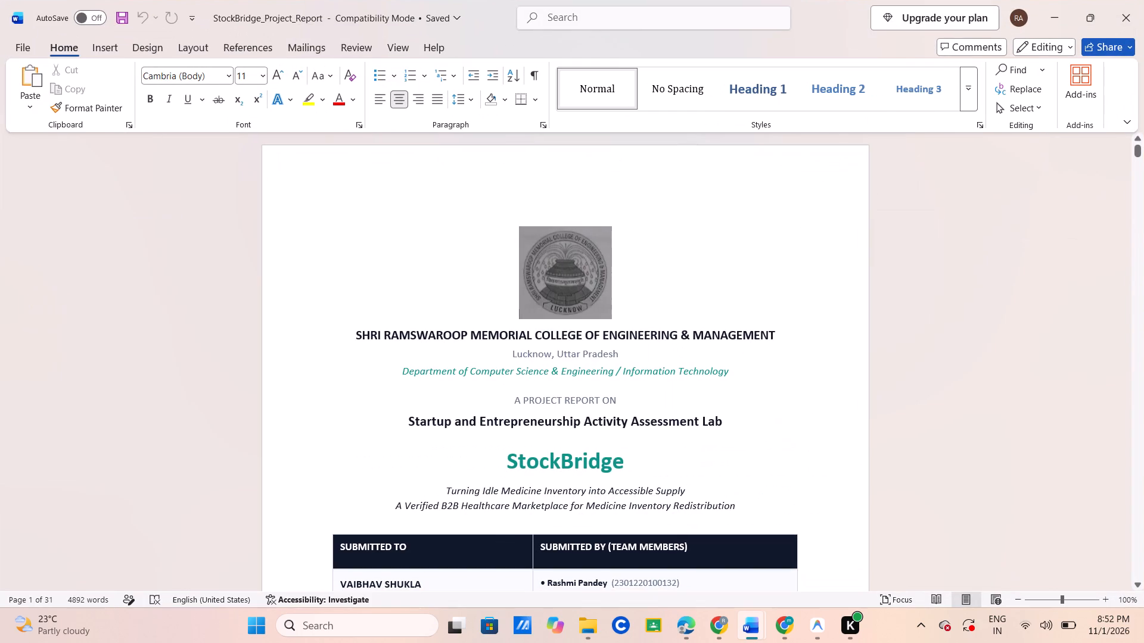
pyautogui.scroll(1, 863, 516)
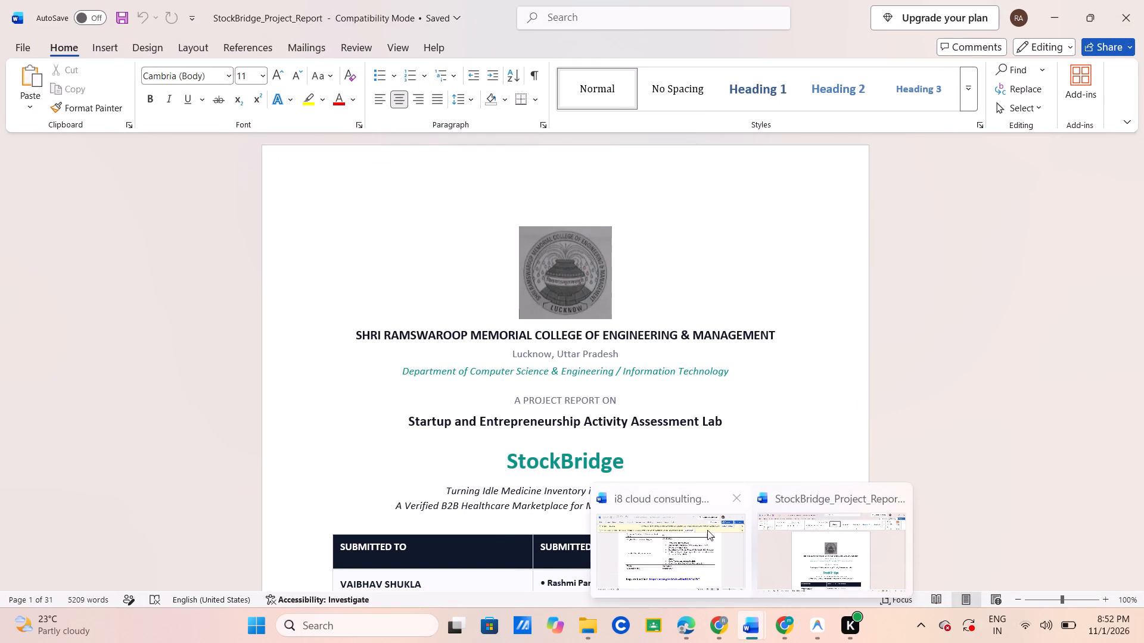
# Close the other open Word document, i8 cloud consulting.
pyautogui.click(733, 505)
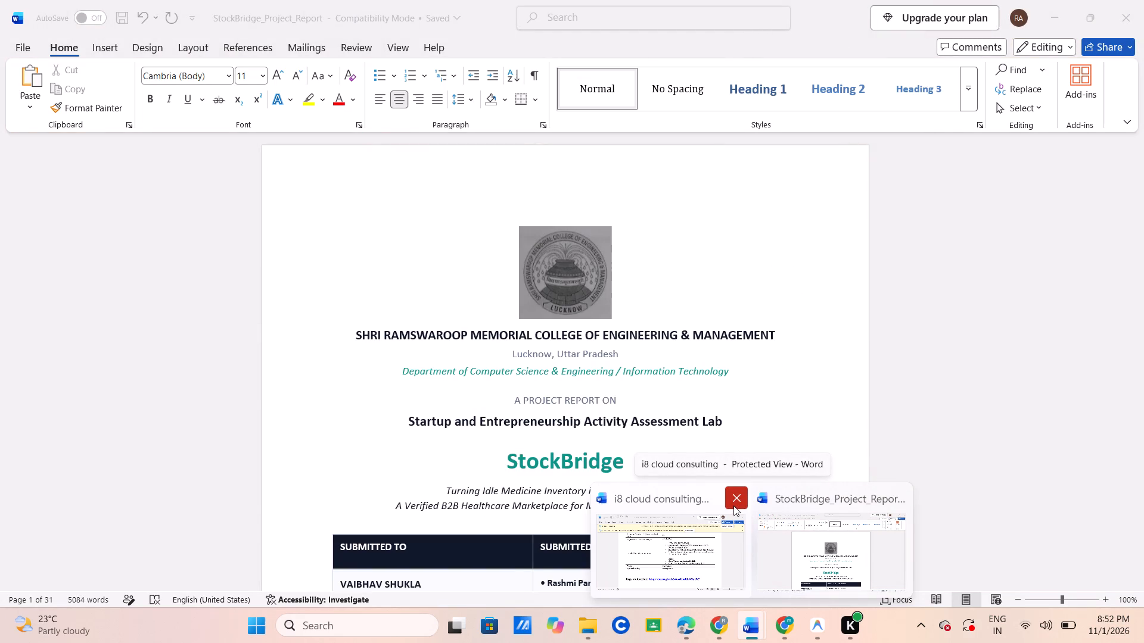
pyautogui.click(733, 505)
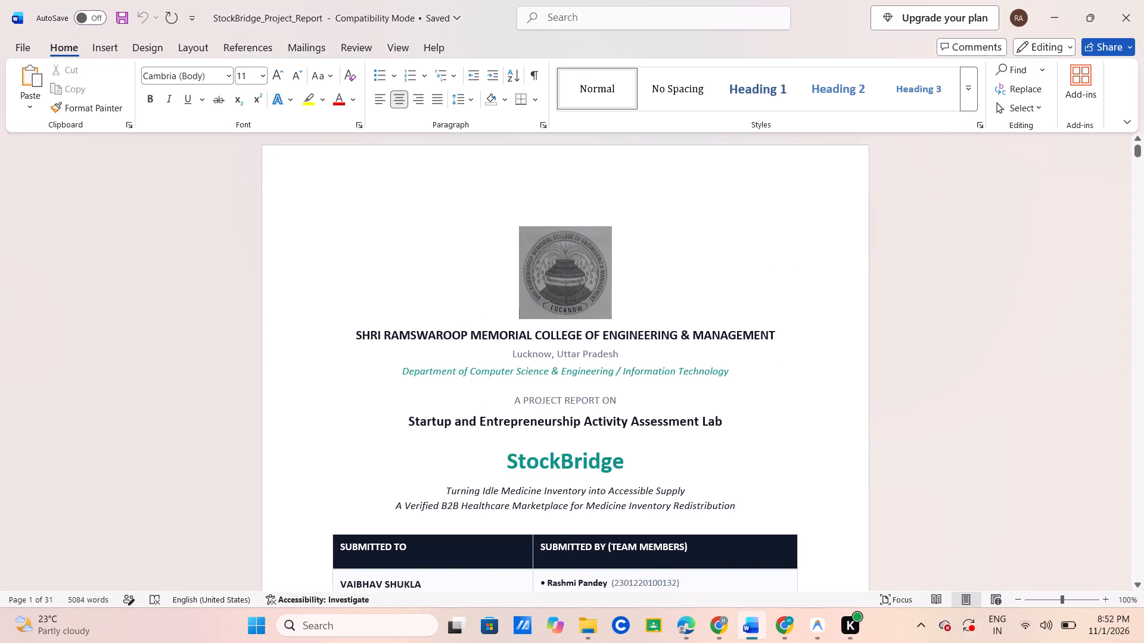
# Delete the college logo picture above the college name on the cover page.
pyautogui.click(588, 287)
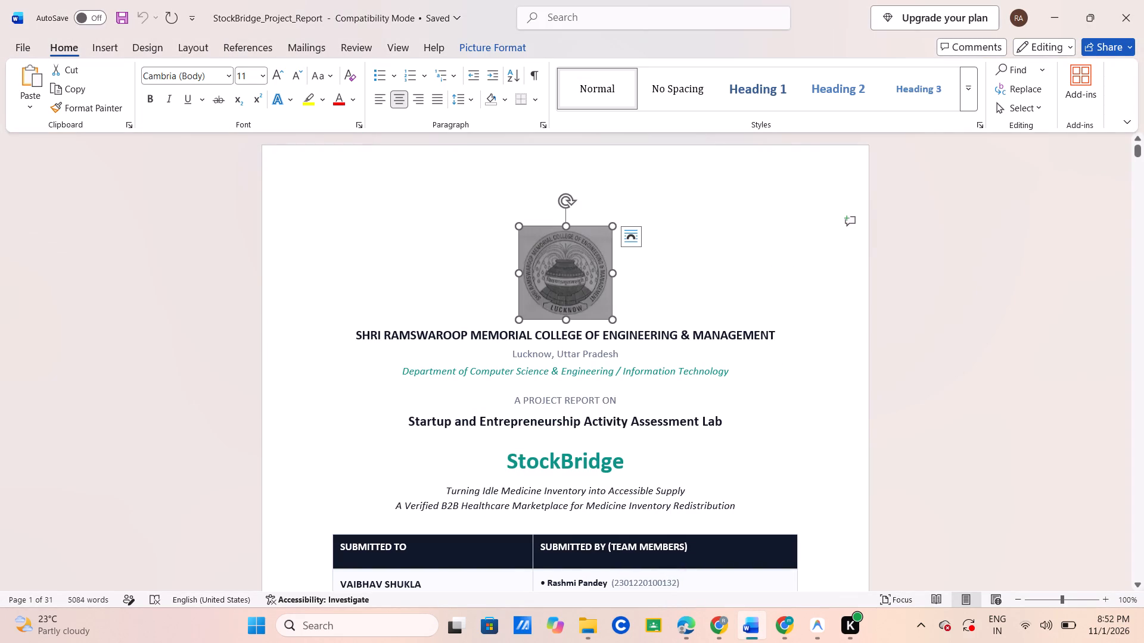
pyautogui.press('BackSpace')
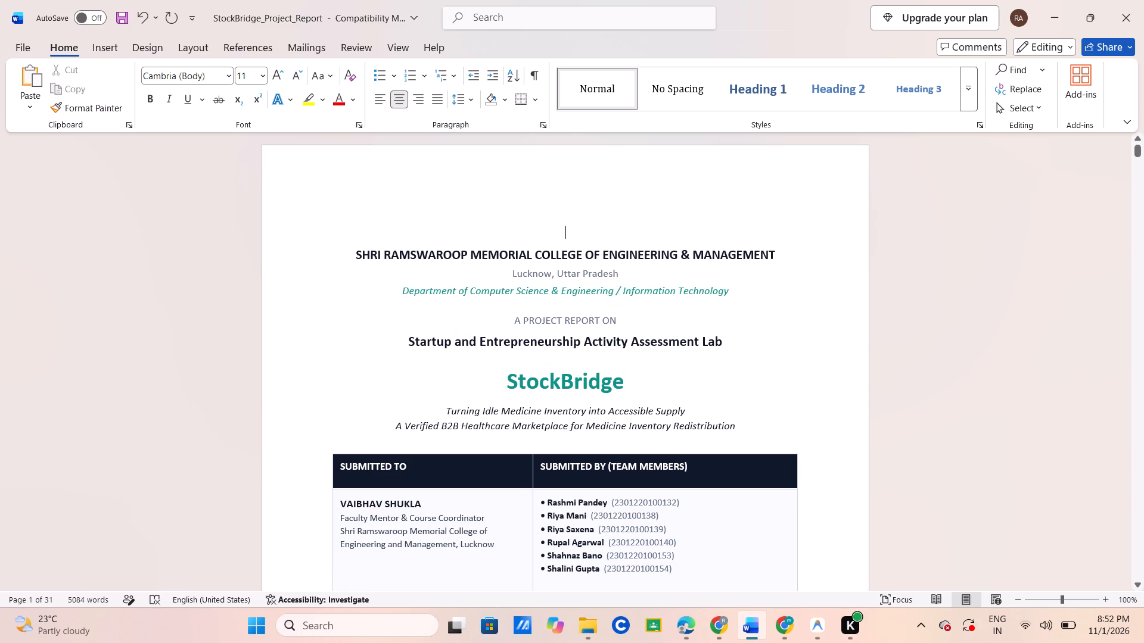
# Change the font colour of the "Department of Computer Science & Engineering / Information Technology" line to black.
pyautogui.moveTo(735, 294); pyautogui.dragTo(582, 295)
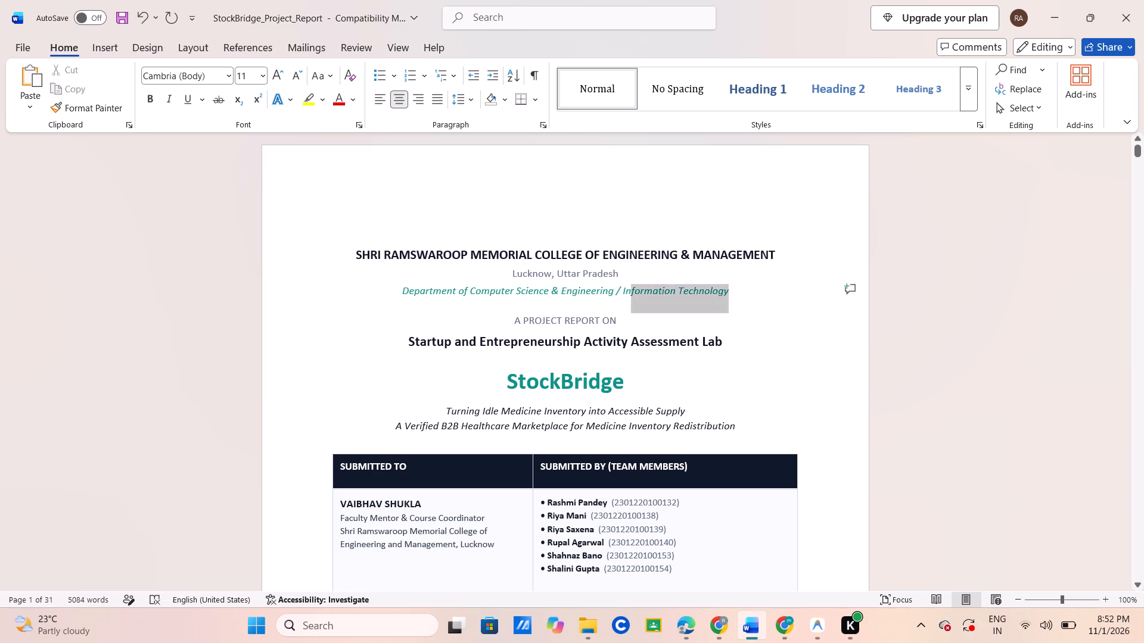
pyautogui.moveTo(582, 295); pyautogui.dragTo(388, 296)
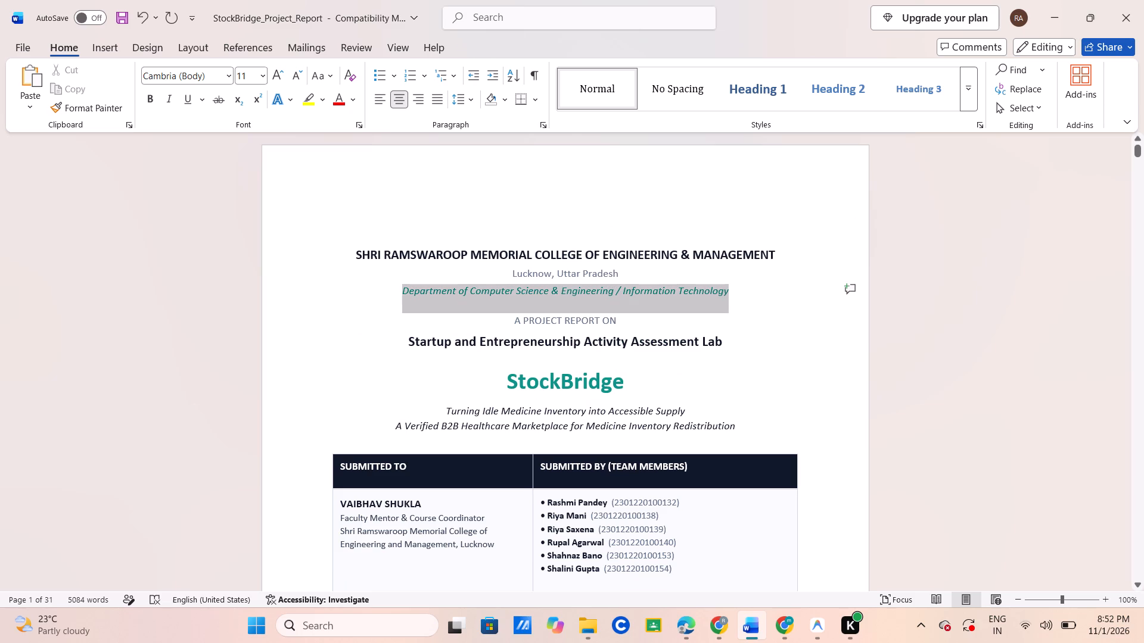
pyautogui.click(350, 103)
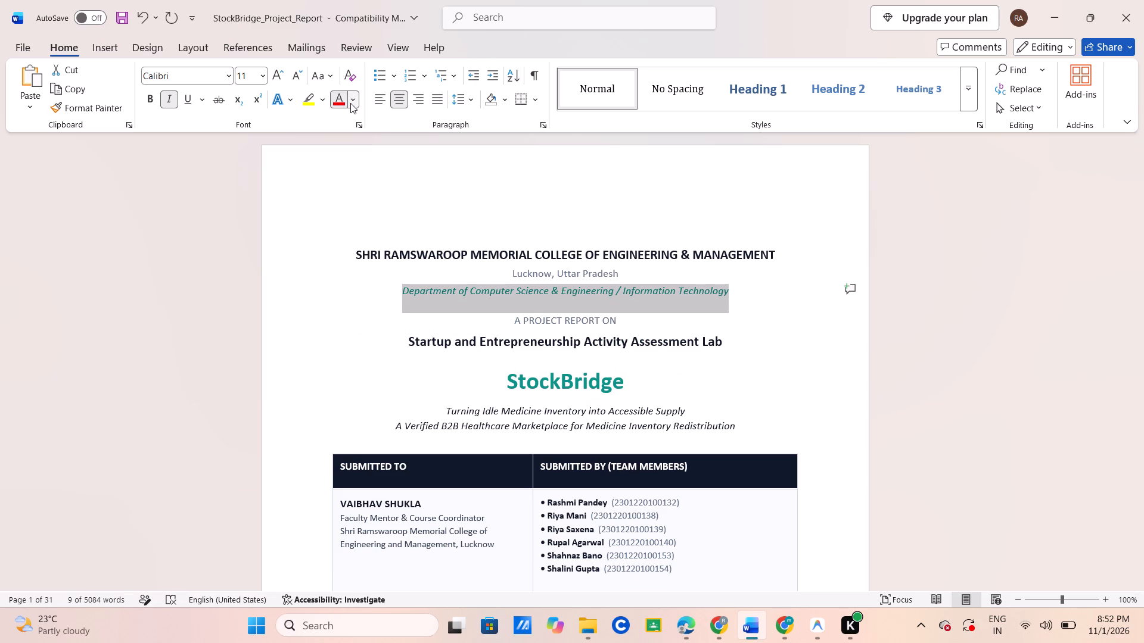
pyautogui.click(360, 192)
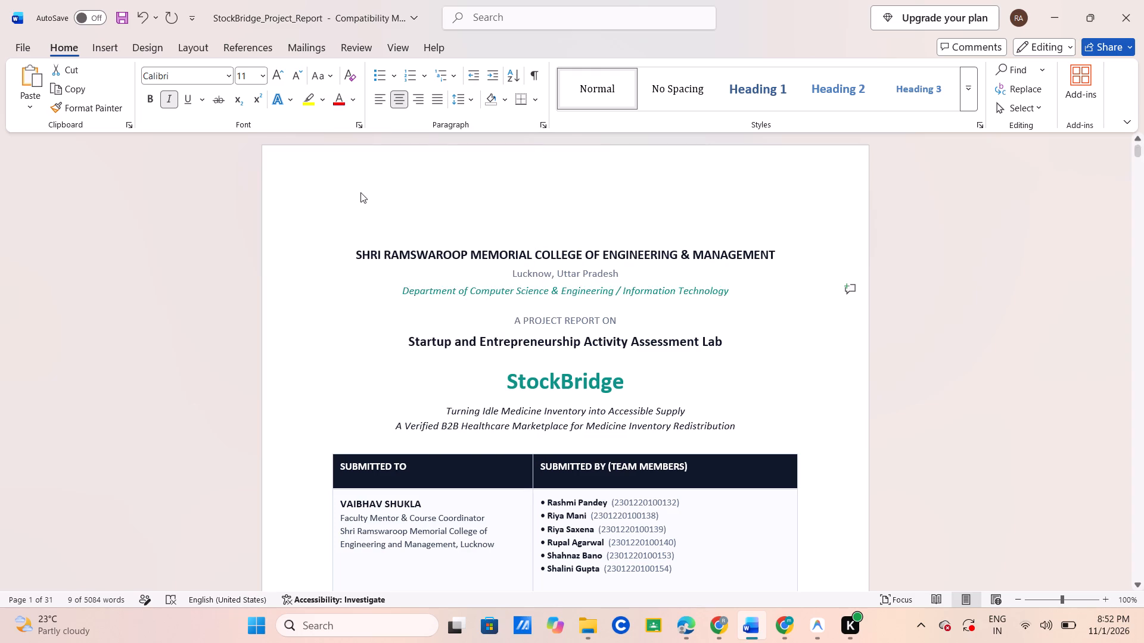
pyautogui.click(346, 254)
# Make the "Lucknow, Uttar Pradesh" line under the college name bold.
pyautogui.tripleClick(496, 274)
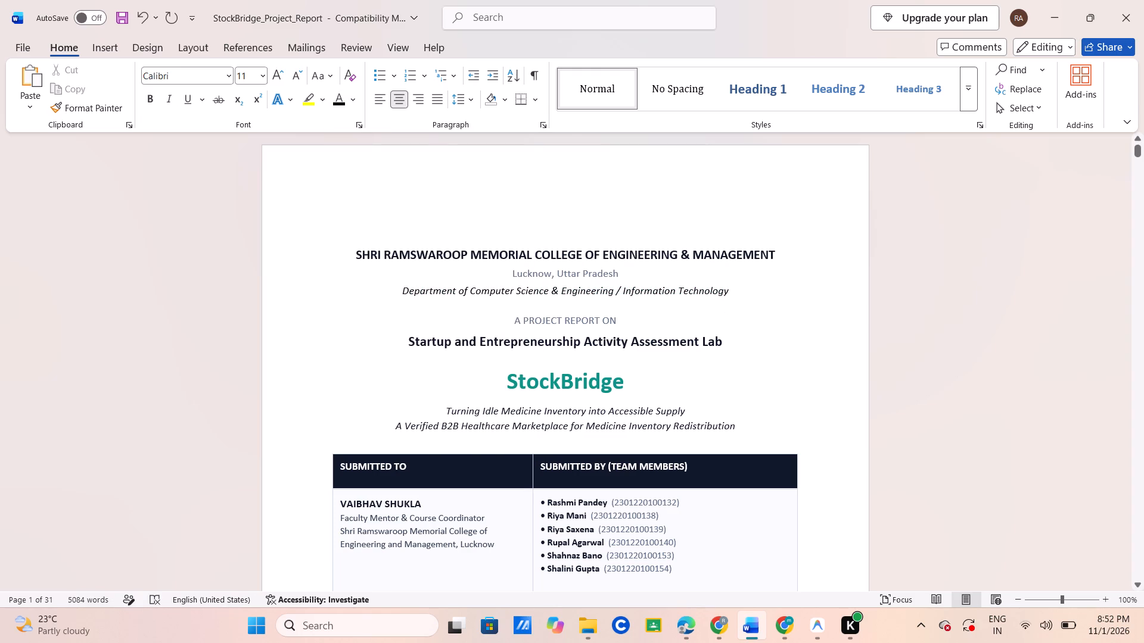
pyautogui.click(496, 274)
pyautogui.tripleClick(496, 274)
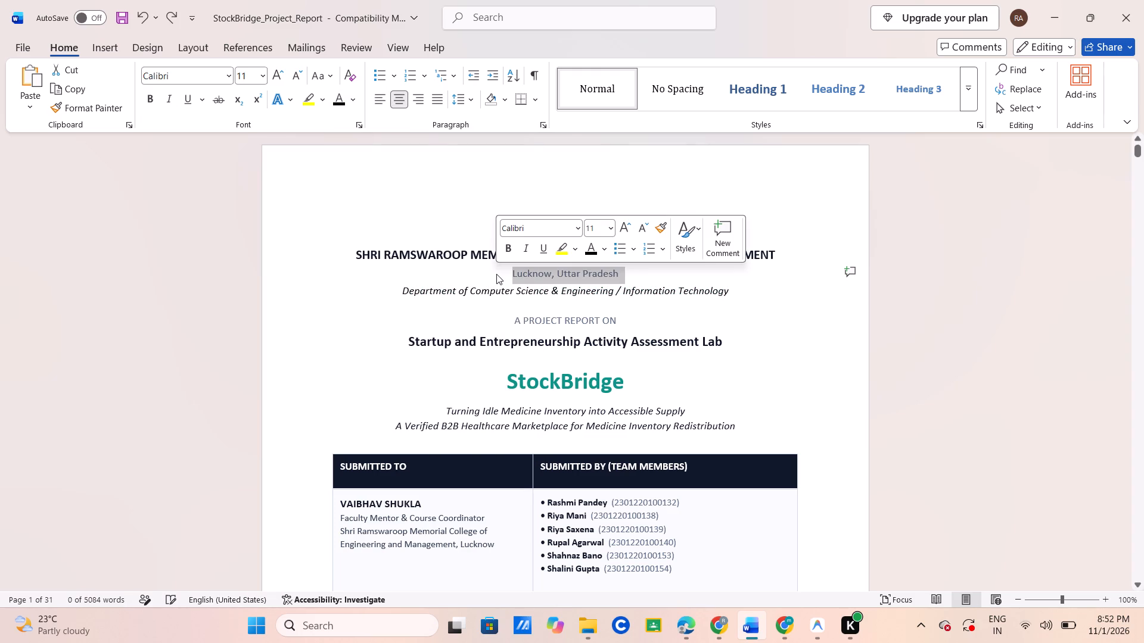
pyautogui.click(510, 249)
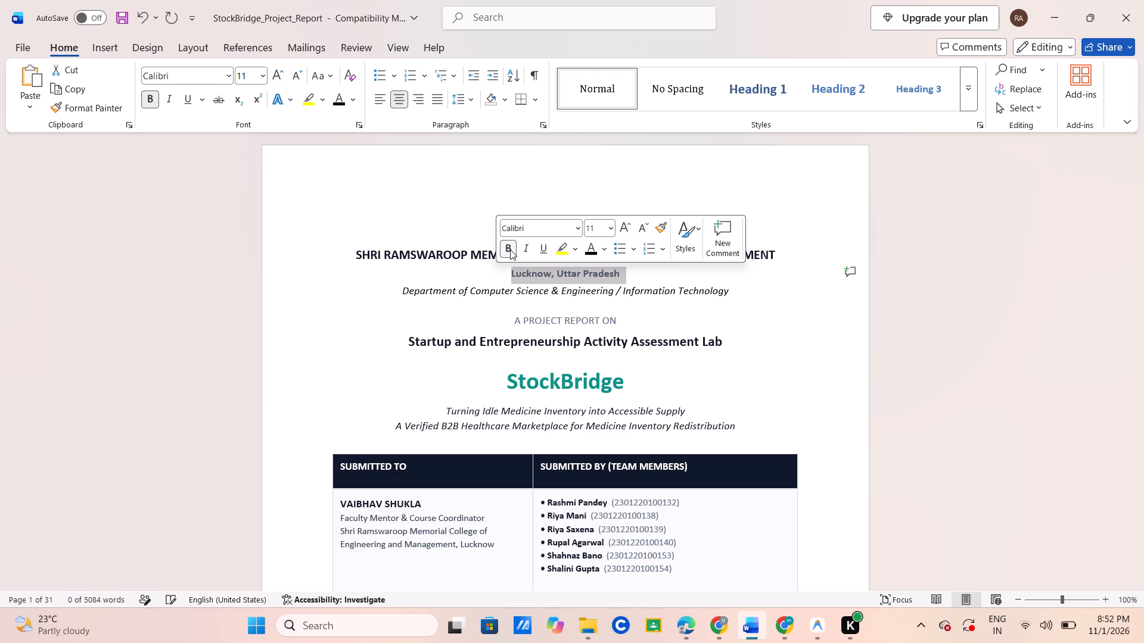
pyautogui.click(456, 408)
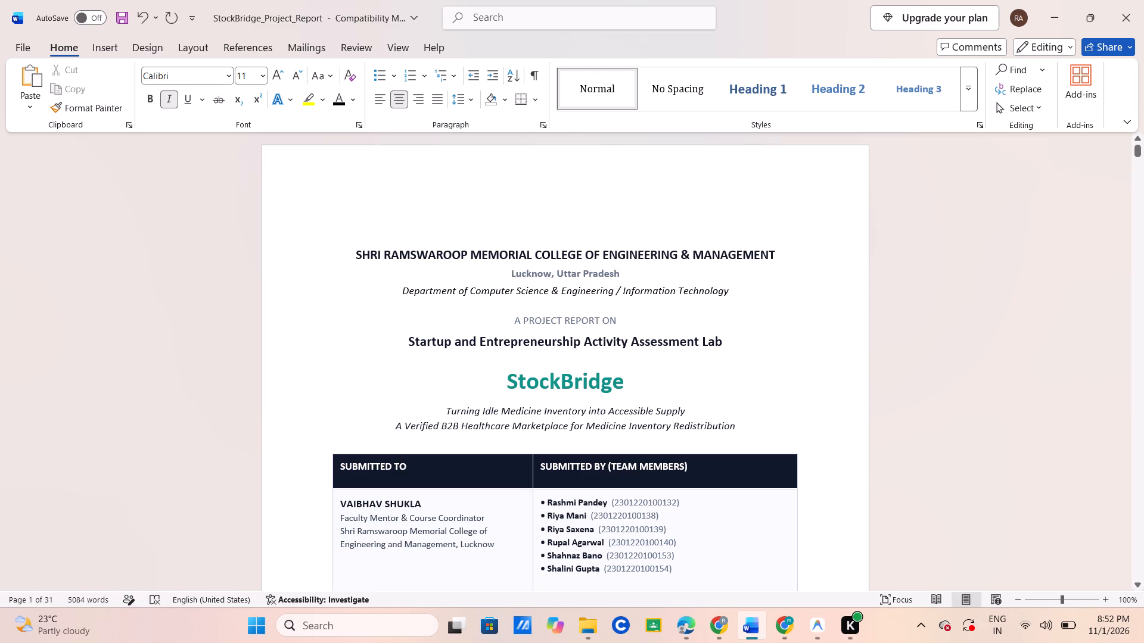
# Delete the cover page tagline "A Verified B2B Healthcare Marketplace for Medicine Inventory Redistribution".
pyautogui.moveTo(396, 423); pyautogui.dragTo(703, 423)
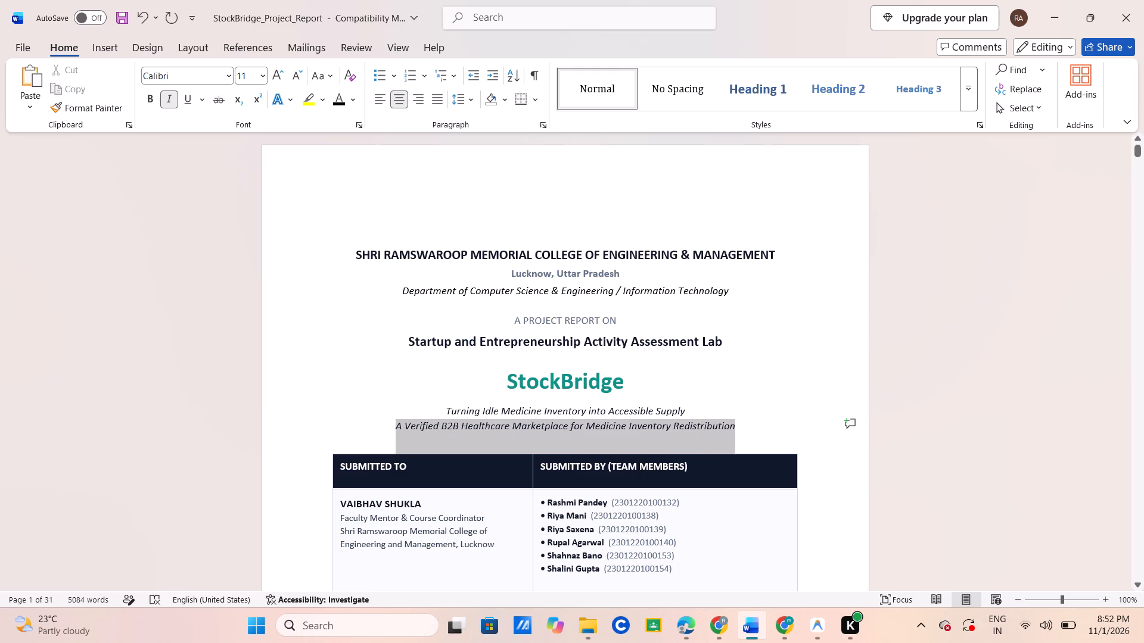
pyautogui.moveTo(703, 423); pyautogui.dragTo(708, 422)
pyautogui.press('BackSpace')
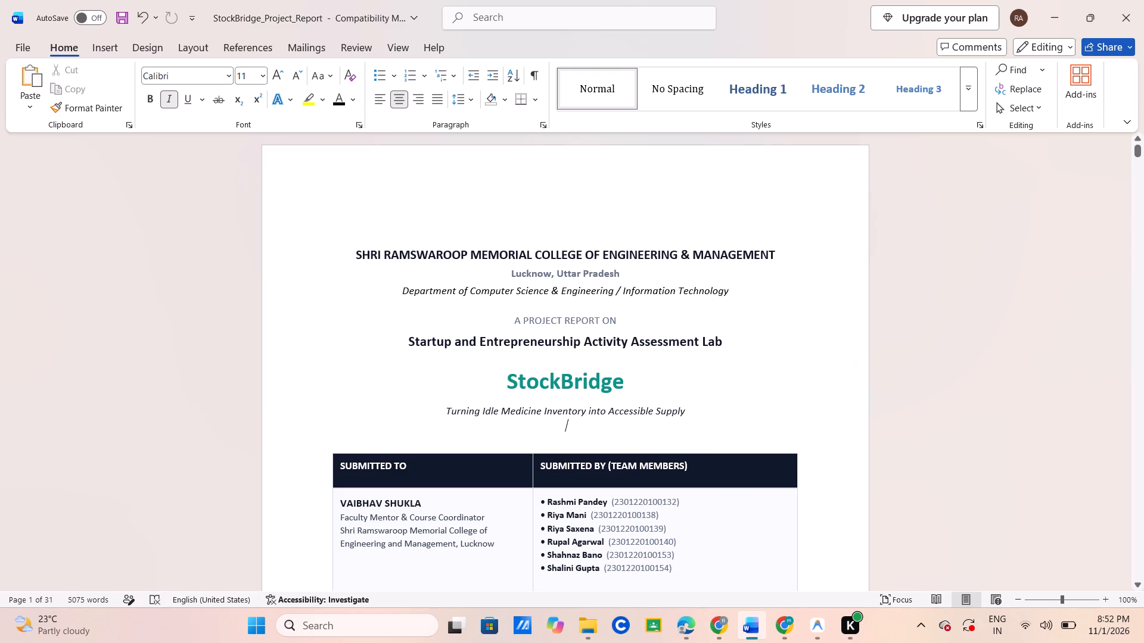
# Change the font colour of the StockBridge title on the cover page to black.
pyautogui.moveTo(632, 381); pyautogui.dragTo(476, 384)
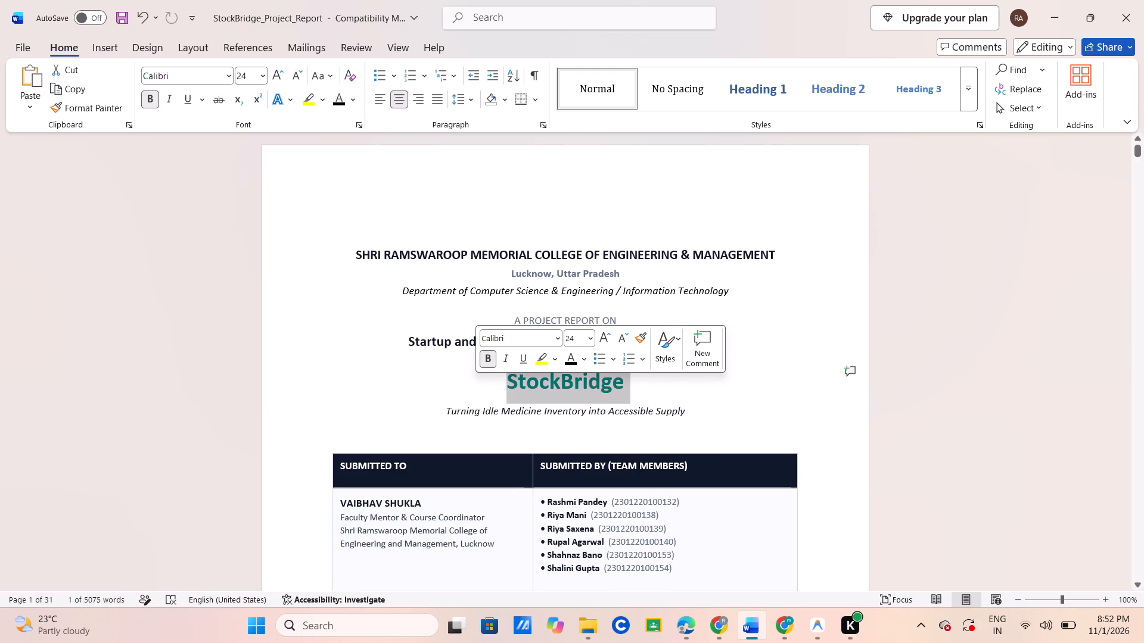
pyautogui.click(334, 101)
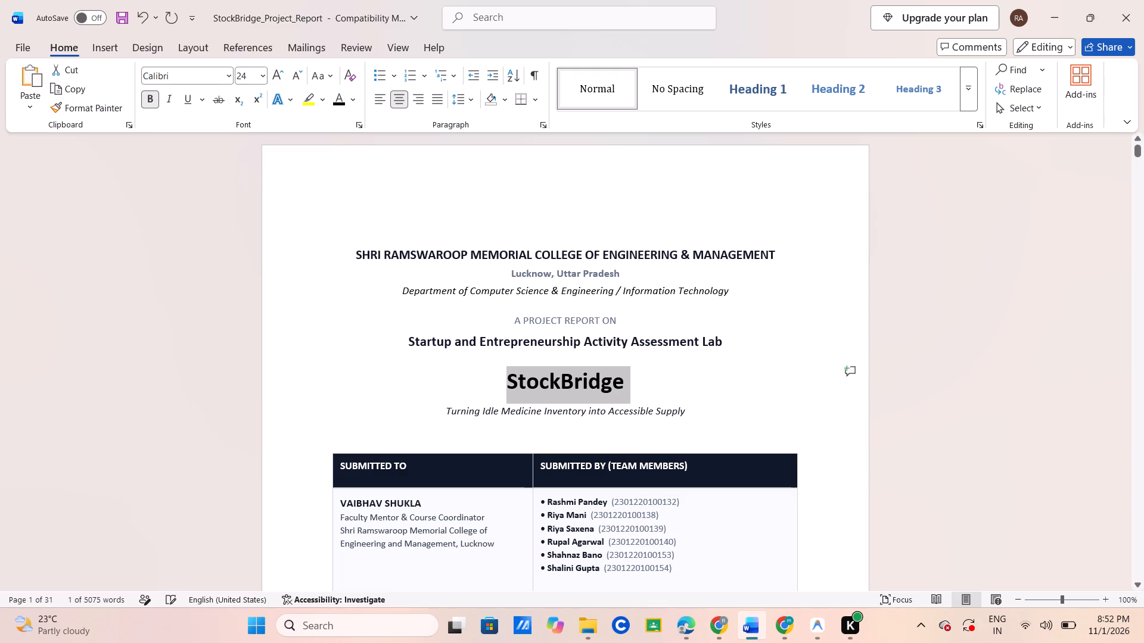
pyautogui.click(321, 302)
pyautogui.click(599, 196)
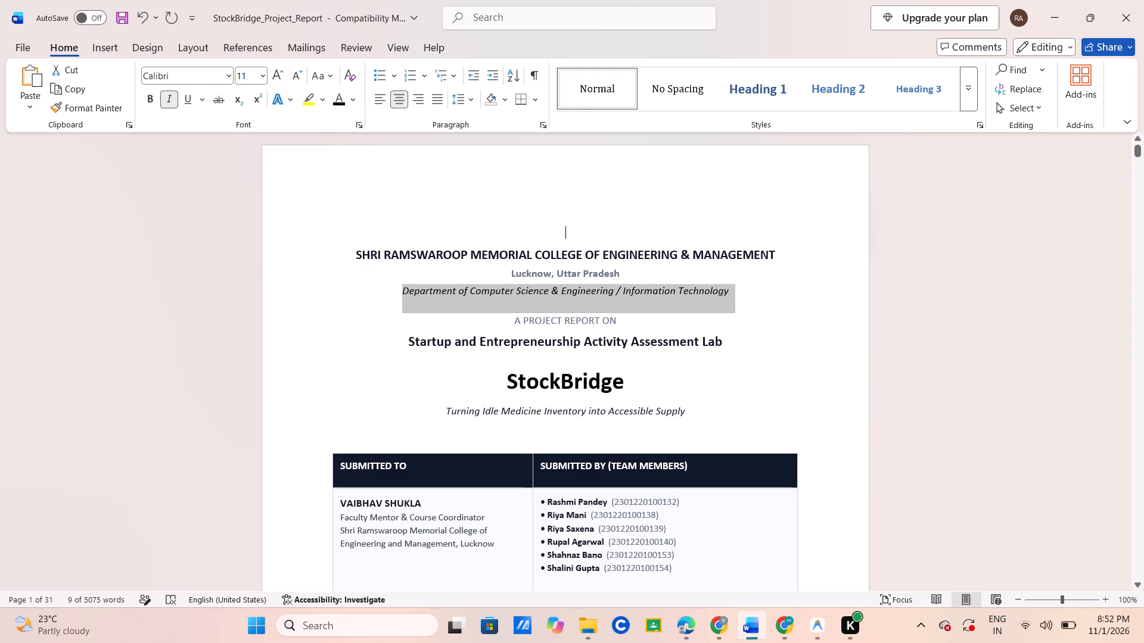
# Change the font colour of the "Lucknow, Uttar Pradesh" line under the college name to black.
pyautogui.scroll(-1, 599, 196)
pyautogui.moveTo(620, 196); pyautogui.dragTo(475, 204)
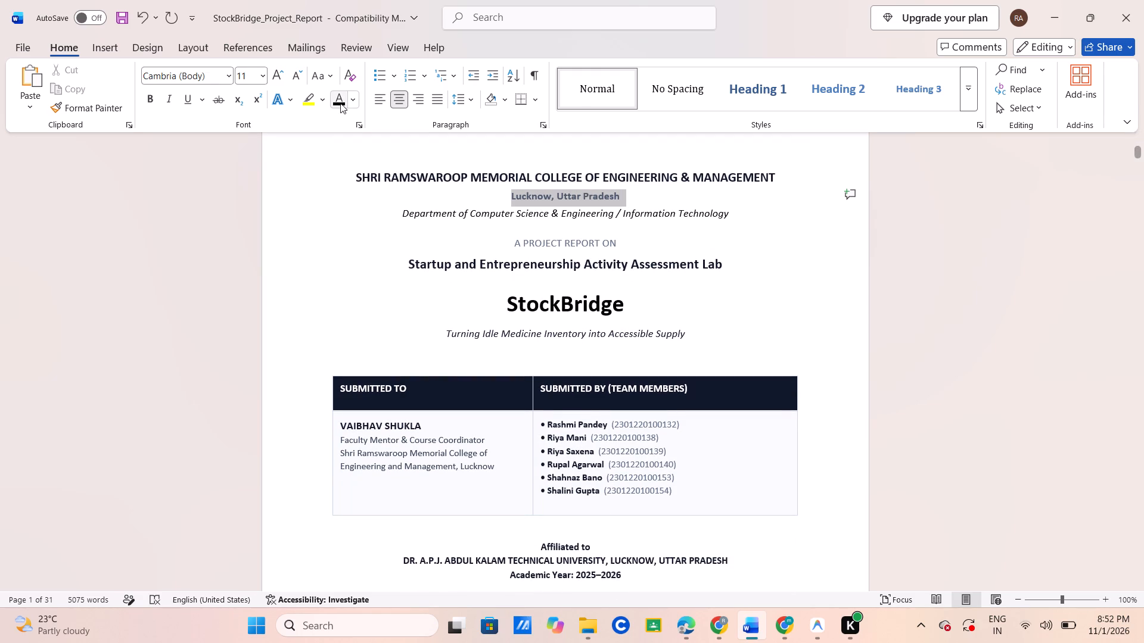
pyautogui.click(339, 102)
pyautogui.click(377, 280)
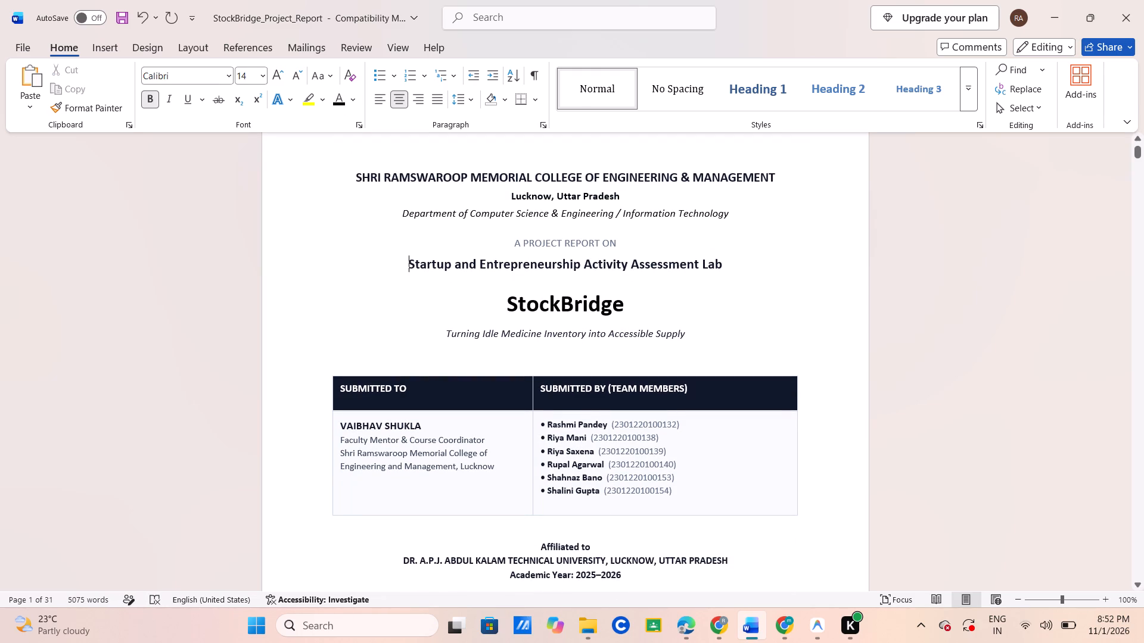
pyautogui.scroll(3, 377, 280)
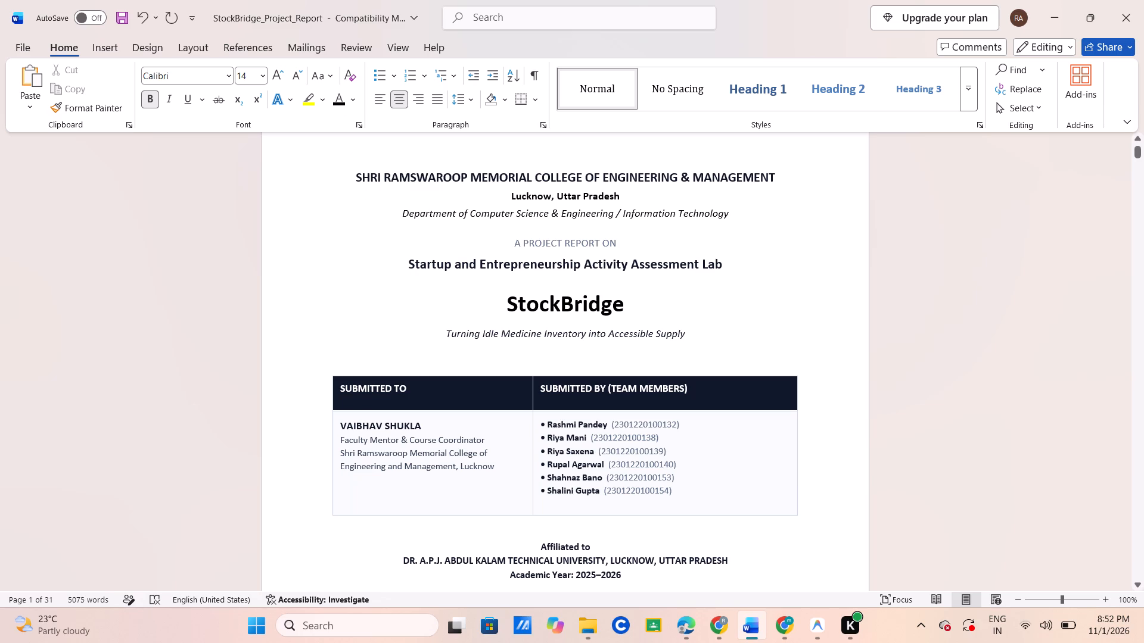
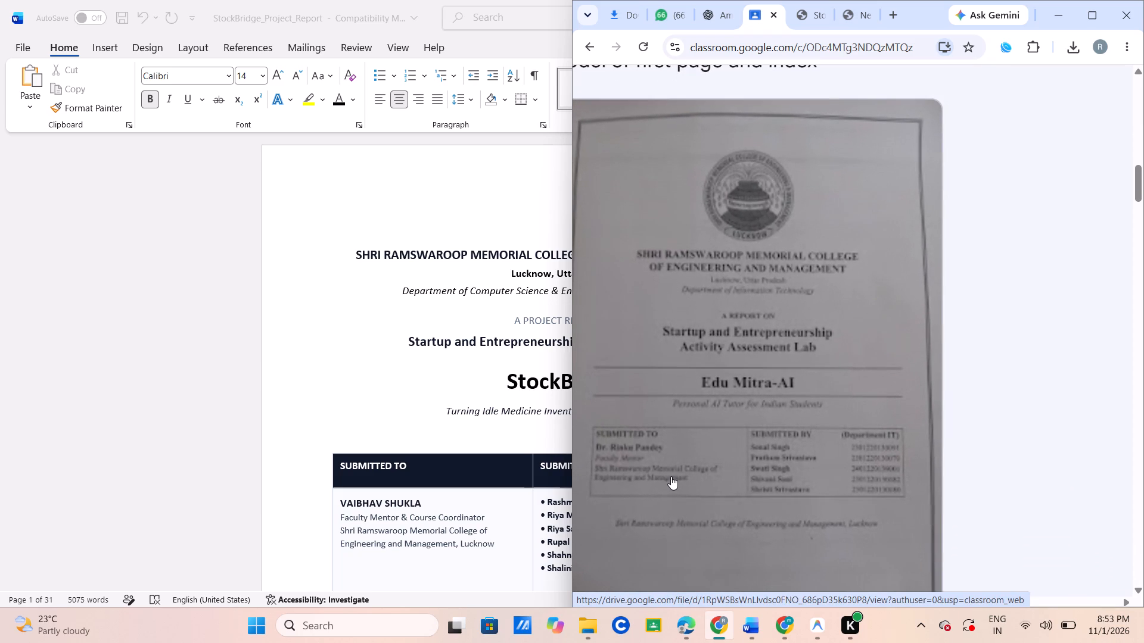
# Return from the sample cover page in Chrome to the StockBridge project report's cover page in Word.
pyautogui.click(437, 349)
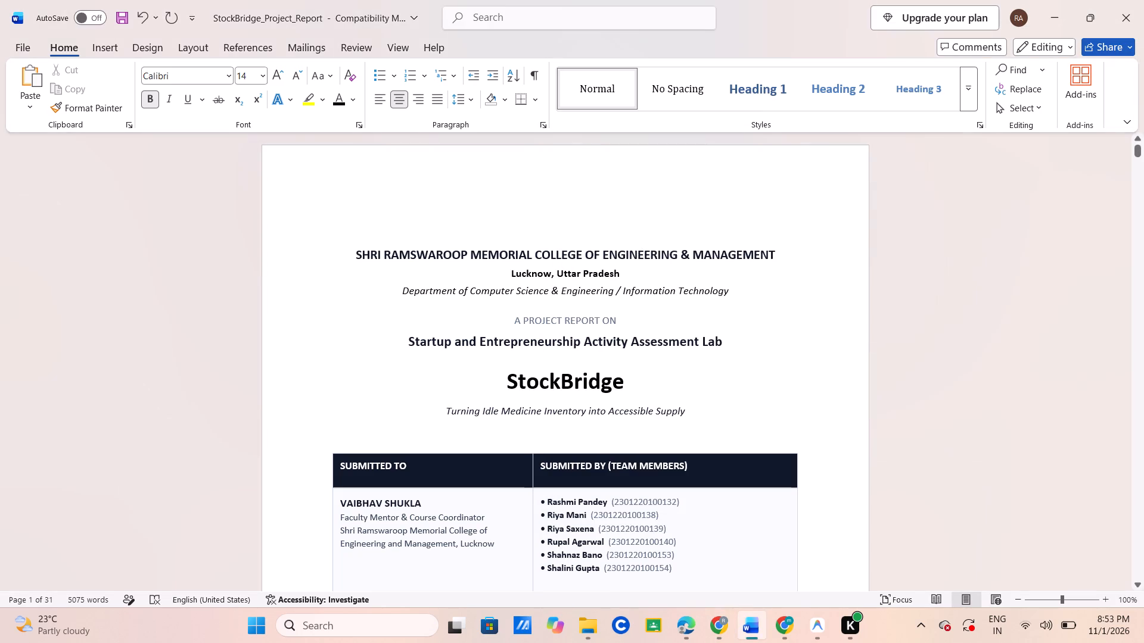
# Change the academic year at the bottom of the cover page to 2026–2027.
pyautogui.scroll(-2, 723, 246)
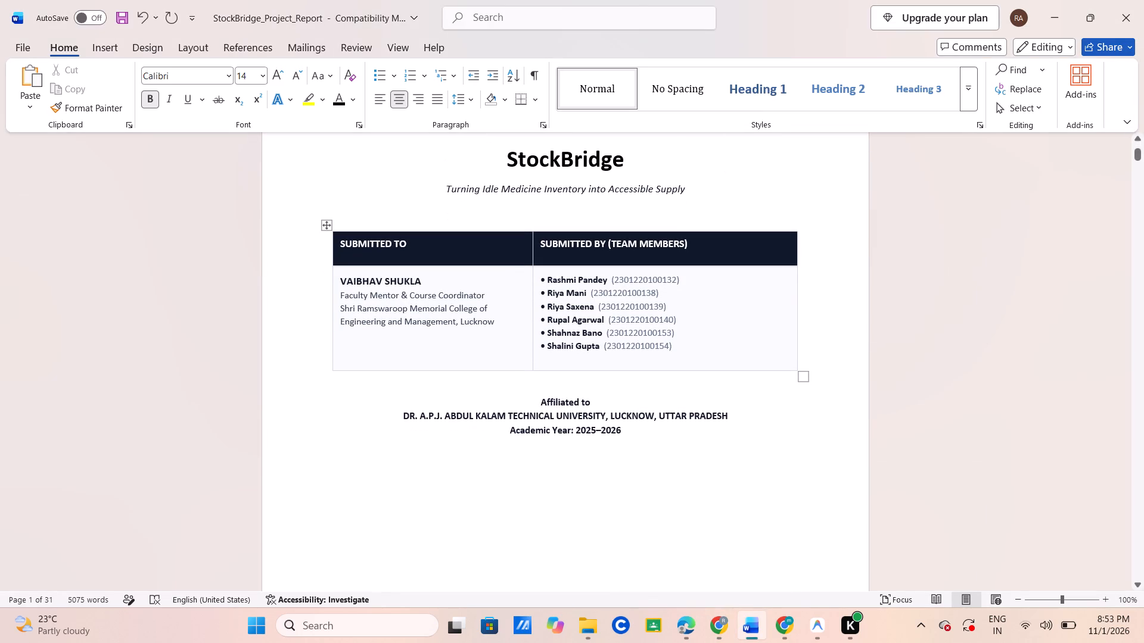
pyautogui.click(595, 431)
pyautogui.press('BackSpace')
pyautogui.press('6')
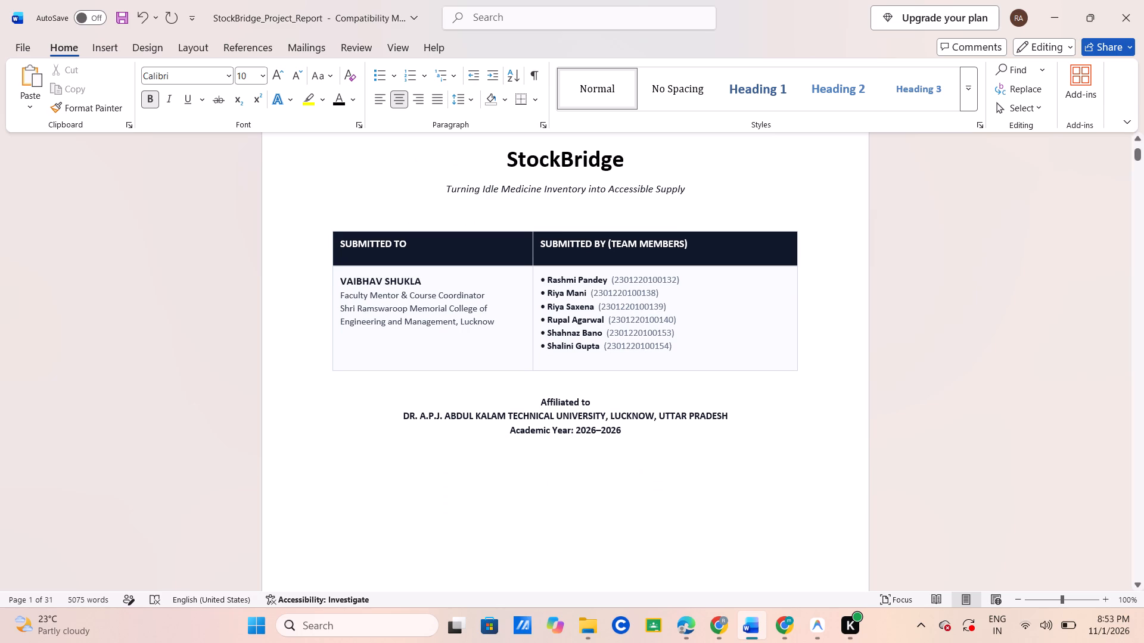
pyautogui.click(623, 432)
pyautogui.write('=7')
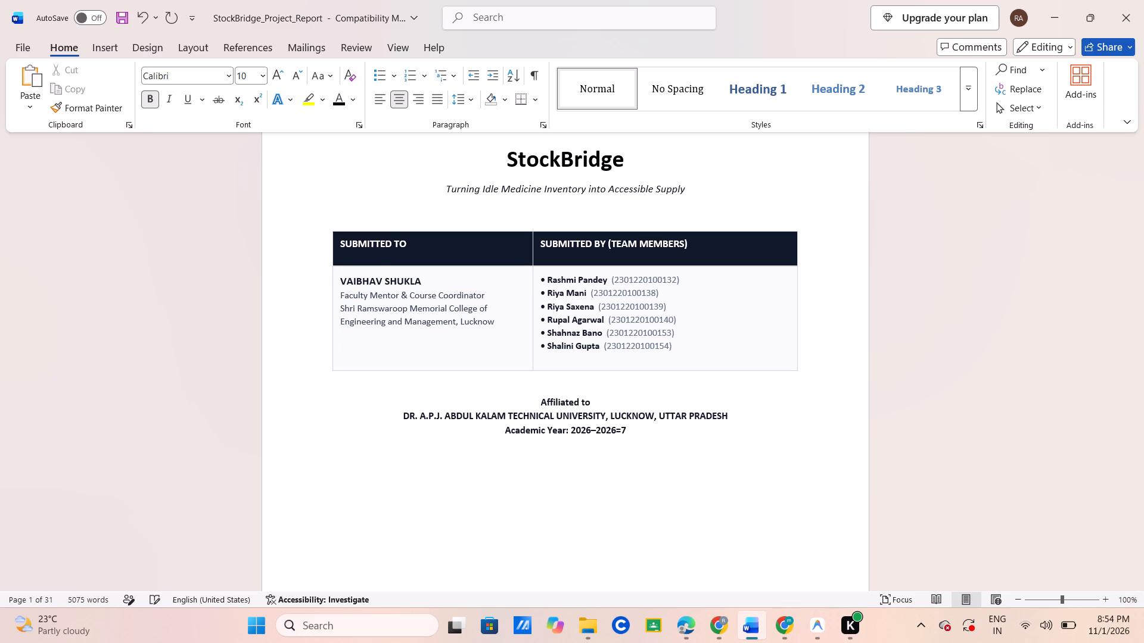
pyautogui.press('BackSpace')
pyautogui.press('BackSpace')
pyautogui.press('7')
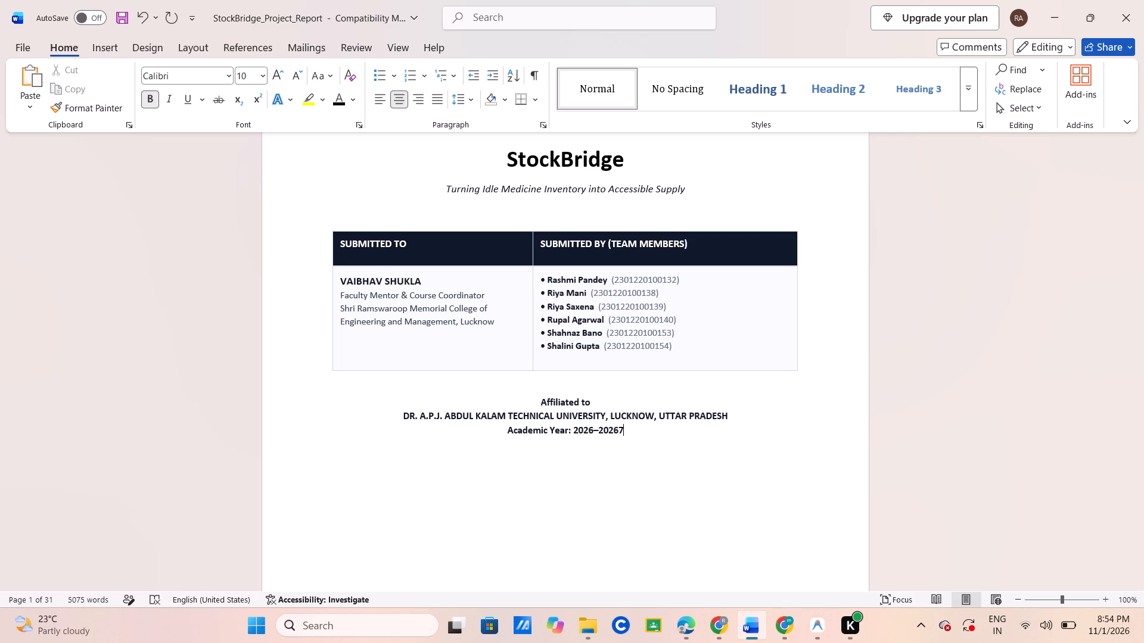
pyautogui.press('BackSpace')
pyautogui.press('BackSpace')
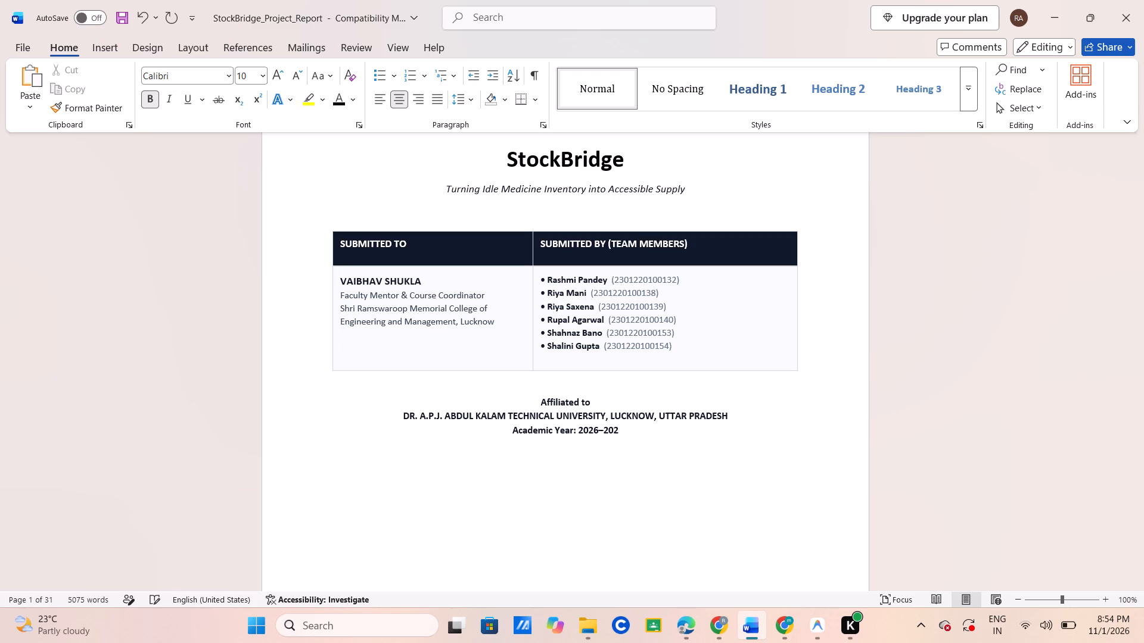
pyautogui.press('7')
# Delete "& Course Coordinator" after "Faculty Mentor" in the SUBMITTED TO cell of the cover page table.
pyautogui.scroll(1, 623, 432)
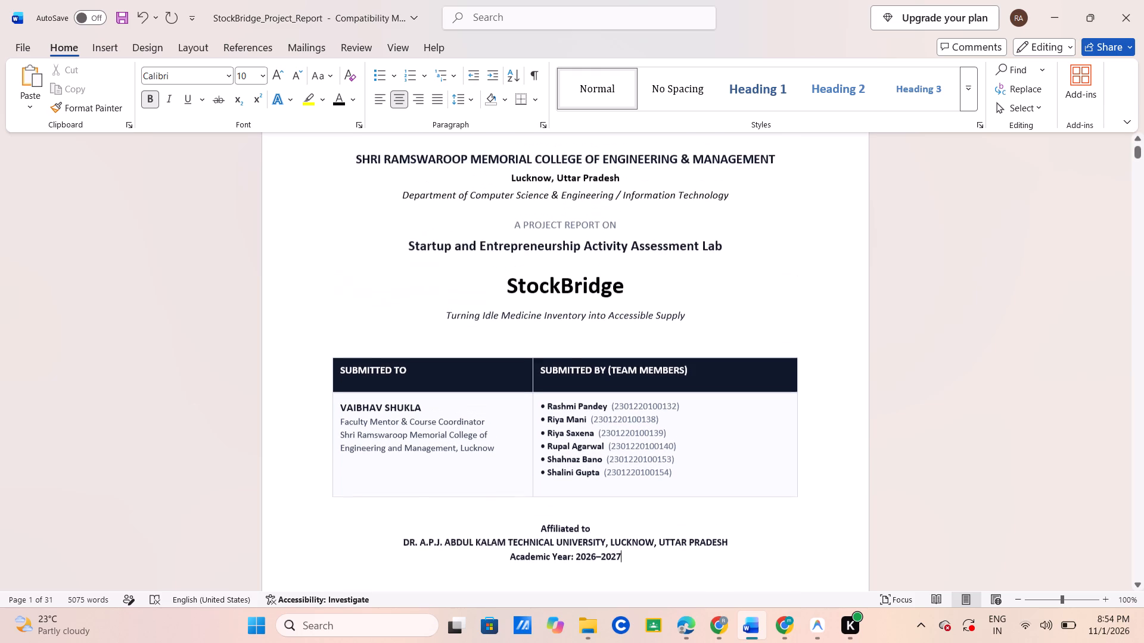
pyautogui.scroll(1, 623, 432)
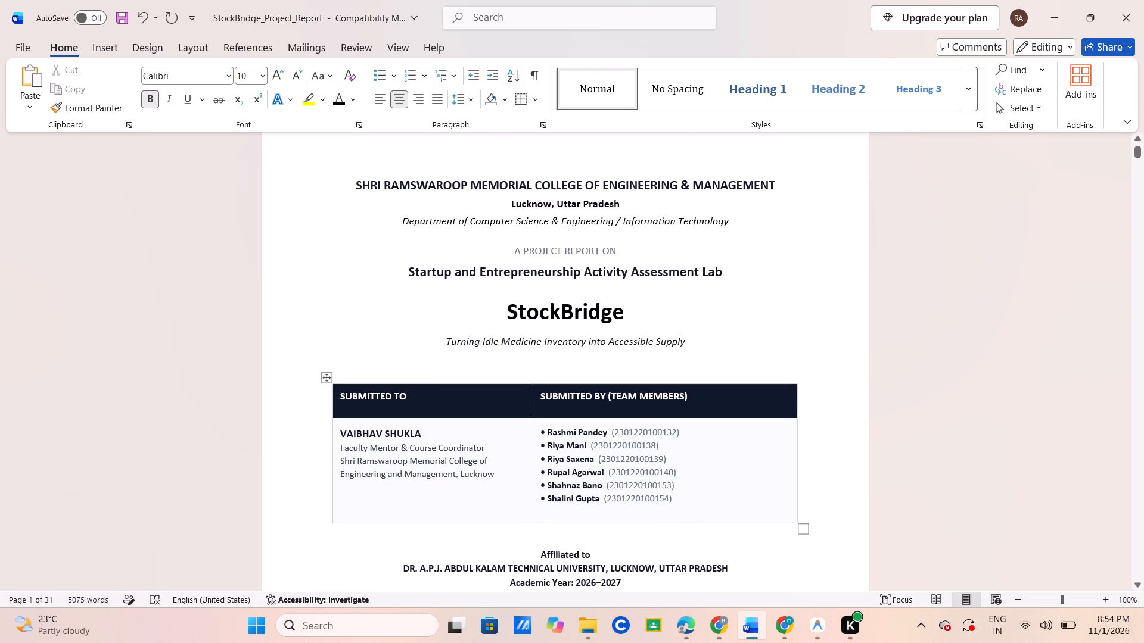
pyautogui.moveTo(400, 446); pyautogui.dragTo(468, 448)
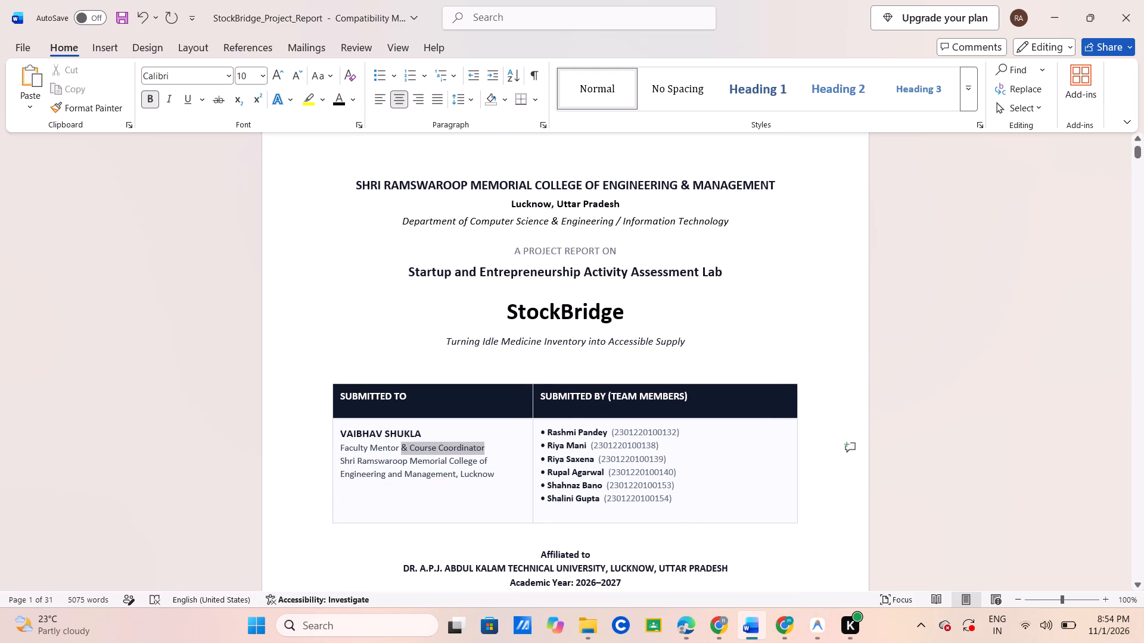
pyautogui.moveTo(468, 448); pyautogui.dragTo(483, 450)
pyautogui.press('BackSpace')
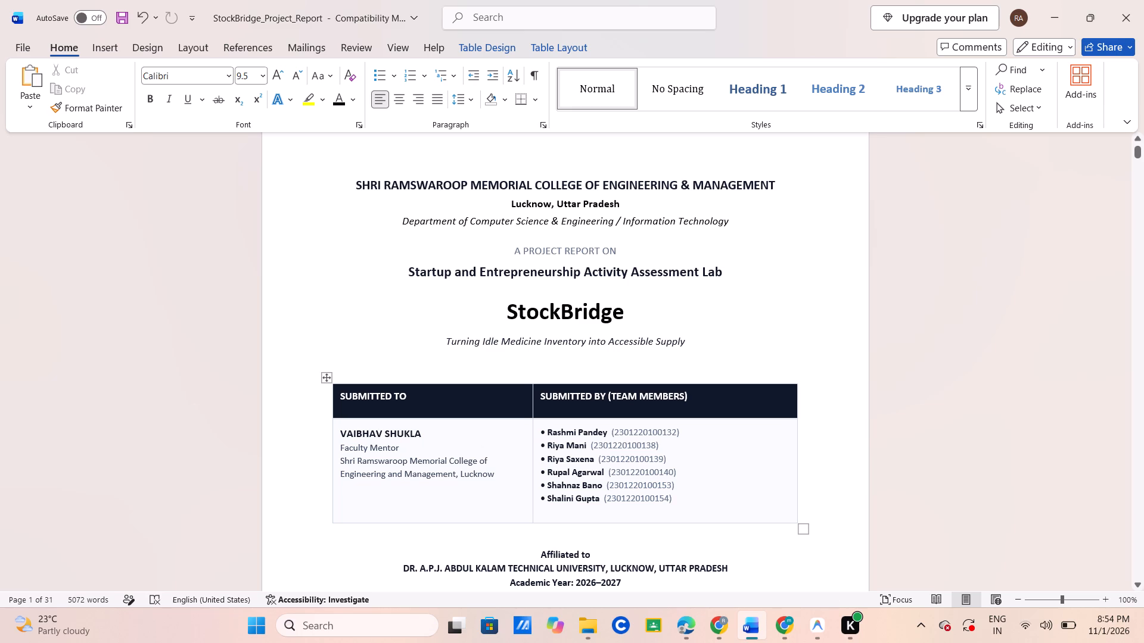
# Switch to Chrome and search the web for the SRMCEM logo in a new tab.
pyautogui.scroll(1, 468, 320)
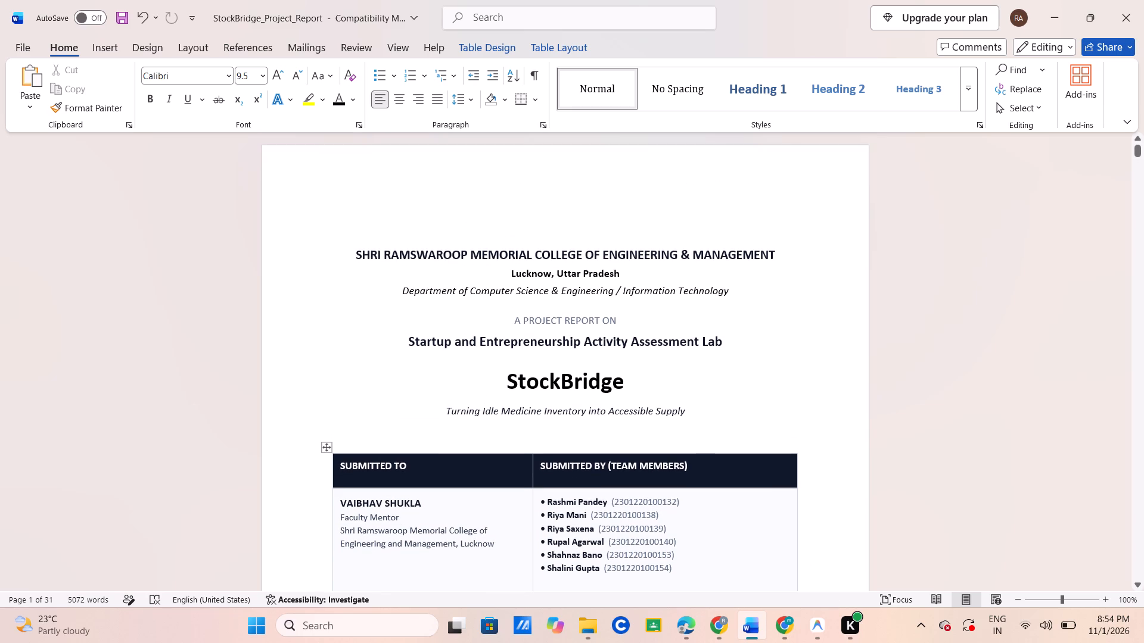
pyautogui.click(725, 630)
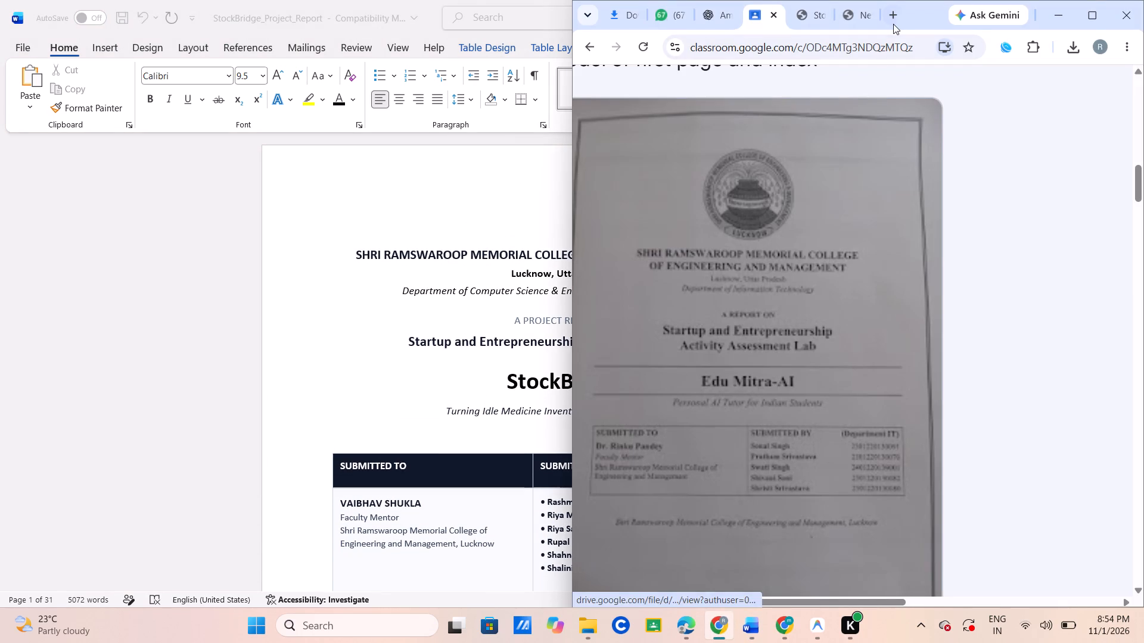
pyautogui.click(893, 23)
pyautogui.write('srm')
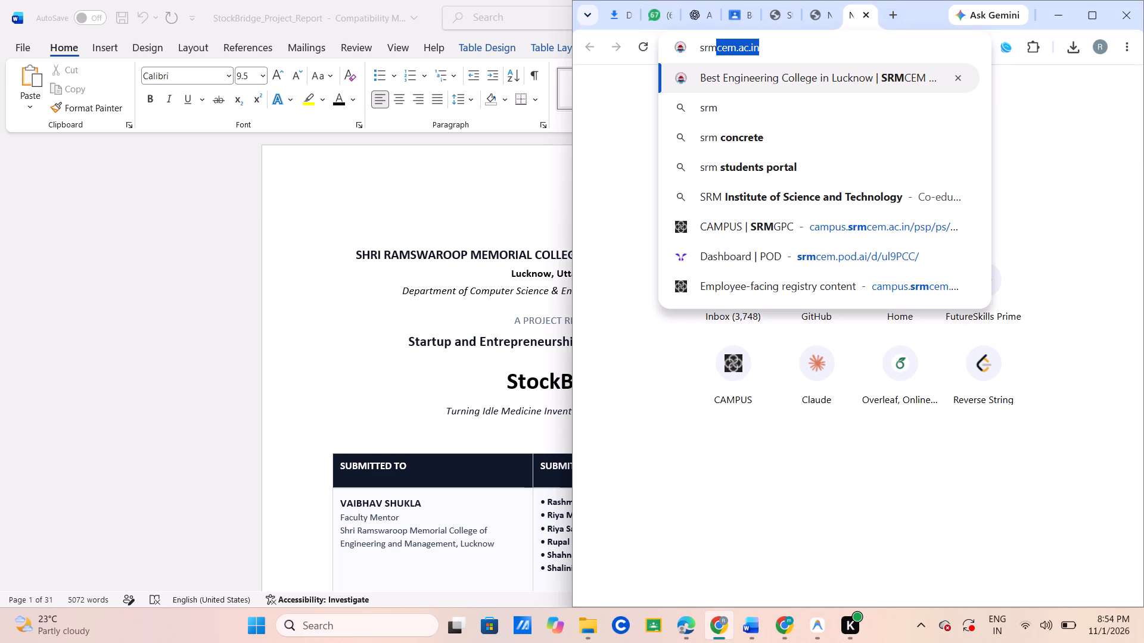
pyautogui.write('cem lo')
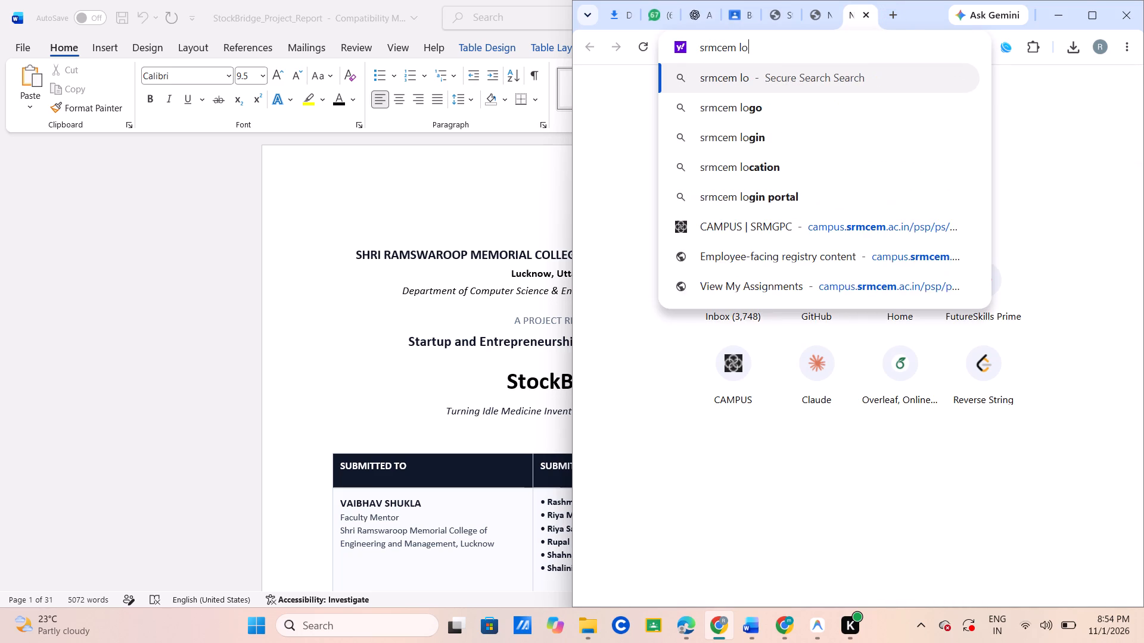
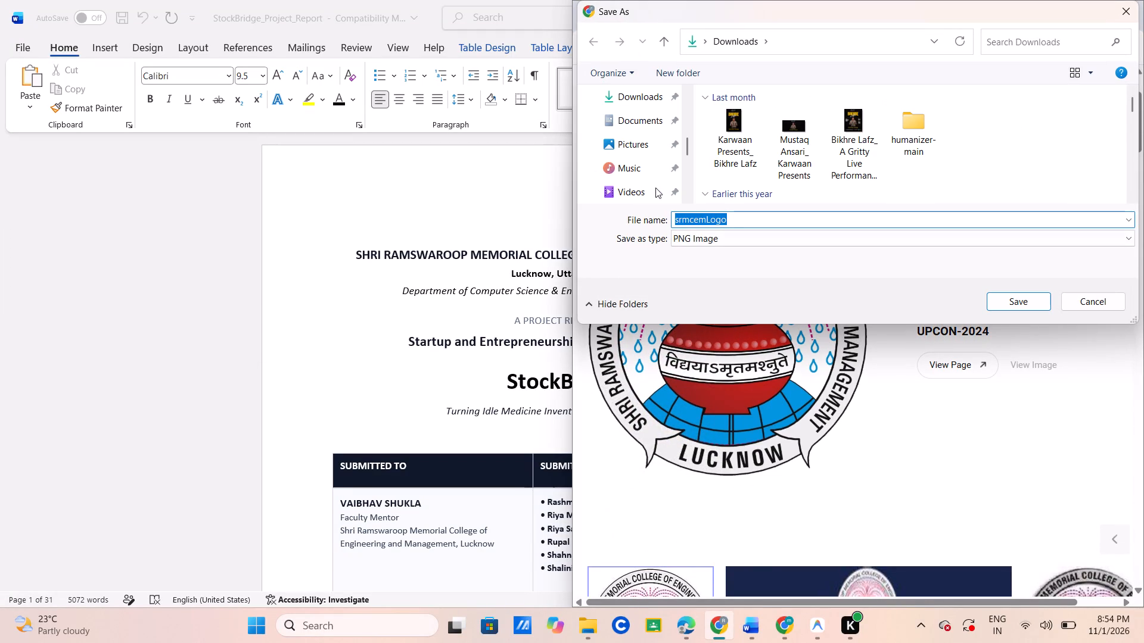
# Choose the Downloads folder as the save location for the college logo PNG image, srmcemLogo.
pyautogui.click(633, 94)
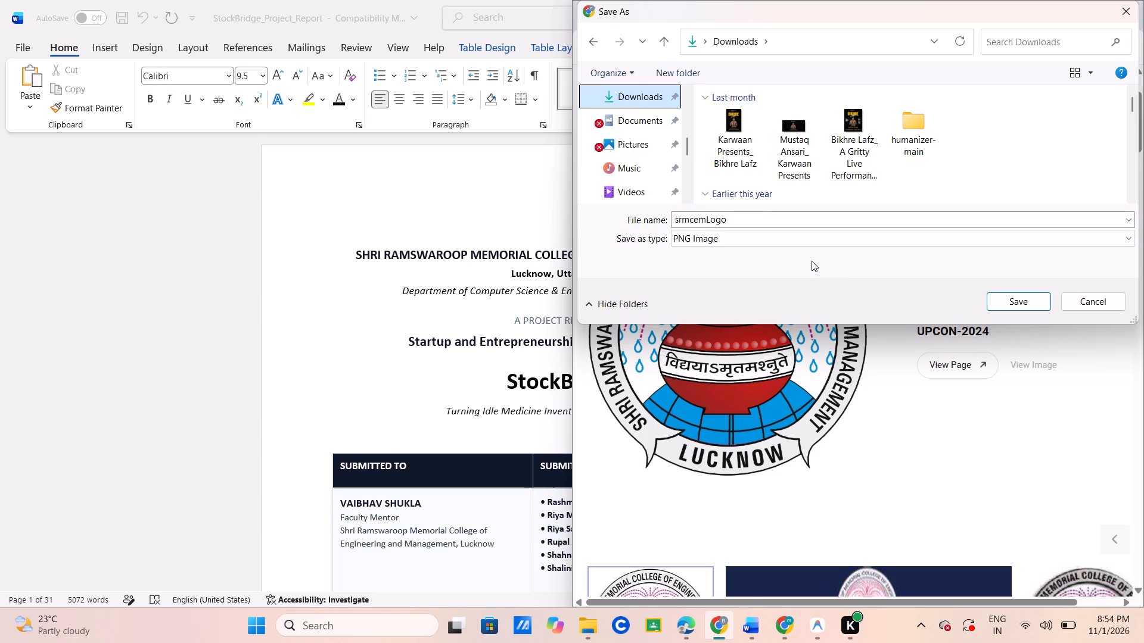
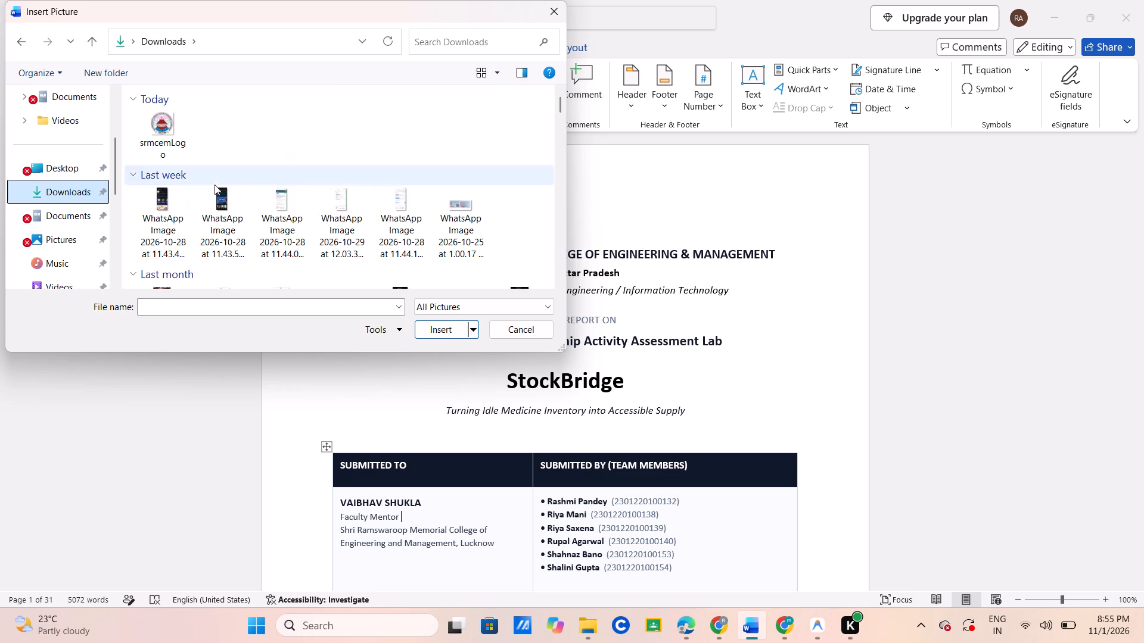
# Insert the srmcemLogo picture from the Downloads folder into the document.
pyautogui.doubleClick(160, 136)
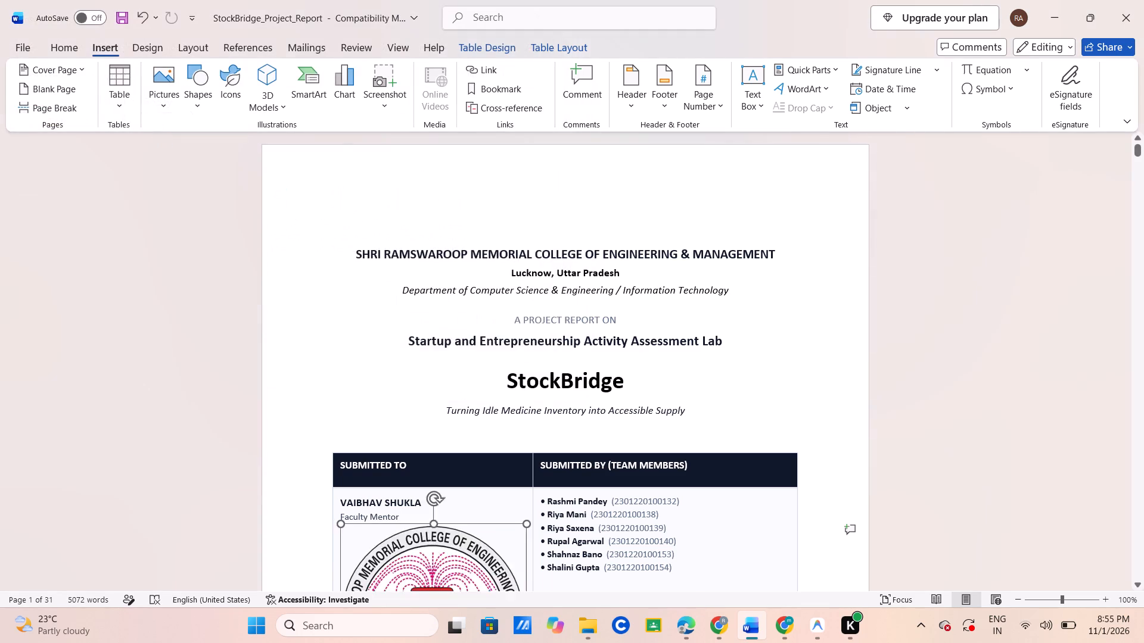
# Set the inserted college logo's text wrapping to Top and Bottom.
pyautogui.moveTo(463, 305); pyautogui.dragTo(463, 305)
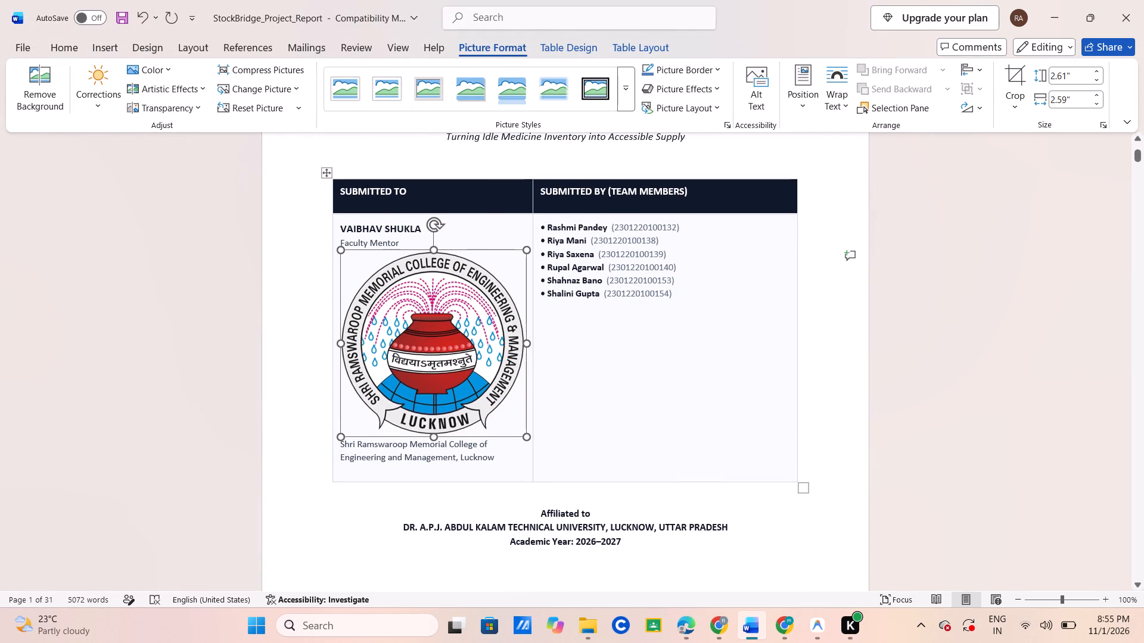
pyautogui.moveTo(463, 305); pyautogui.dragTo(477, 291)
pyautogui.click(477, 291)
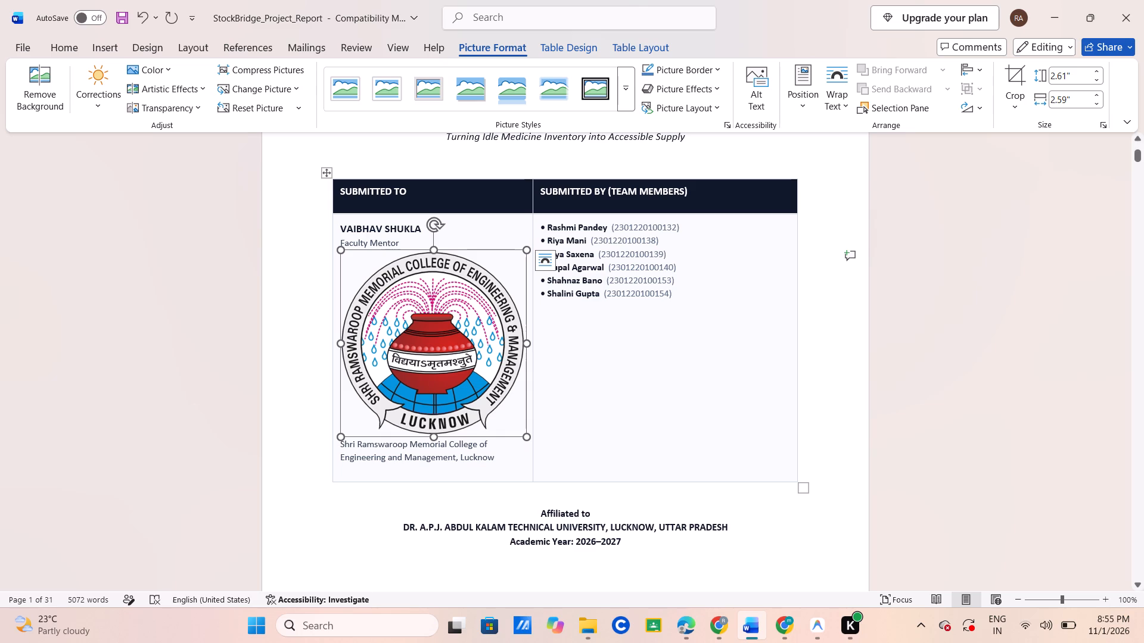
pyautogui.click(555, 263)
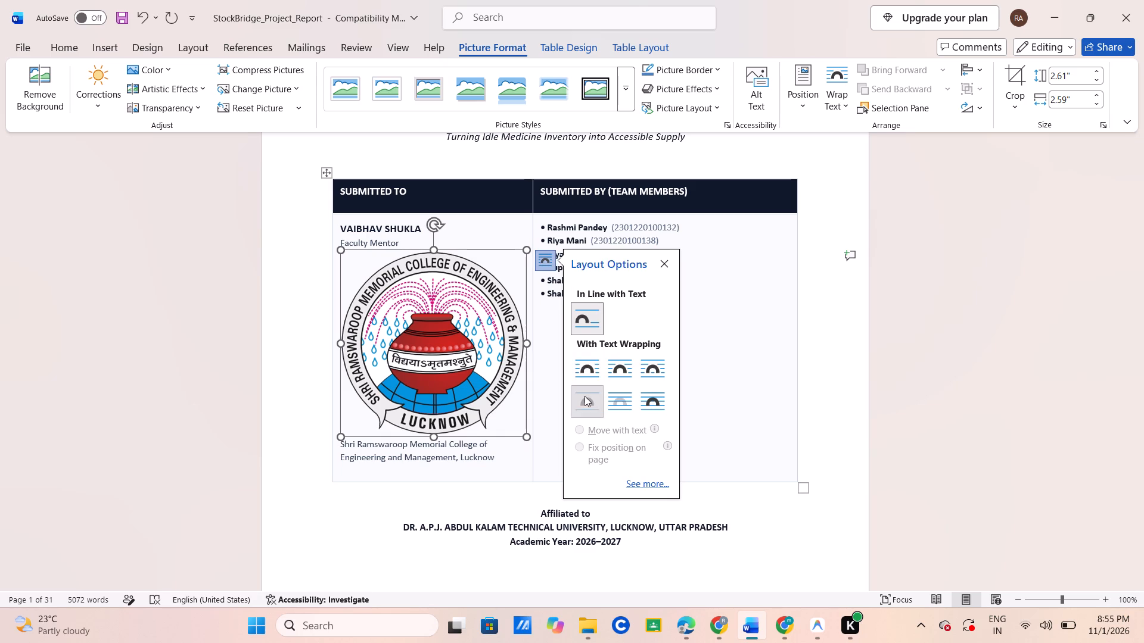
pyautogui.click(585, 396)
# Move the college logo out of the Submitted To table cell up to the college heading area of the cover page.
pyautogui.moveTo(447, 349); pyautogui.dragTo(458, 274)
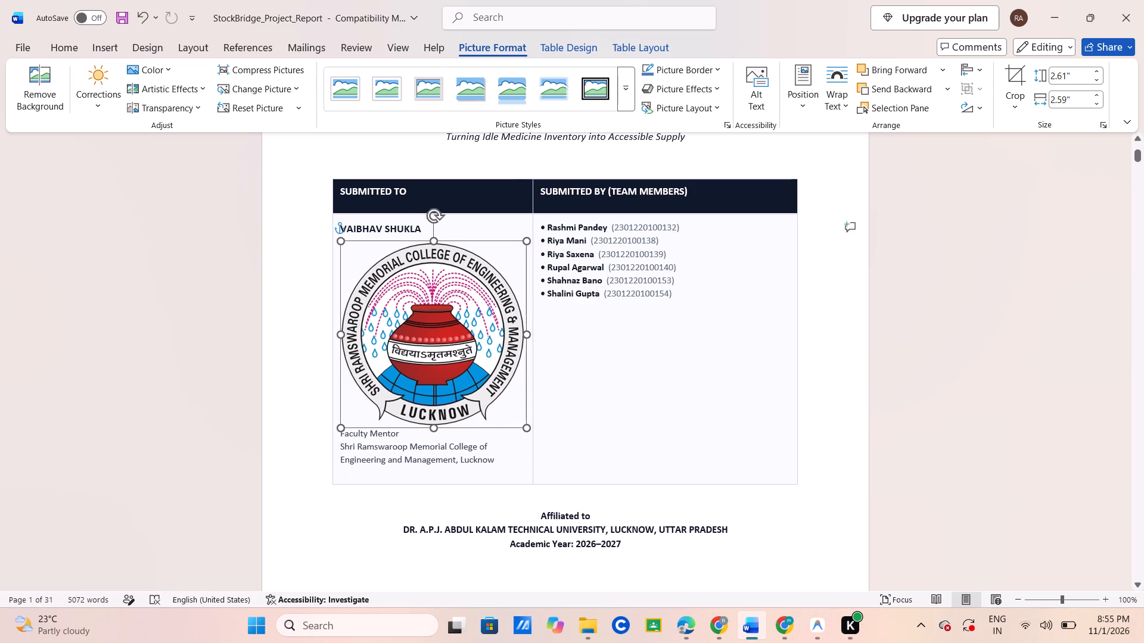
pyautogui.moveTo(458, 274); pyautogui.dragTo(501, 239)
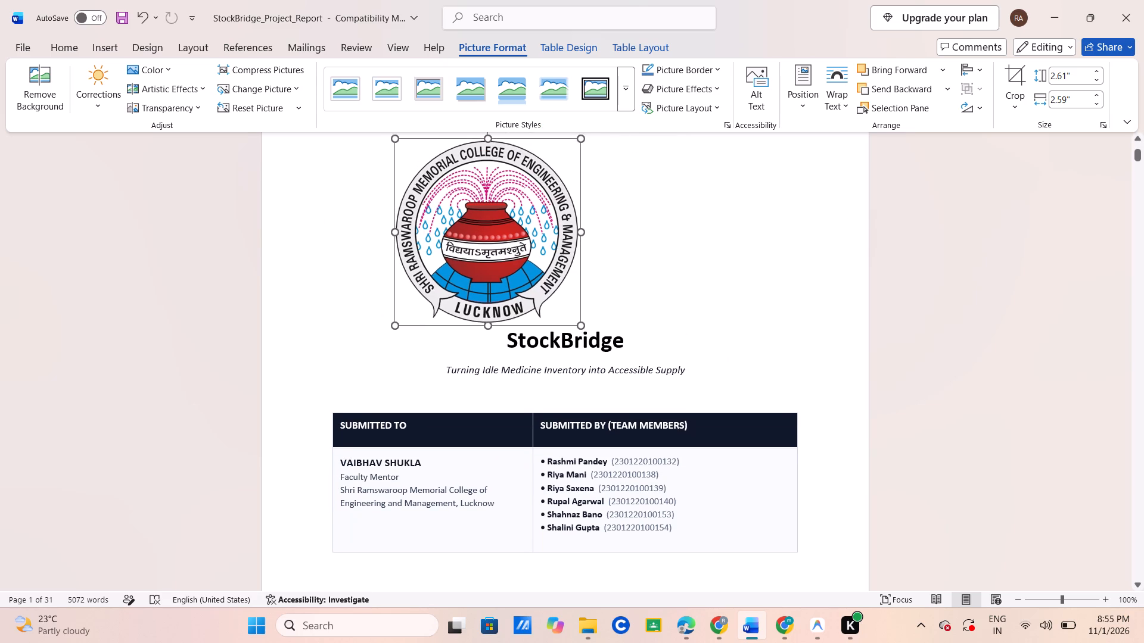
pyautogui.moveTo(501, 239); pyautogui.dragTo(561, 141)
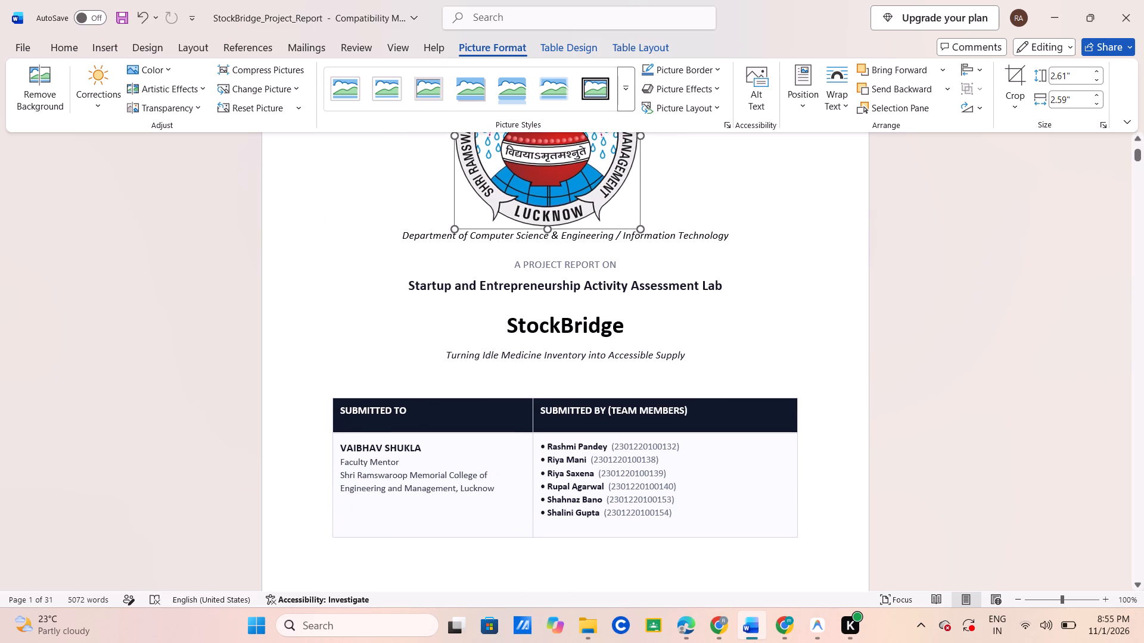
pyautogui.moveTo(561, 141); pyautogui.dragTo(561, 142)
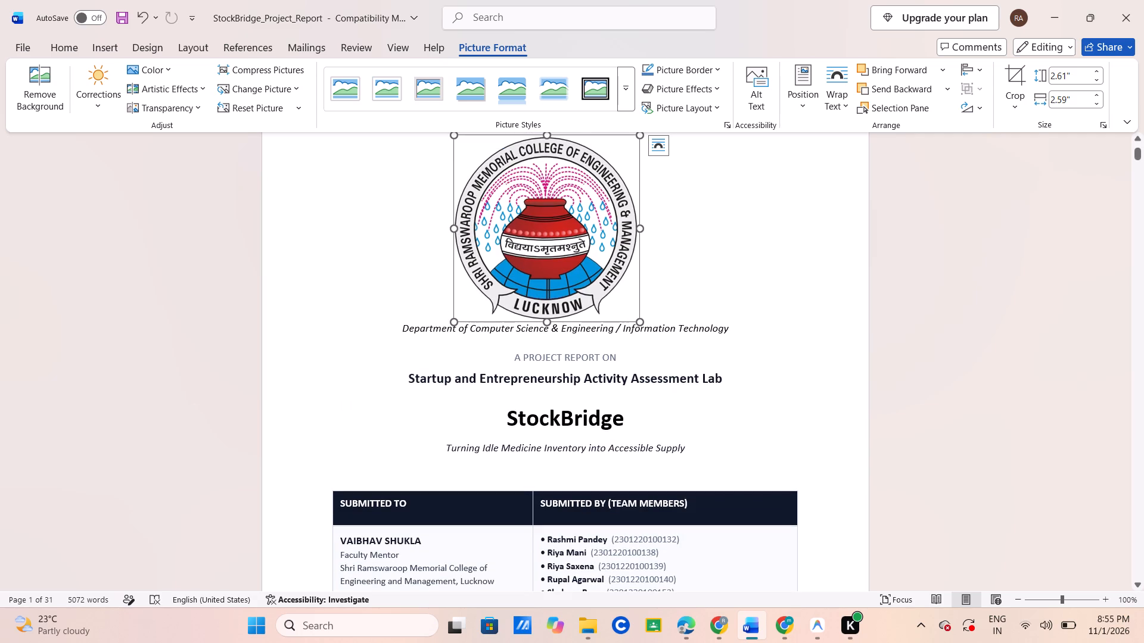
# Shrink the college logo proportionally to about 1.12" high by 1.11" wide.
pyautogui.moveTo(641, 324); pyautogui.dragTo(545, 205)
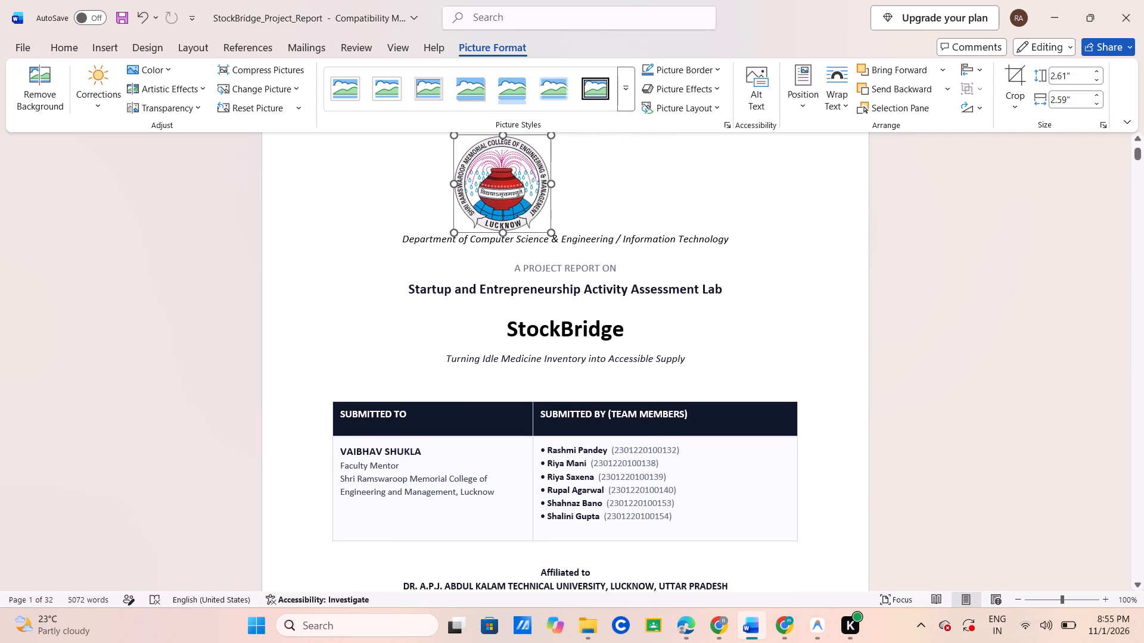
pyautogui.moveTo(545, 205); pyautogui.dragTo(533, 200)
# Move the college logo above the college name, roughly centred at the very top of the cover page.
pyautogui.scroll(2, 581, 226)
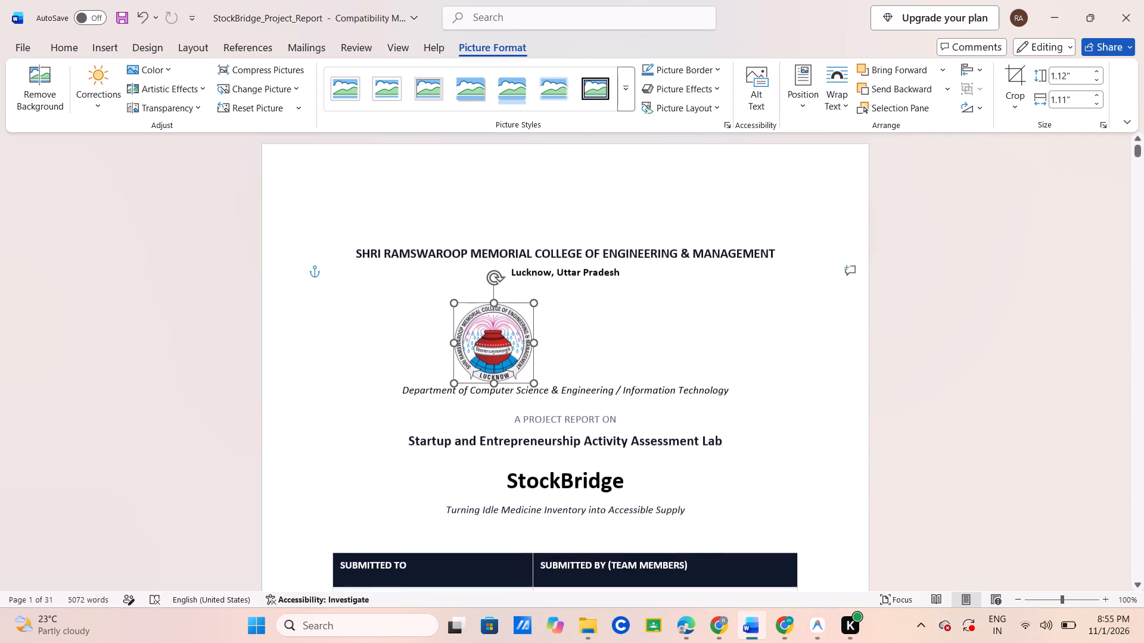
pyautogui.moveTo(500, 337); pyautogui.dragTo(540, 254)
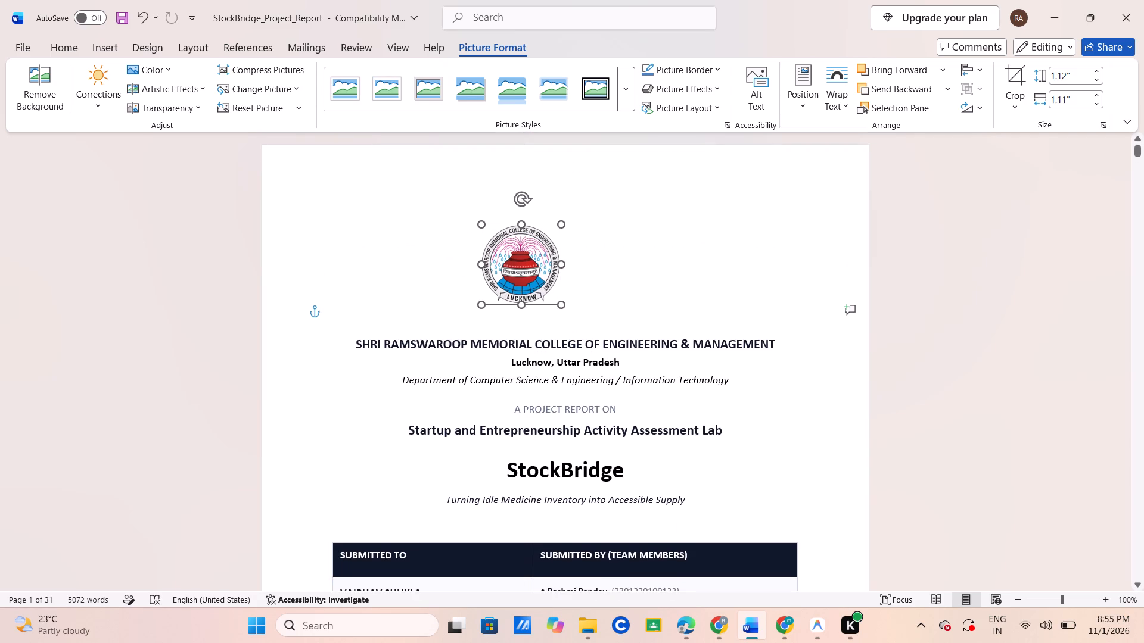
pyautogui.moveTo(540, 254); pyautogui.dragTo(573, 192)
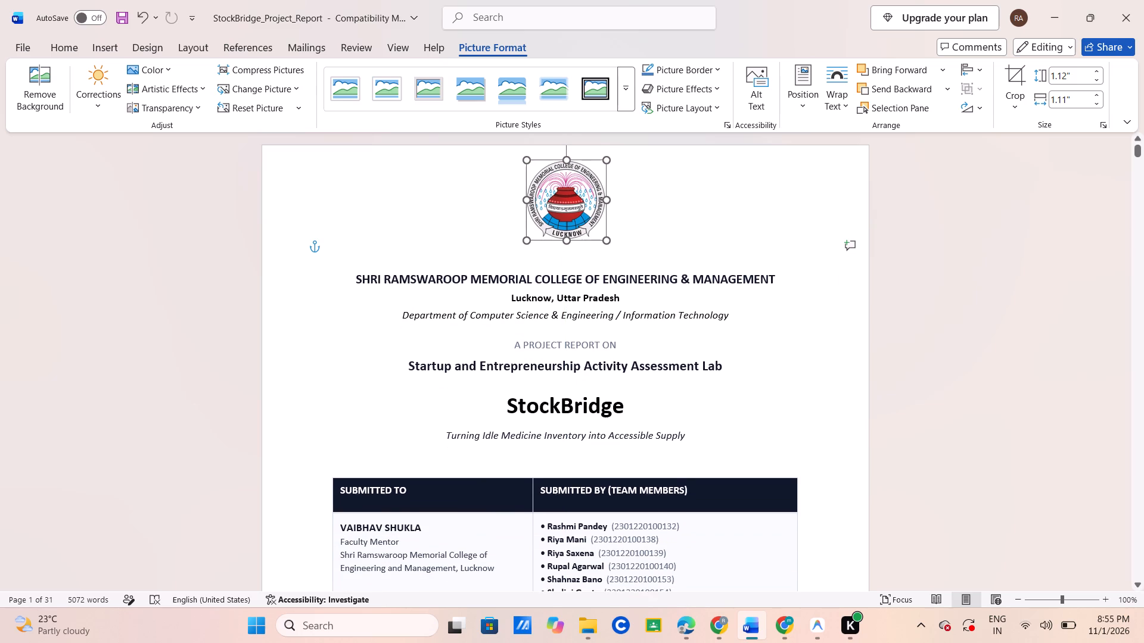
pyautogui.moveTo(573, 192); pyautogui.dragTo(573, 198)
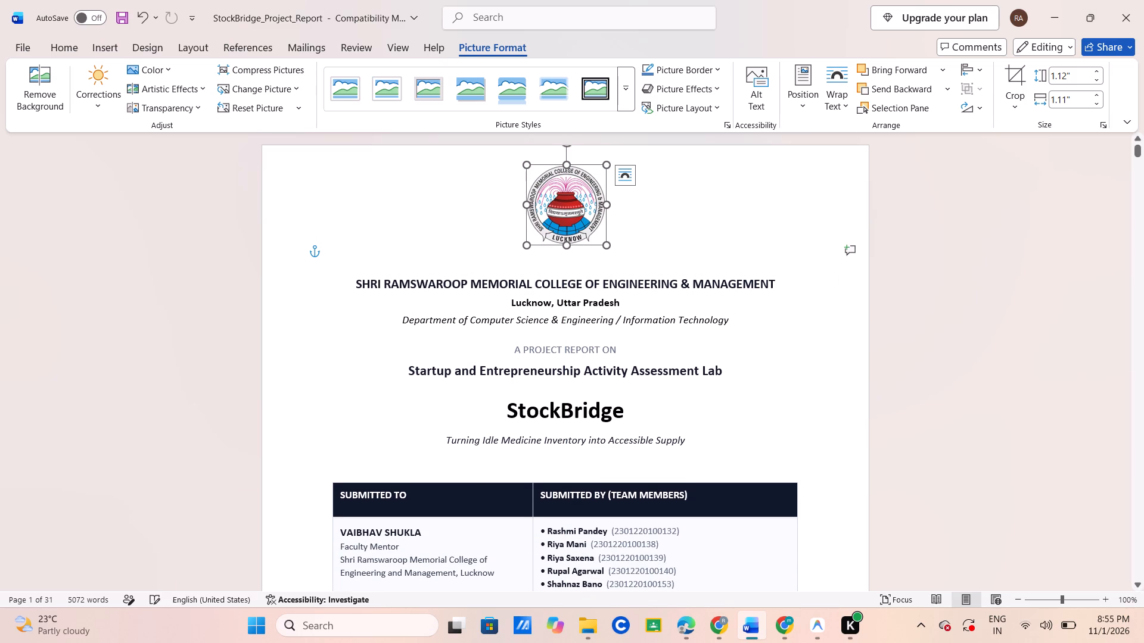
pyautogui.moveTo(573, 219); pyautogui.dragTo(577, 174)
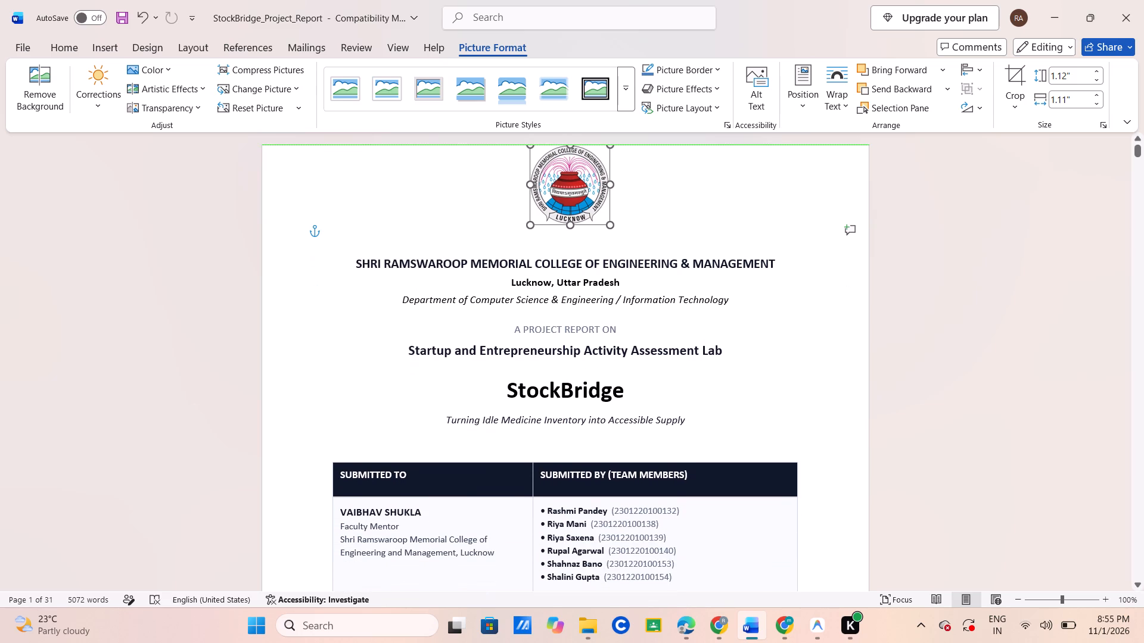
pyautogui.moveTo(577, 174); pyautogui.dragTo(577, 159)
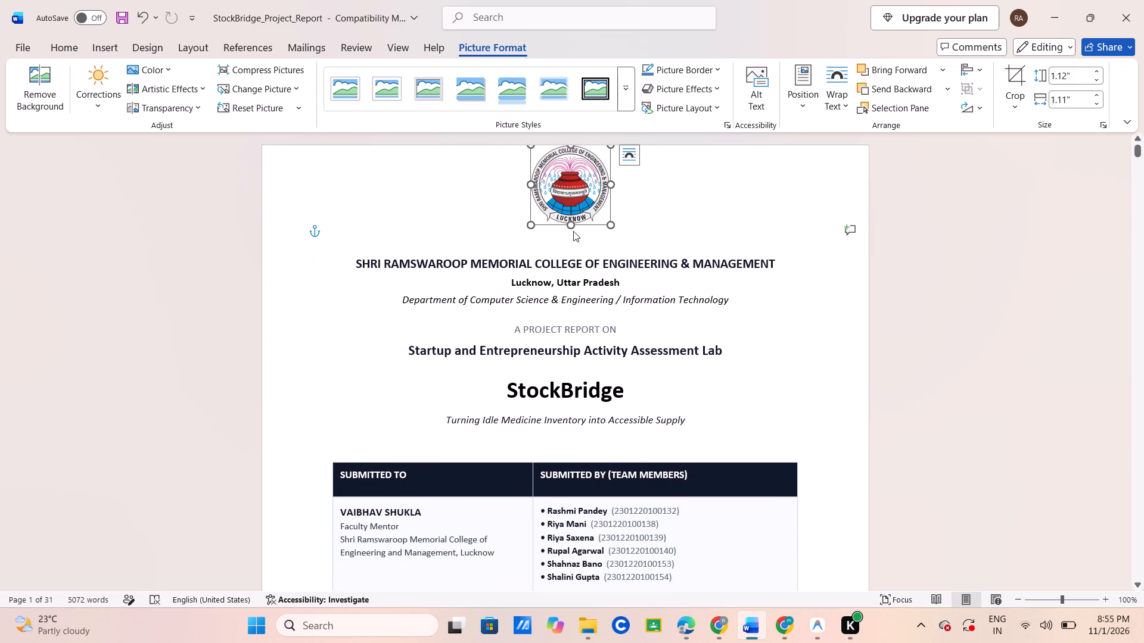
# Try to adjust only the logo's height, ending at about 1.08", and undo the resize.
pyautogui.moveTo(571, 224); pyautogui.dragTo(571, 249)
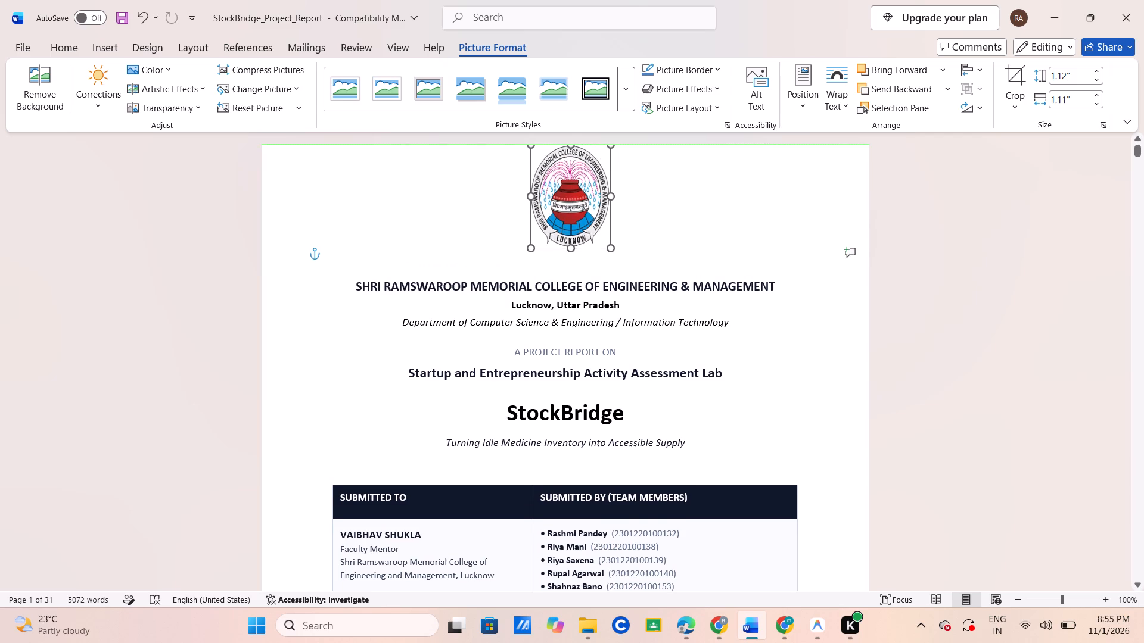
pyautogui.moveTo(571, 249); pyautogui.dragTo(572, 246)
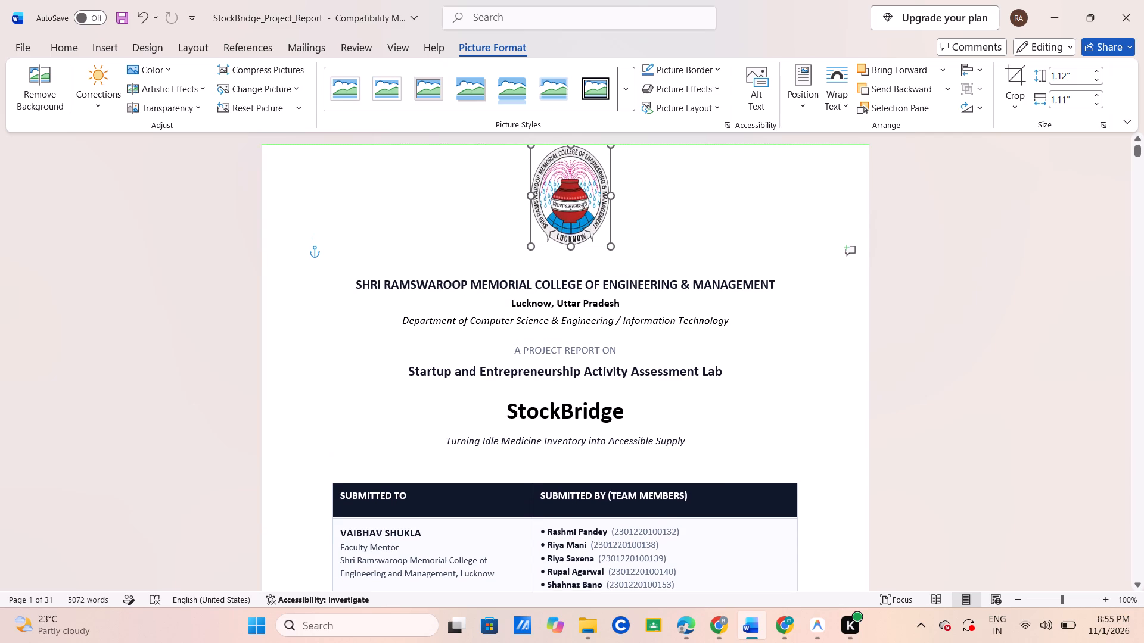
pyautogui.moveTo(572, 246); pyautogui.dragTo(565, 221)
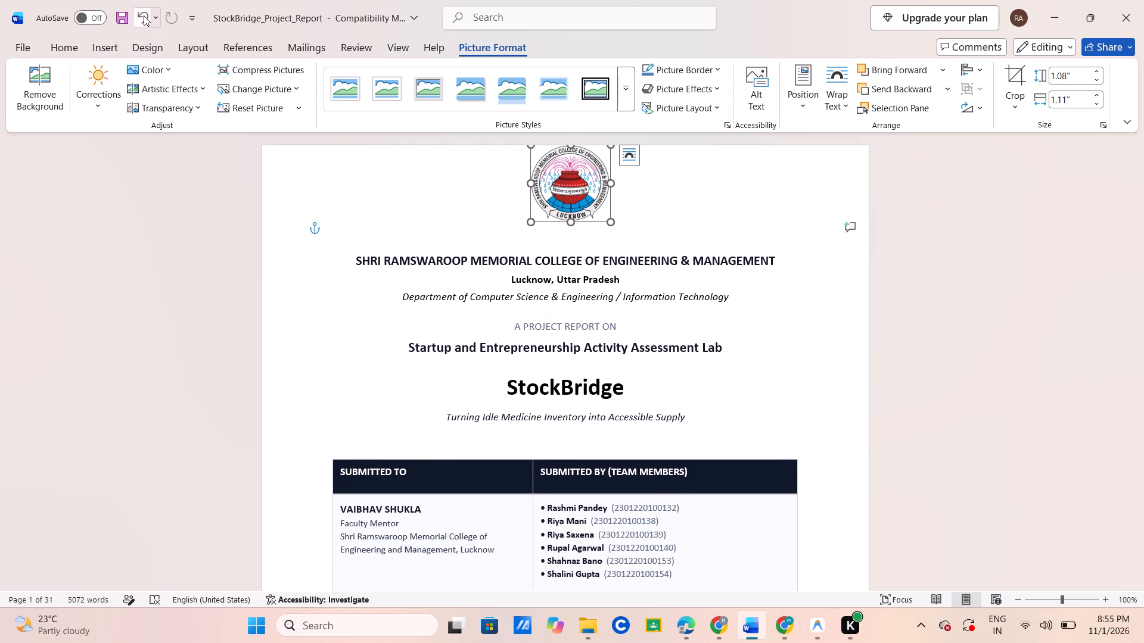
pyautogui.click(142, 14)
# Move the college logo slightly down from the page's top edge, keeping it above the college name.
pyautogui.click(557, 208)
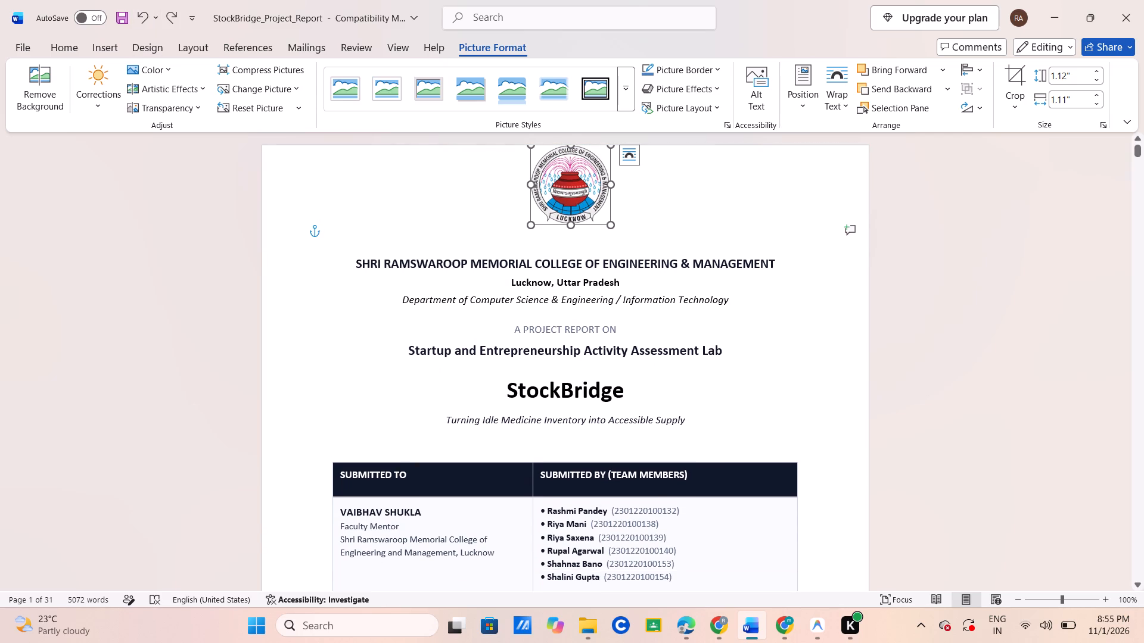
pyautogui.click(557, 208)
pyautogui.moveTo(557, 208); pyautogui.dragTo(562, 244)
pyautogui.moveTo(558, 195); pyautogui.dragTo(562, 229)
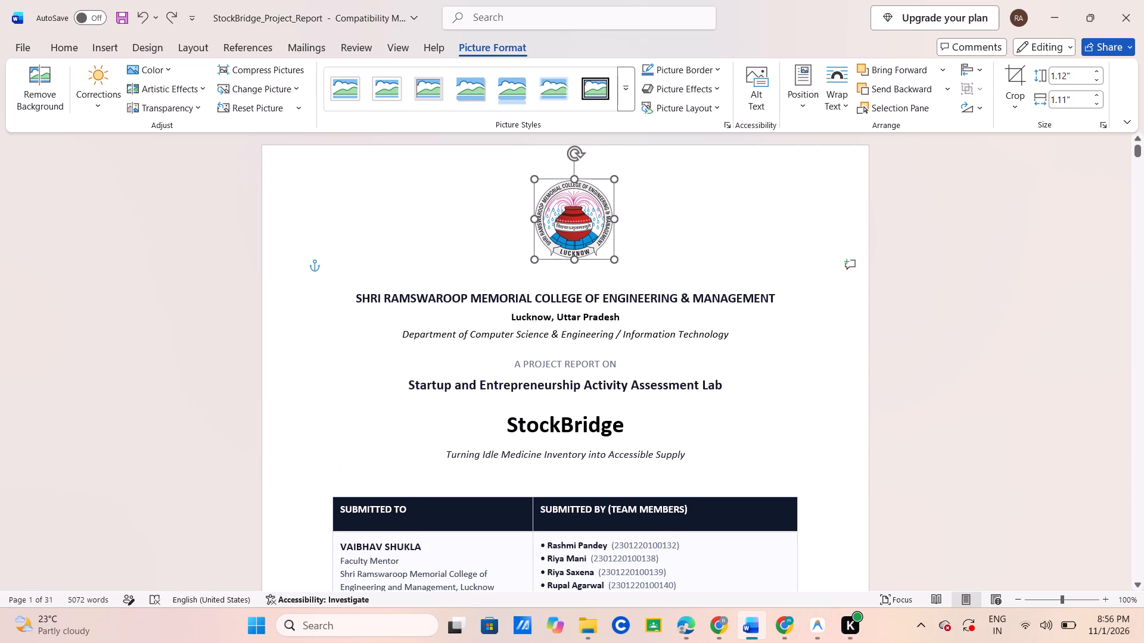
pyautogui.moveTo(562, 229); pyautogui.dragTo(562, 226)
# Try the Square, Tight and Through wrapping options on the logo and settle on In Front of Text.
pyautogui.click(631, 193)
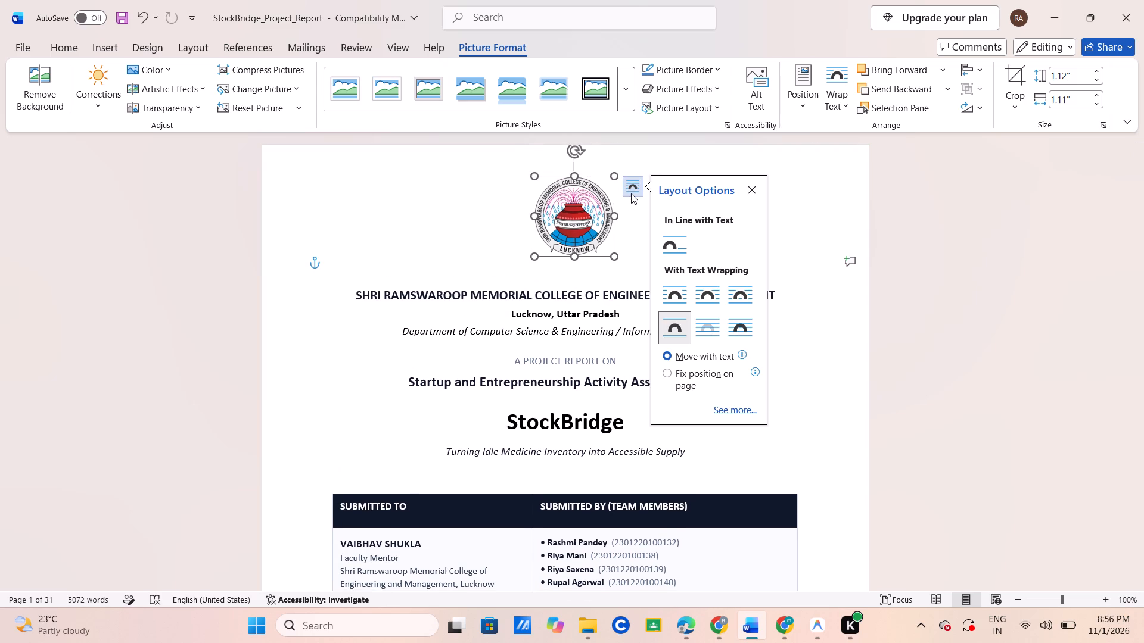
pyautogui.click(665, 287)
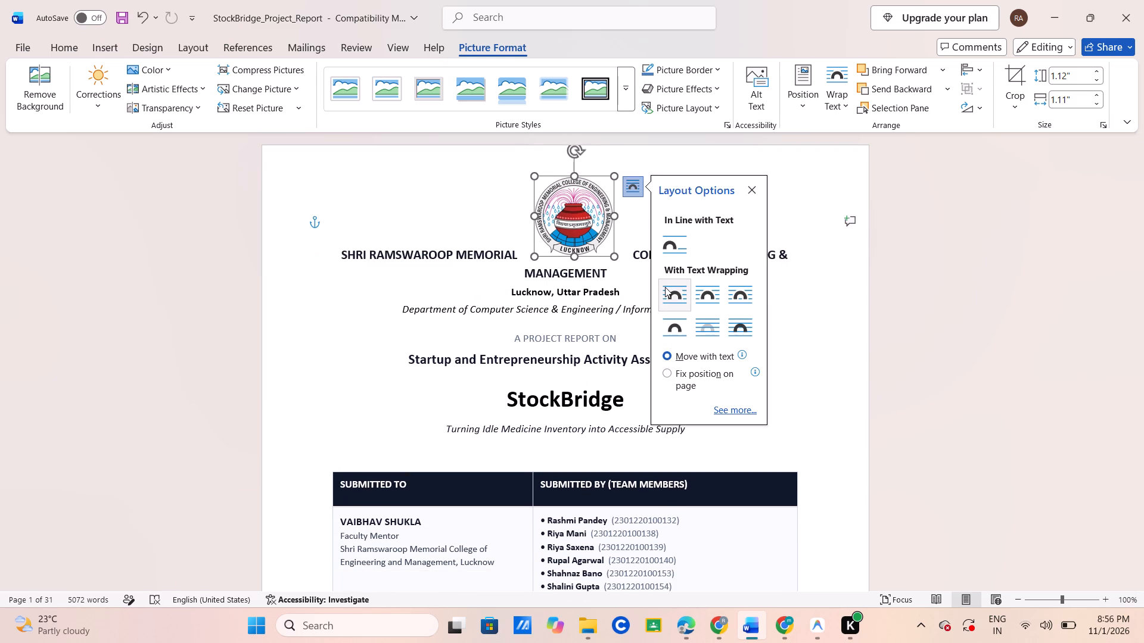
pyautogui.click(708, 292)
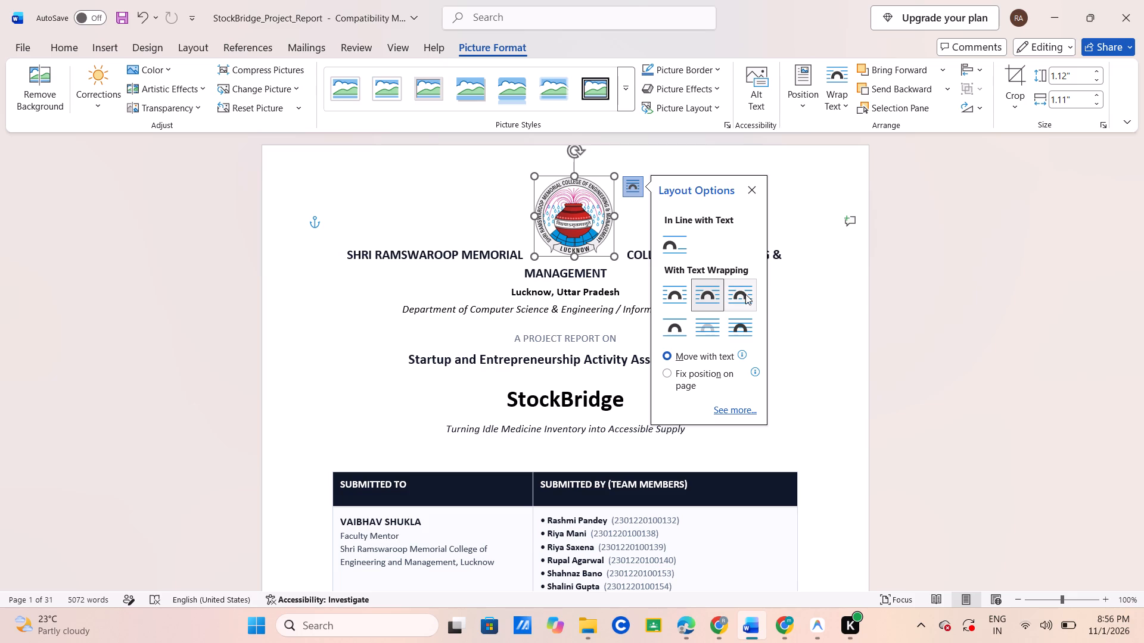
pyautogui.click(744, 294)
pyautogui.click(750, 337)
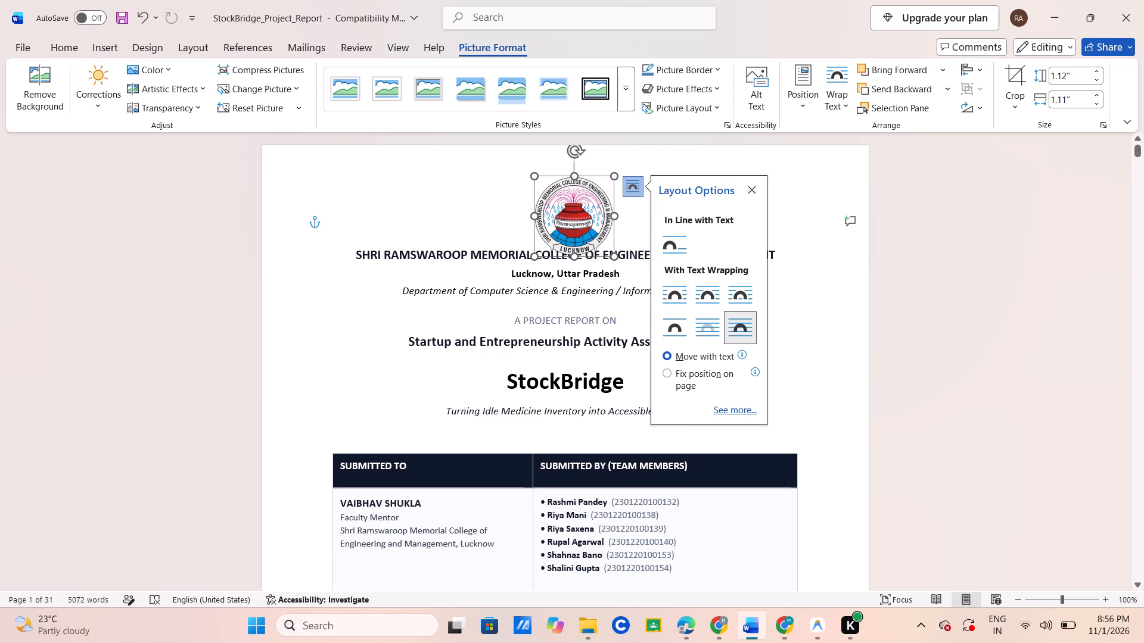
# Raise the college logo so it sits just above the college name without overlapping the text.
pyautogui.moveTo(590, 220); pyautogui.dragTo(592, 203)
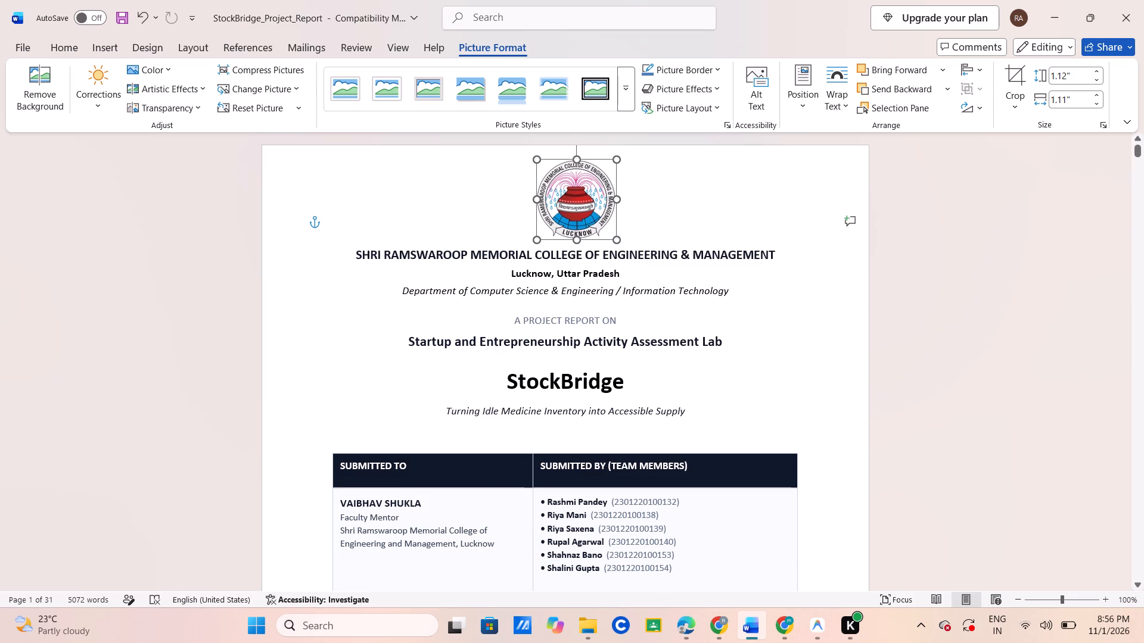
pyautogui.moveTo(592, 203); pyautogui.dragTo(592, 199)
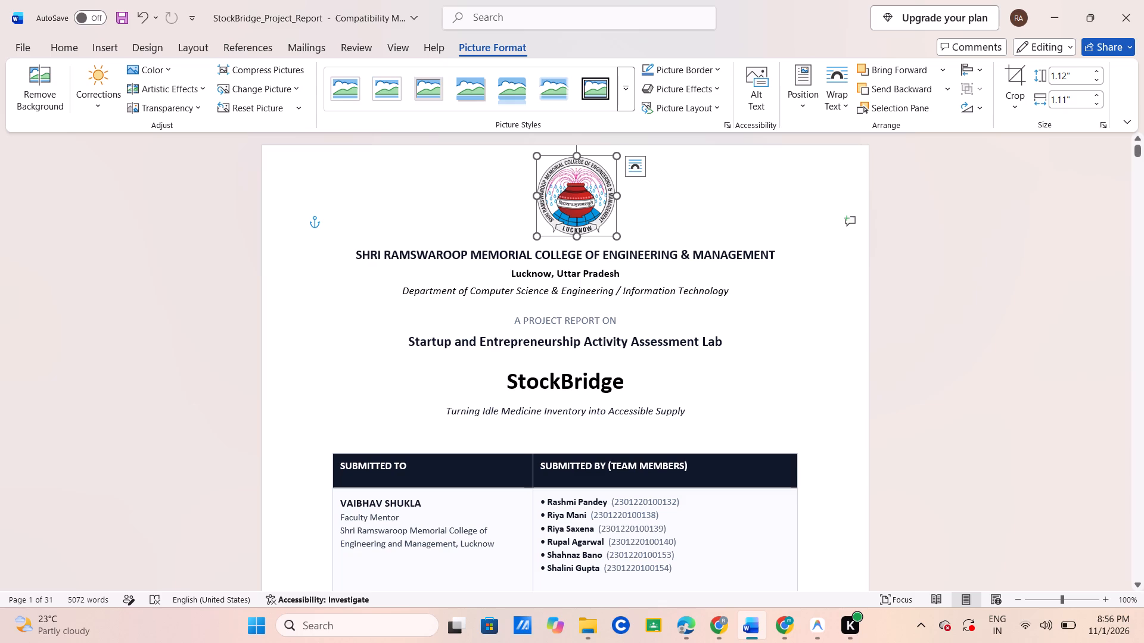
pyautogui.click(767, 252)
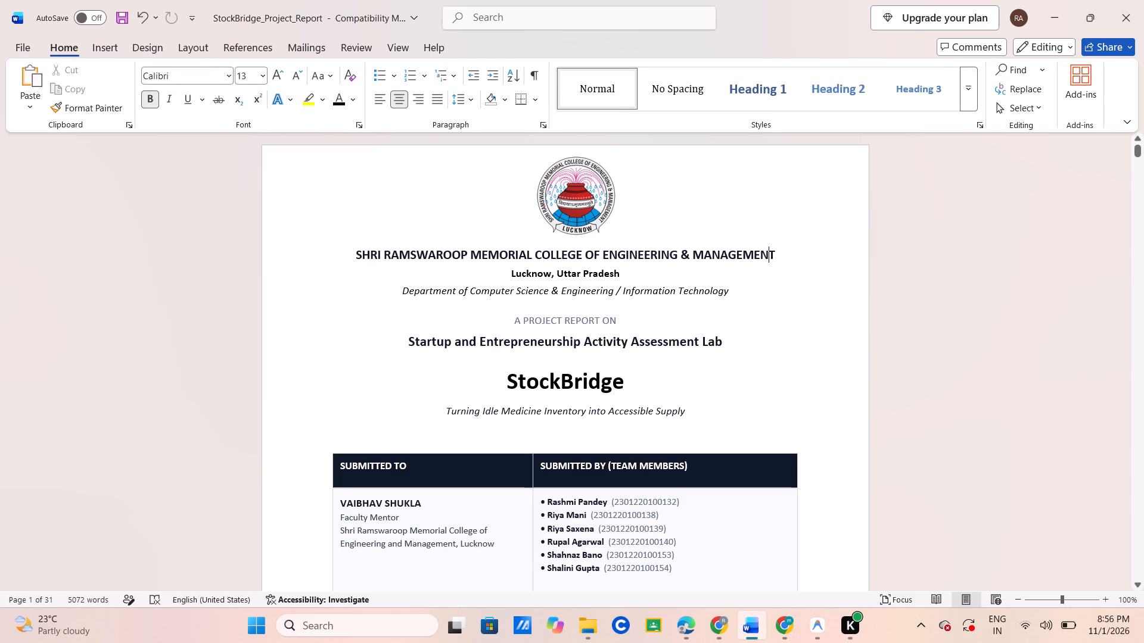
# Change the font colour of the "A PROJECT REPORT ON" line to black.
pyautogui.moveTo(623, 323); pyautogui.dragTo(495, 318)
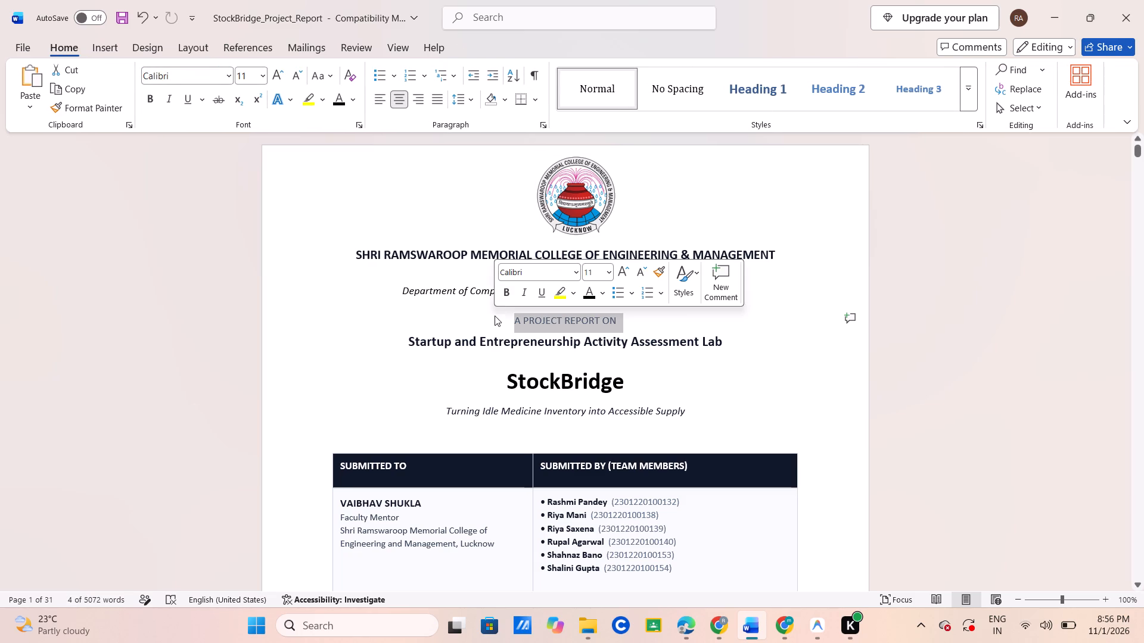
pyautogui.click(586, 295)
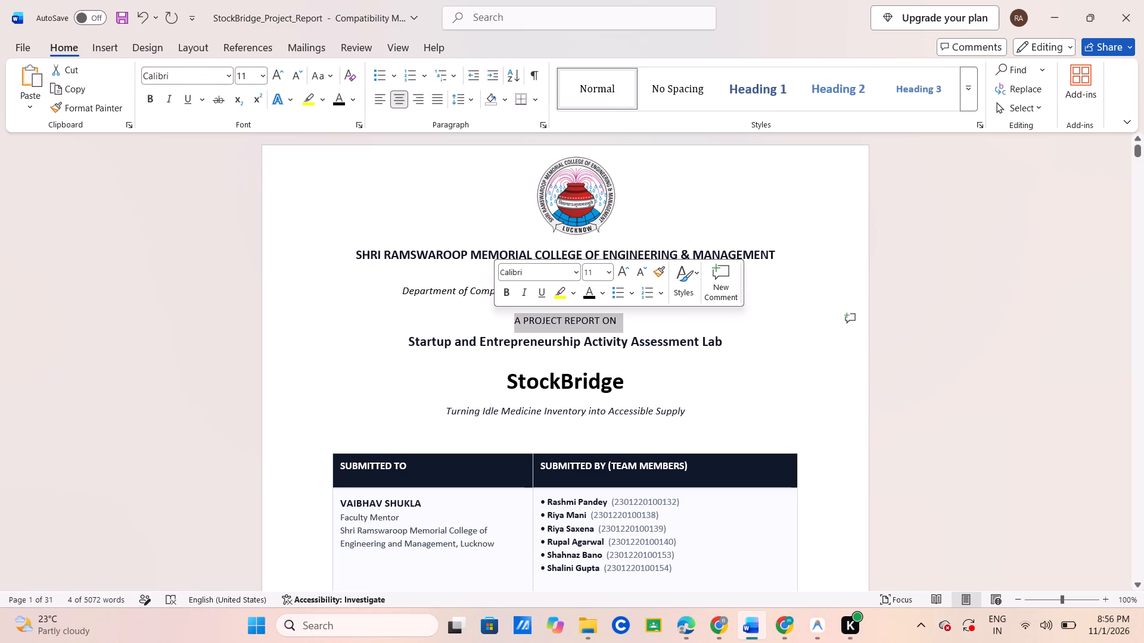
pyautogui.click(792, 389)
pyautogui.click(883, 364)
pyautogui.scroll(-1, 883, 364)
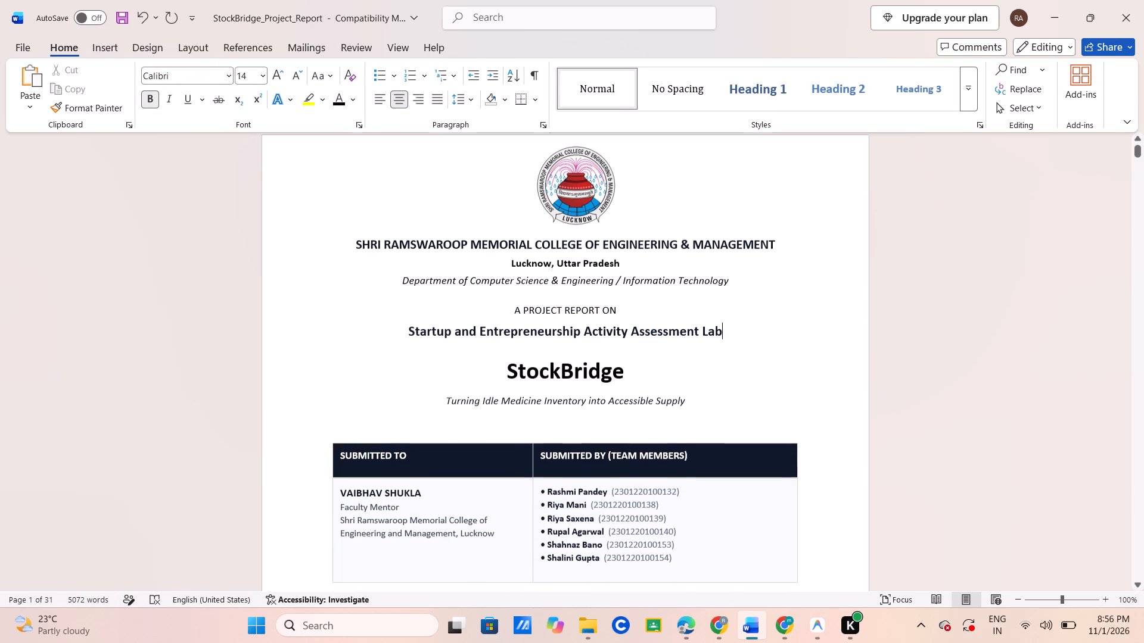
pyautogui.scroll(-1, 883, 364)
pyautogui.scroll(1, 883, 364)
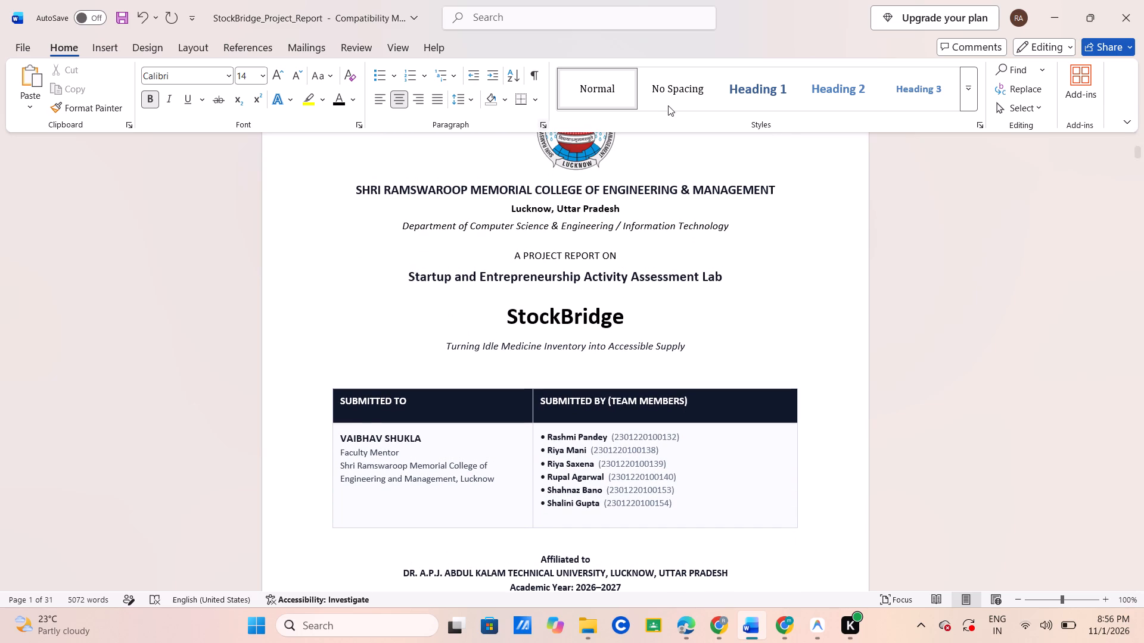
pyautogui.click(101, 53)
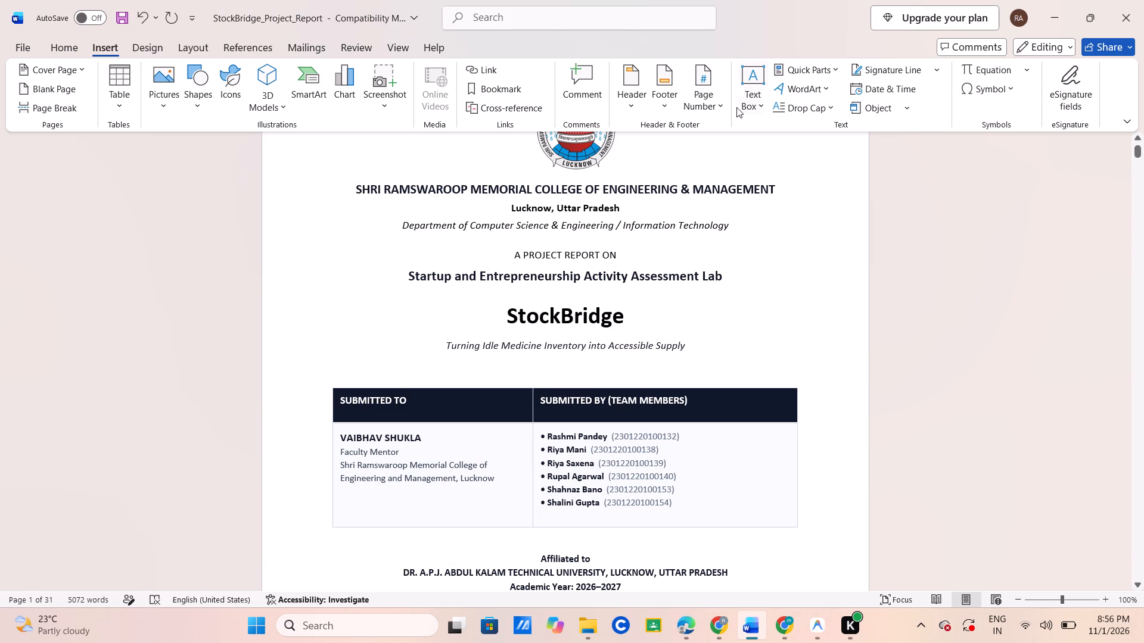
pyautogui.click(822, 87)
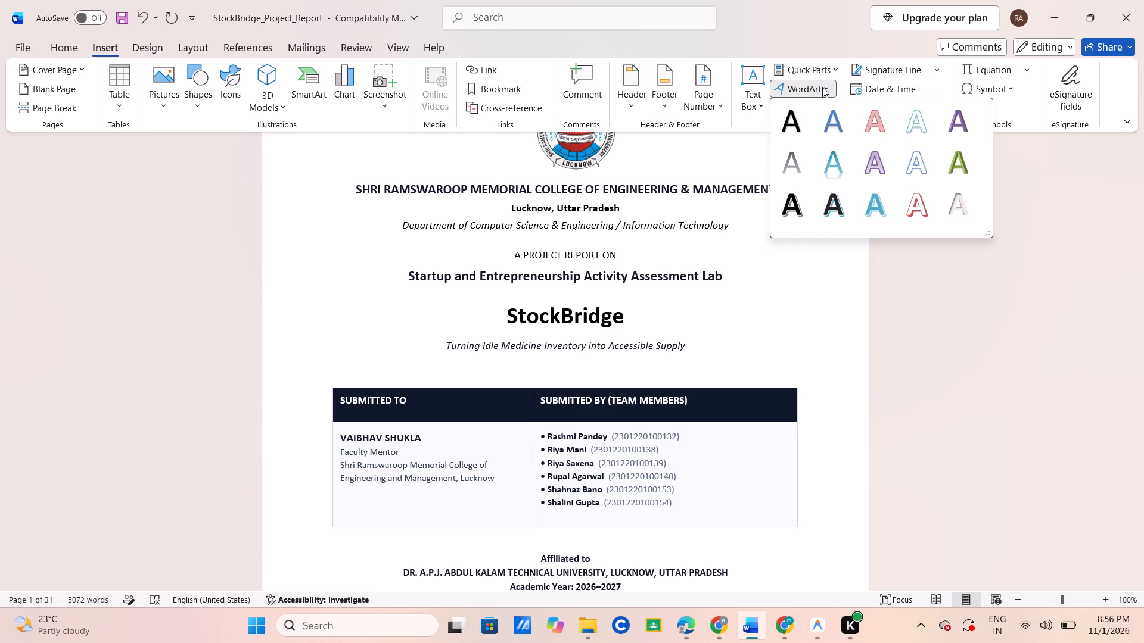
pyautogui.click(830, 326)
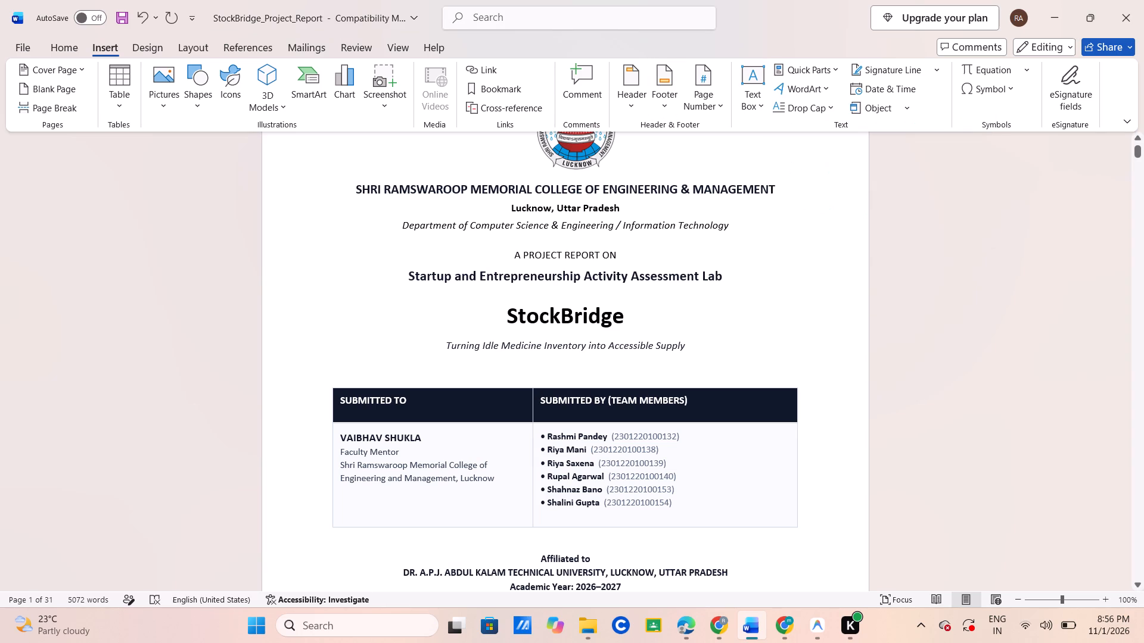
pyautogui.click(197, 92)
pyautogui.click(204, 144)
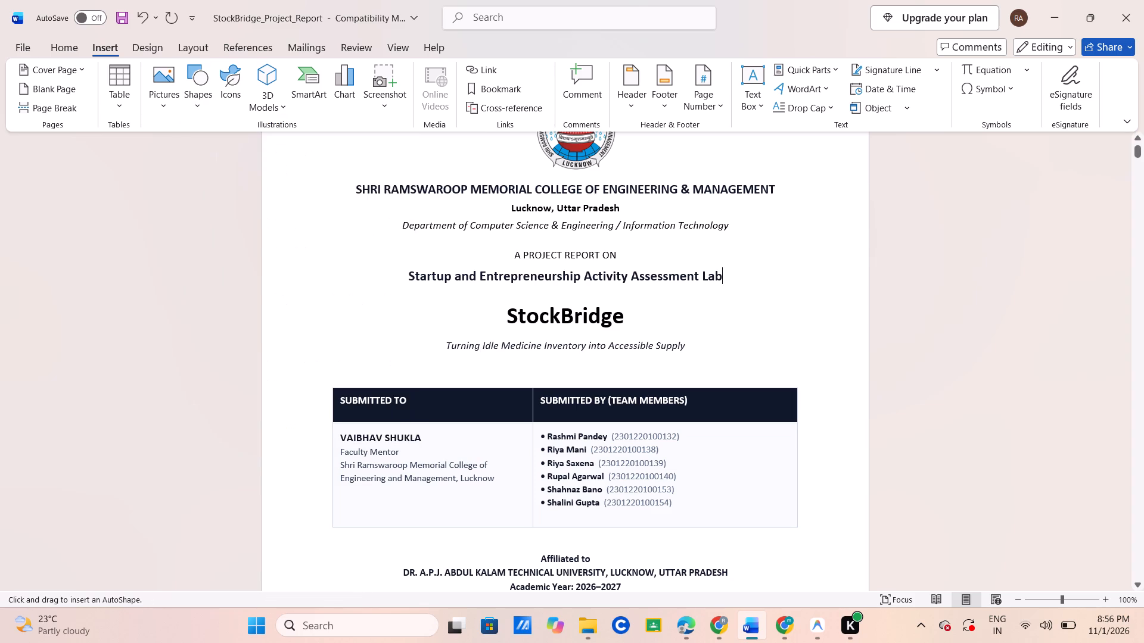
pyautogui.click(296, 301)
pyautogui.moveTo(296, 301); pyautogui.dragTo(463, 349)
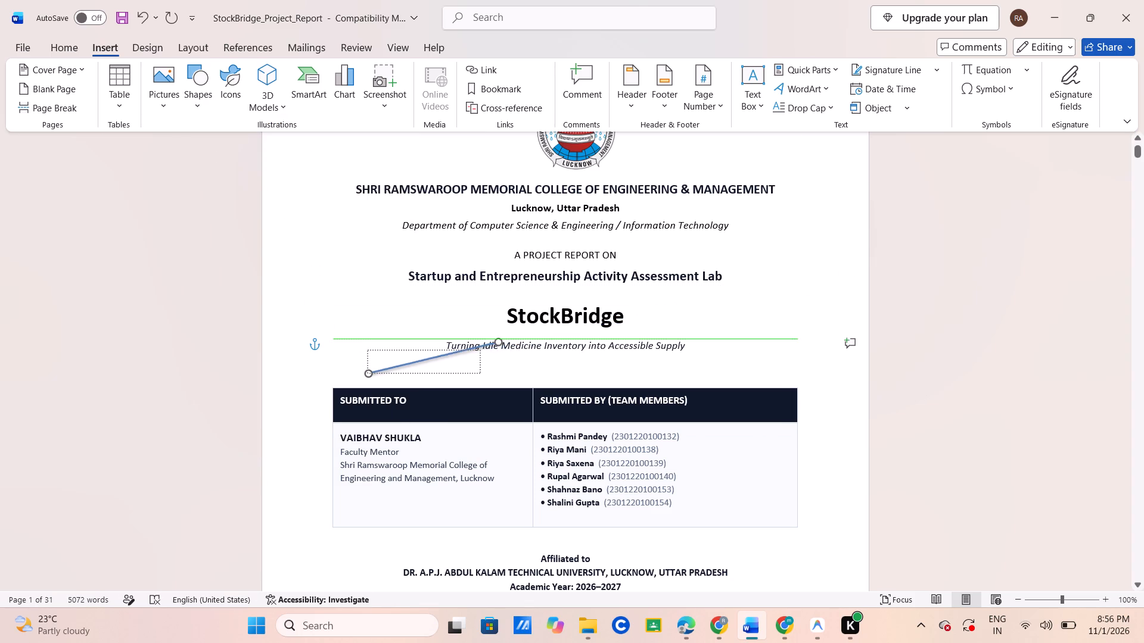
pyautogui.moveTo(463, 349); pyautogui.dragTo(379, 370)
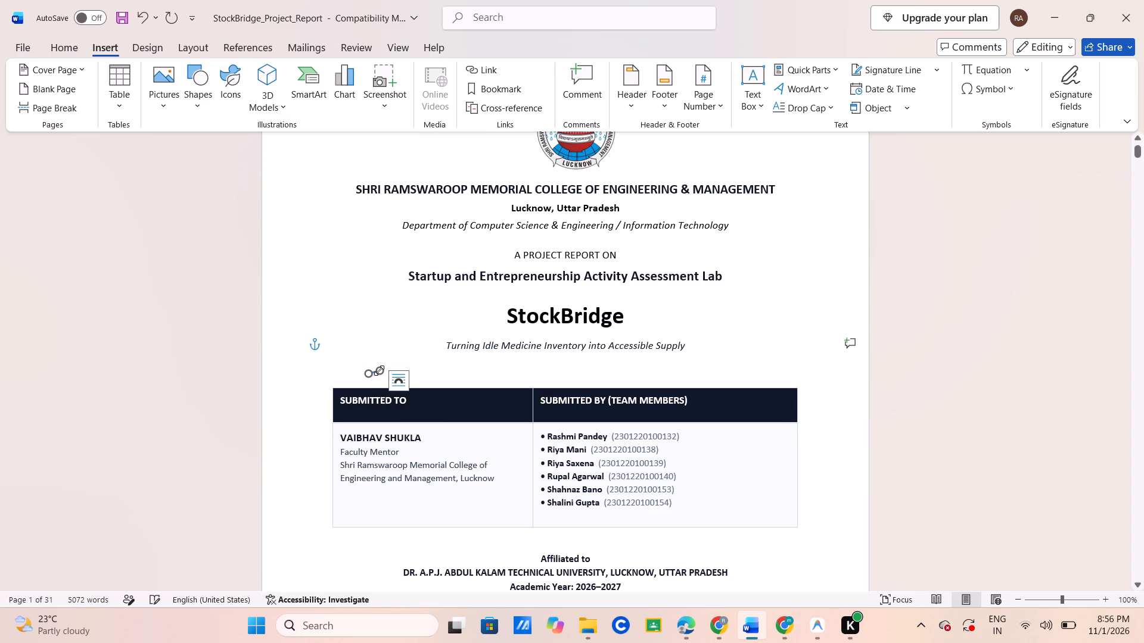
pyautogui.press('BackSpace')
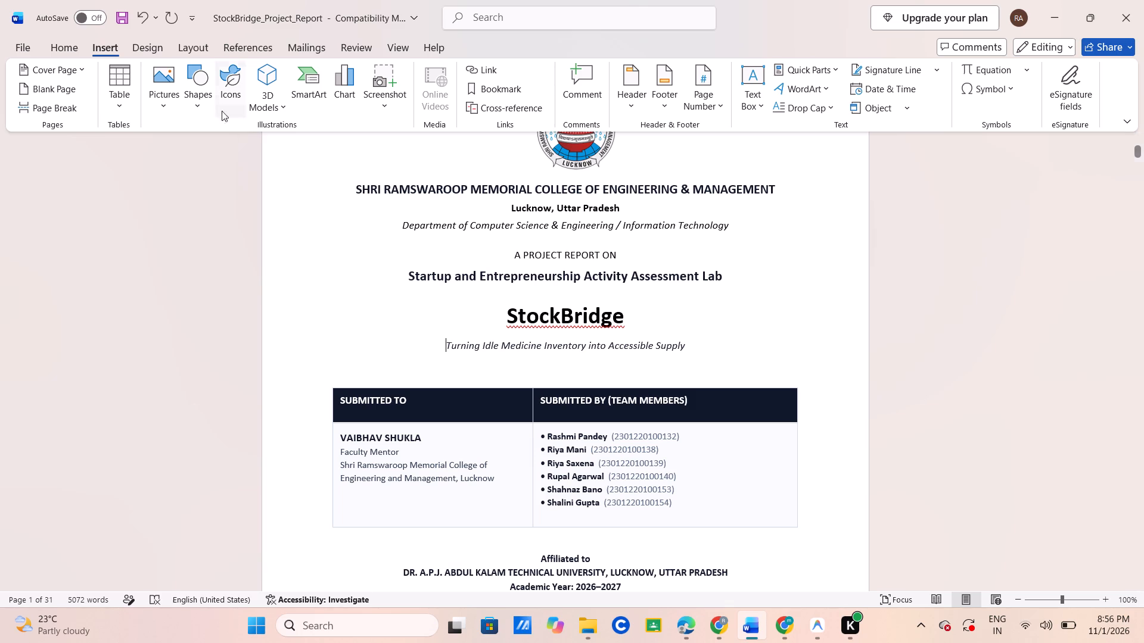
# Draw a nearly horizontal divider line about 7.64" wide between the "Startup and Entrepreneurship Activity Assessment Lab" title and the StockBridge heading.
pyautogui.click(208, 81)
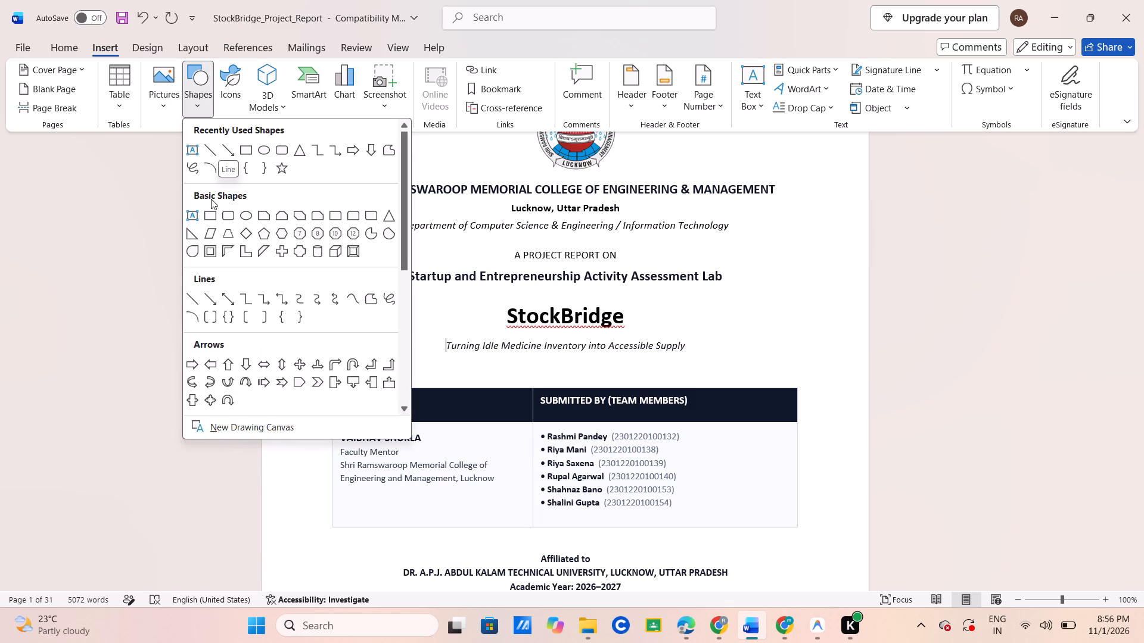
pyautogui.click(191, 295)
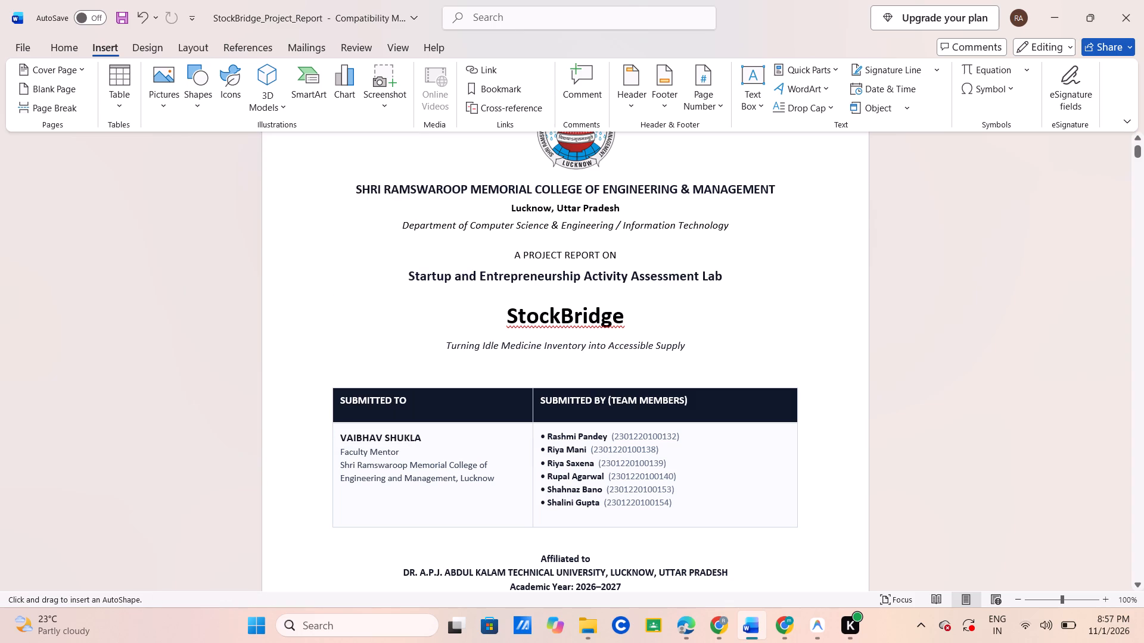
pyautogui.moveTo(291, 293); pyautogui.dragTo(564, 293)
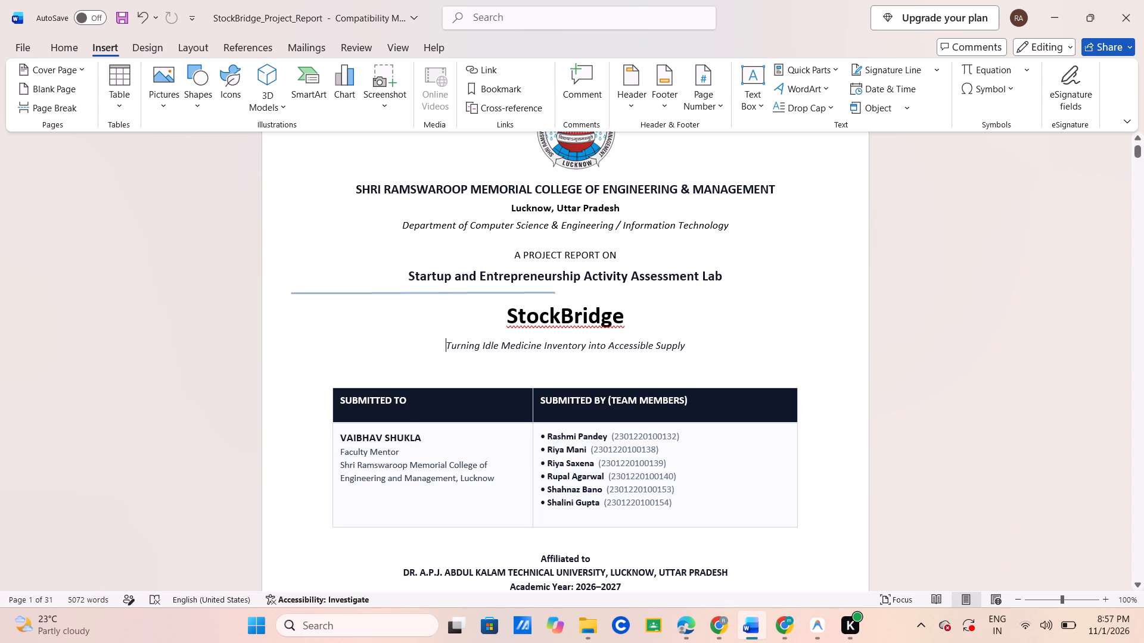
pyautogui.moveTo(564, 293); pyautogui.dragTo(699, 300)
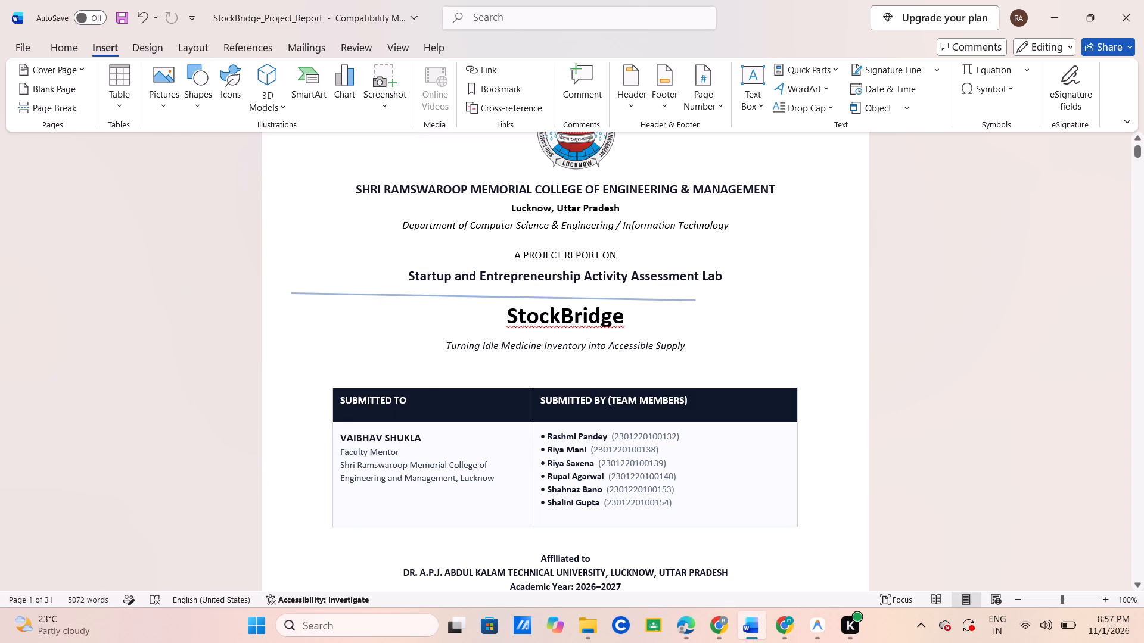
pyautogui.moveTo(699, 300); pyautogui.dragTo(835, 297)
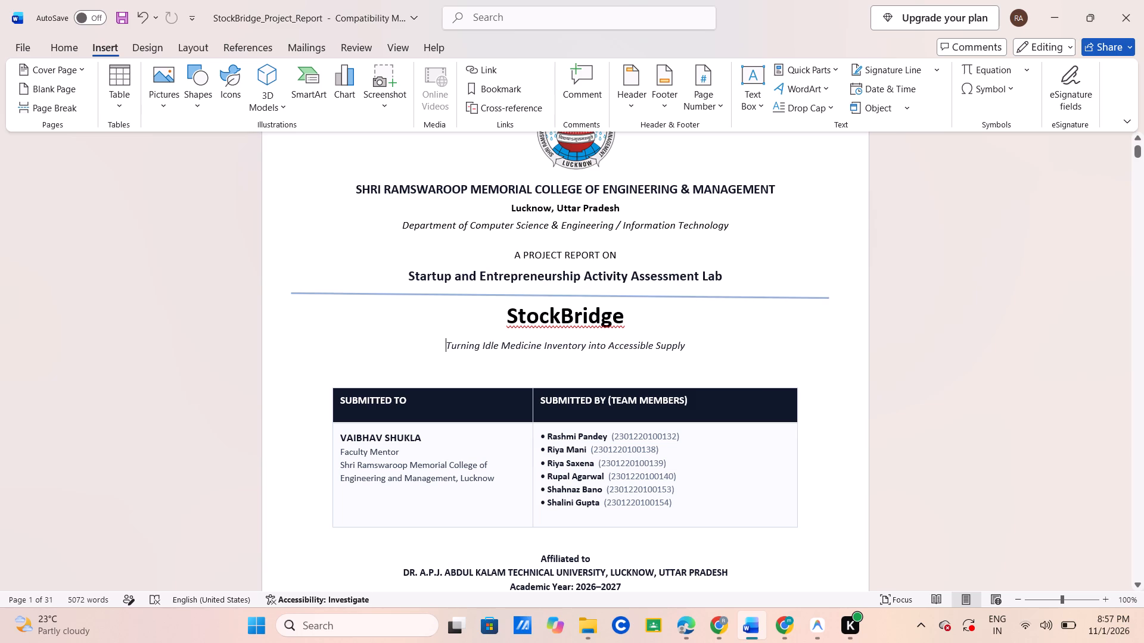
pyautogui.moveTo(835, 297); pyautogui.dragTo(837, 296)
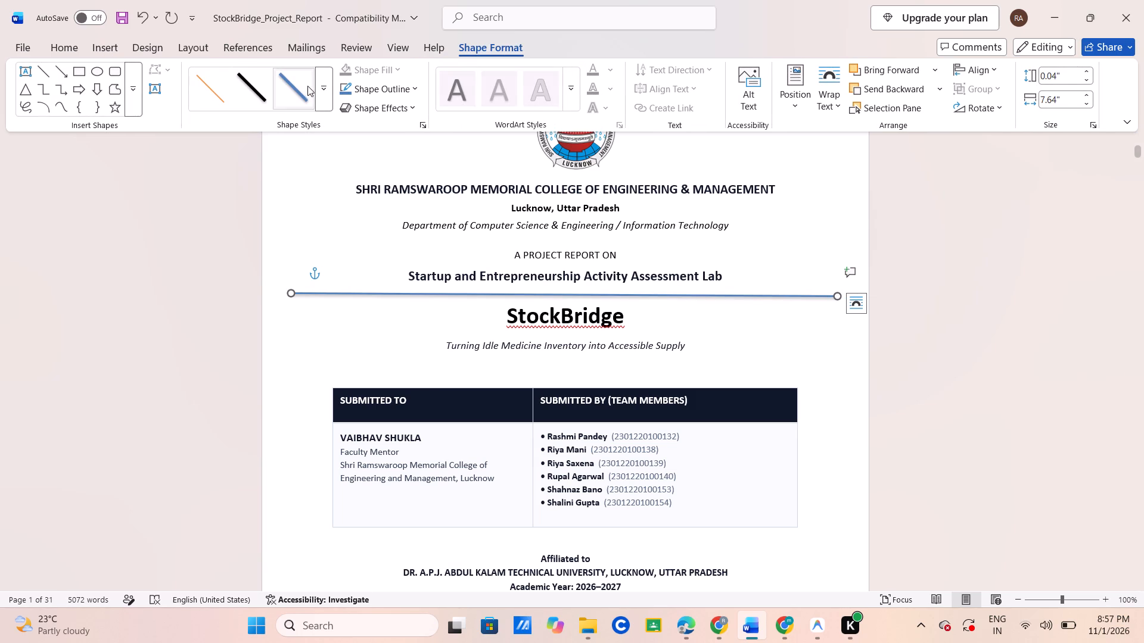
# Try the thick black shape style on the divider line and settle on the thin orange one.
pyautogui.click(232, 84)
pyautogui.click(241, 86)
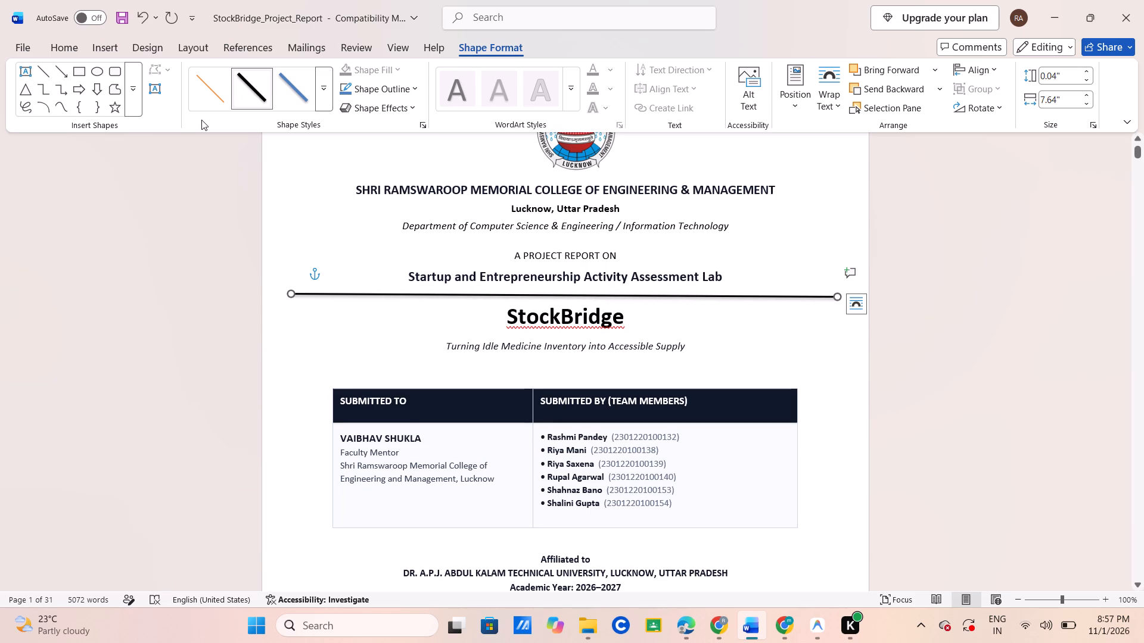
pyautogui.click(198, 91)
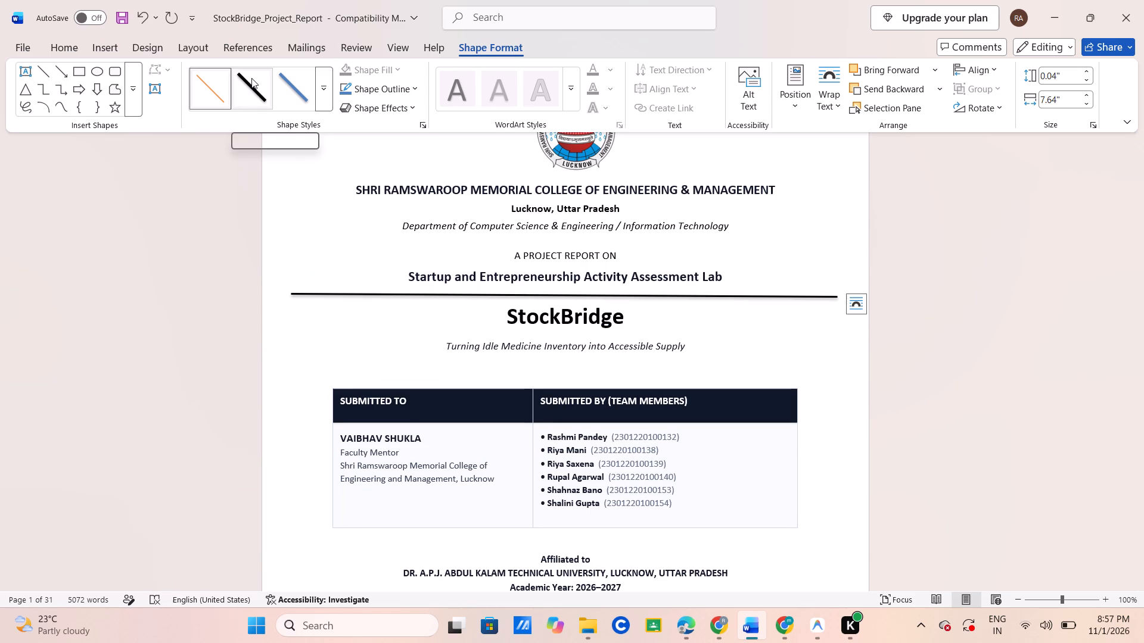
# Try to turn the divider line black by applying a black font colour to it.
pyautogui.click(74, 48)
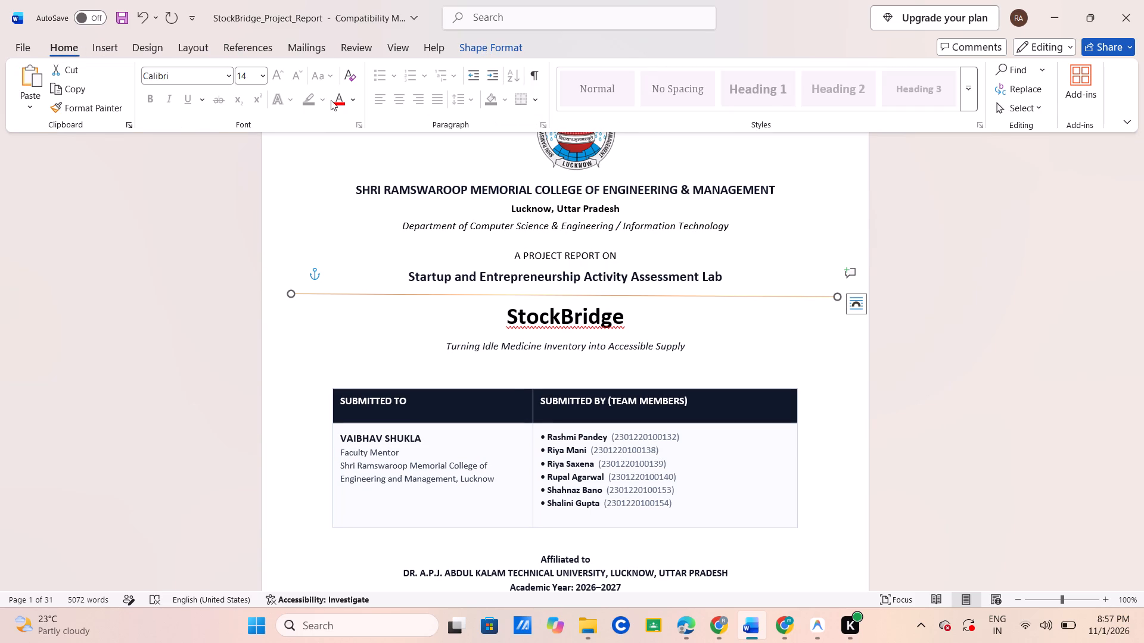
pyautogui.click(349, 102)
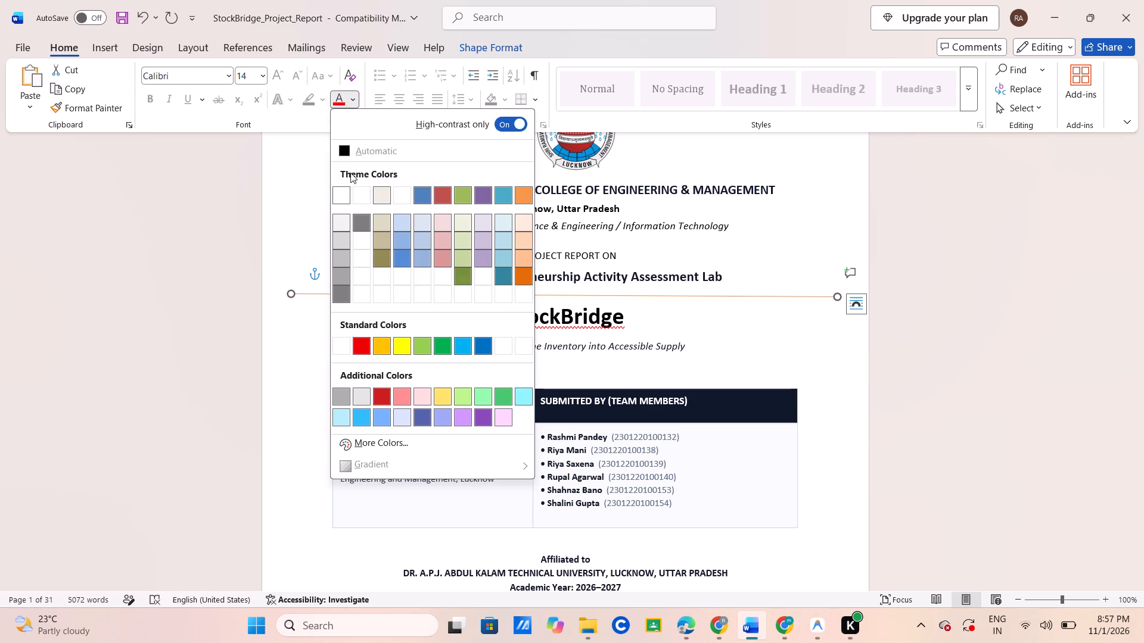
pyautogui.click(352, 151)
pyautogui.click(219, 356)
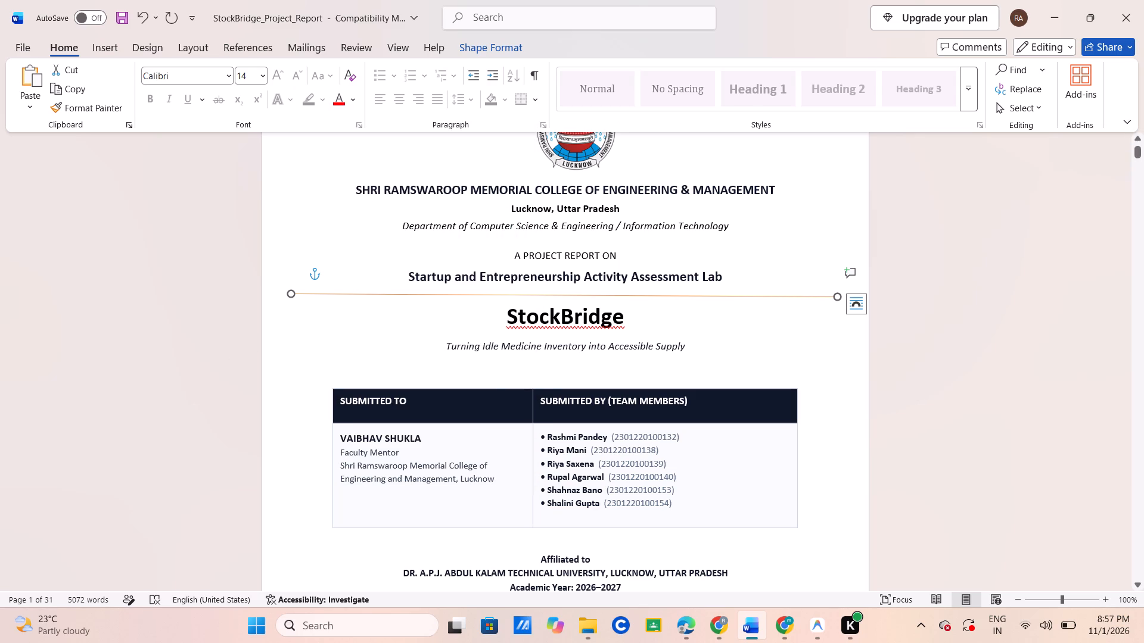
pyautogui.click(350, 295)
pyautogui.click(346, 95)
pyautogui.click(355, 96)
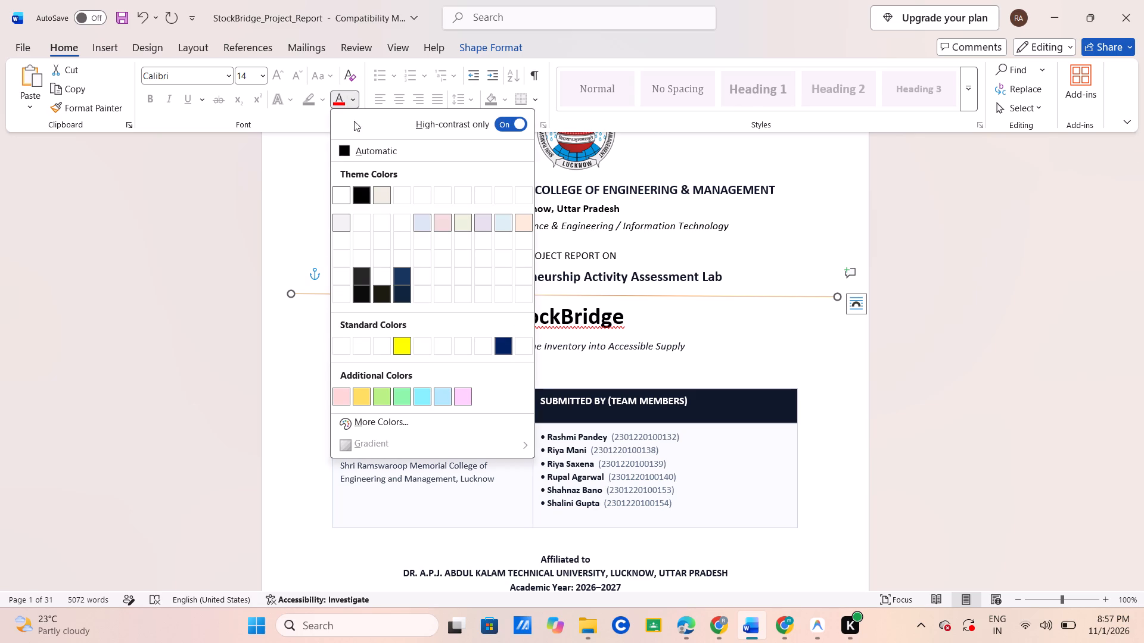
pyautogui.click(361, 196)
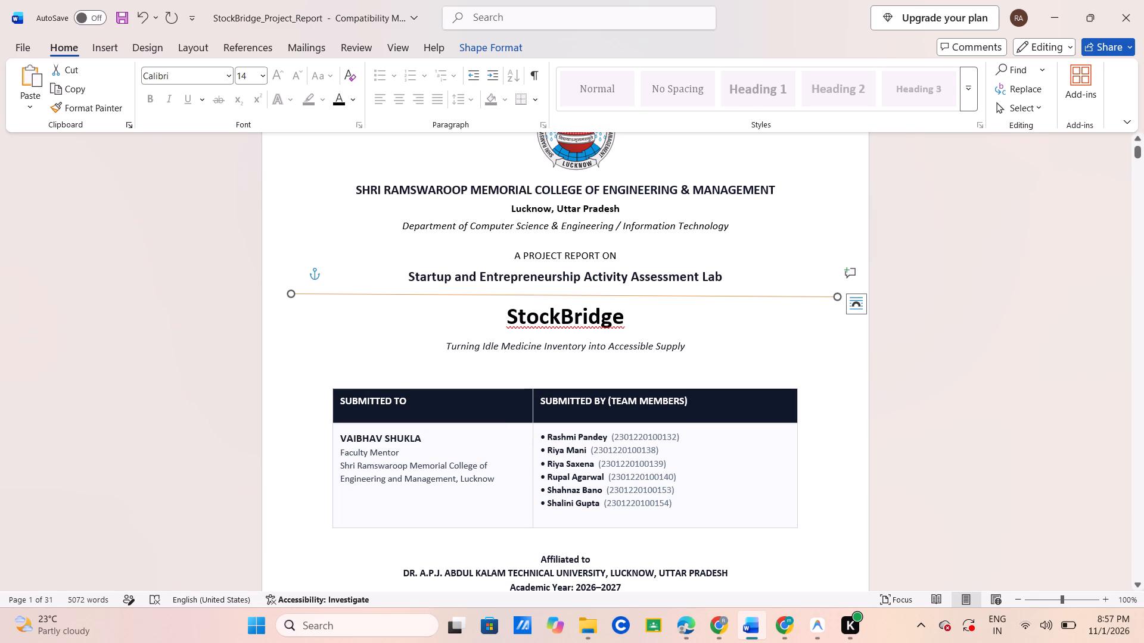
# Set the divider line's shape outline colour to black.
pyautogui.click(491, 50)
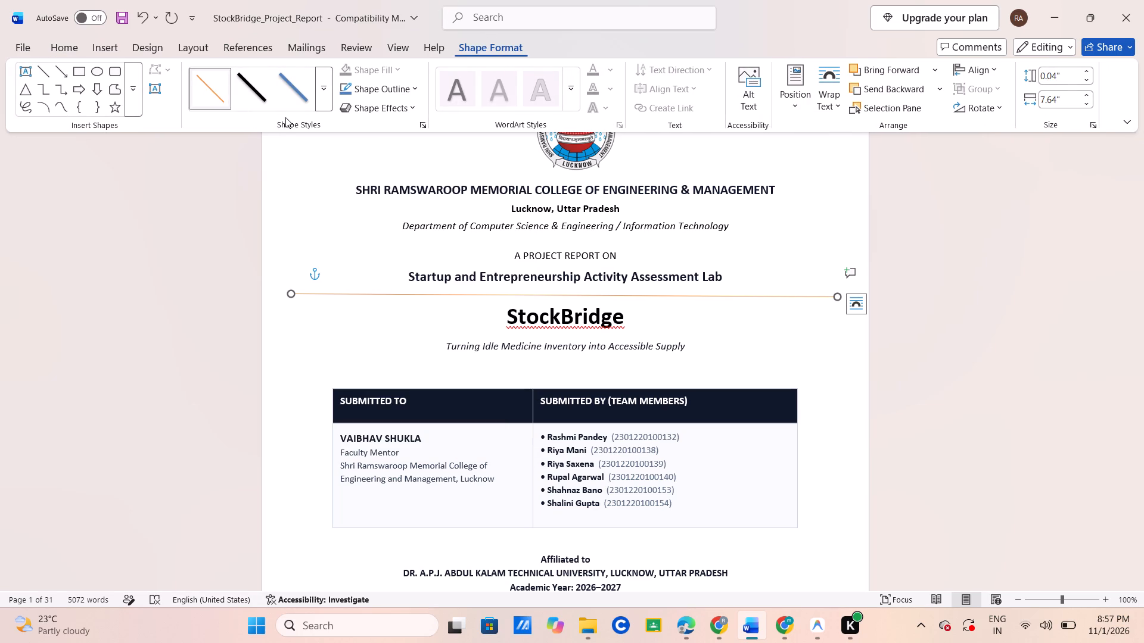
pyautogui.click(419, 88)
pyautogui.click(366, 159)
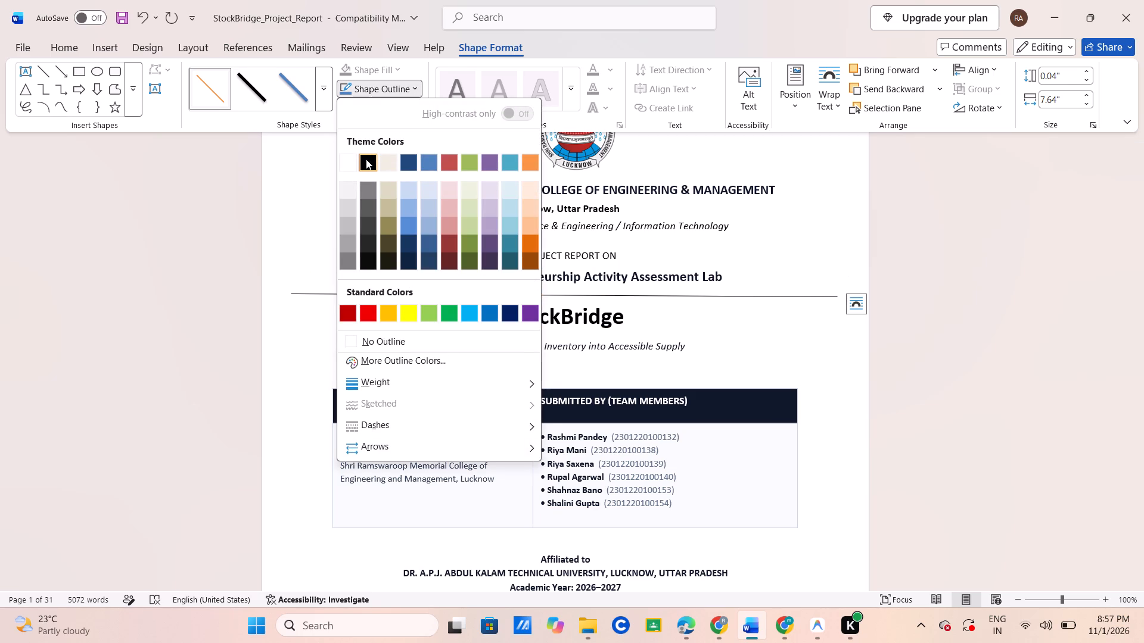
# Copy the lab title together with its divider line and paste them on a new line below the StockBridge heading.
pyautogui.click(303, 291)
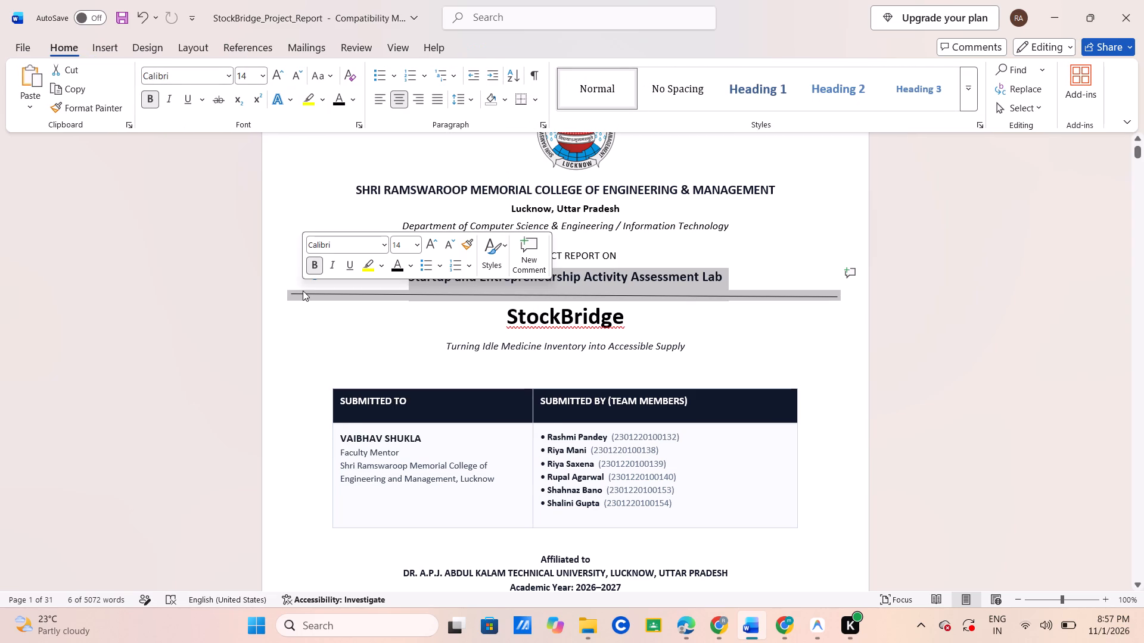
pyautogui.hotkey('ctrl', 'c')
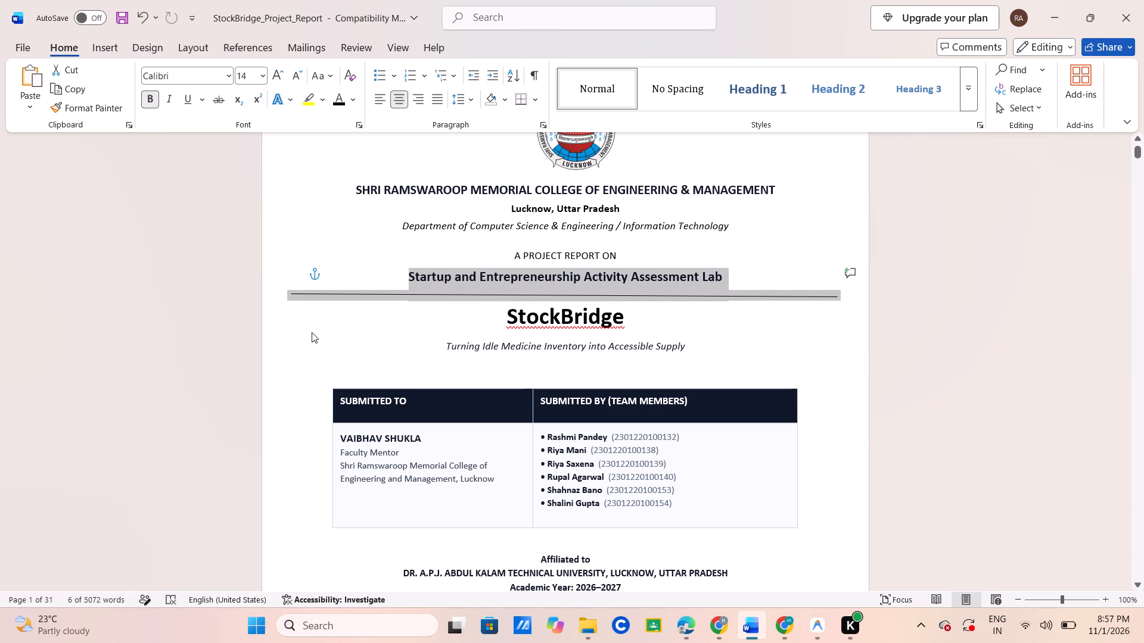
pyautogui.click(312, 332)
pyautogui.click(372, 324)
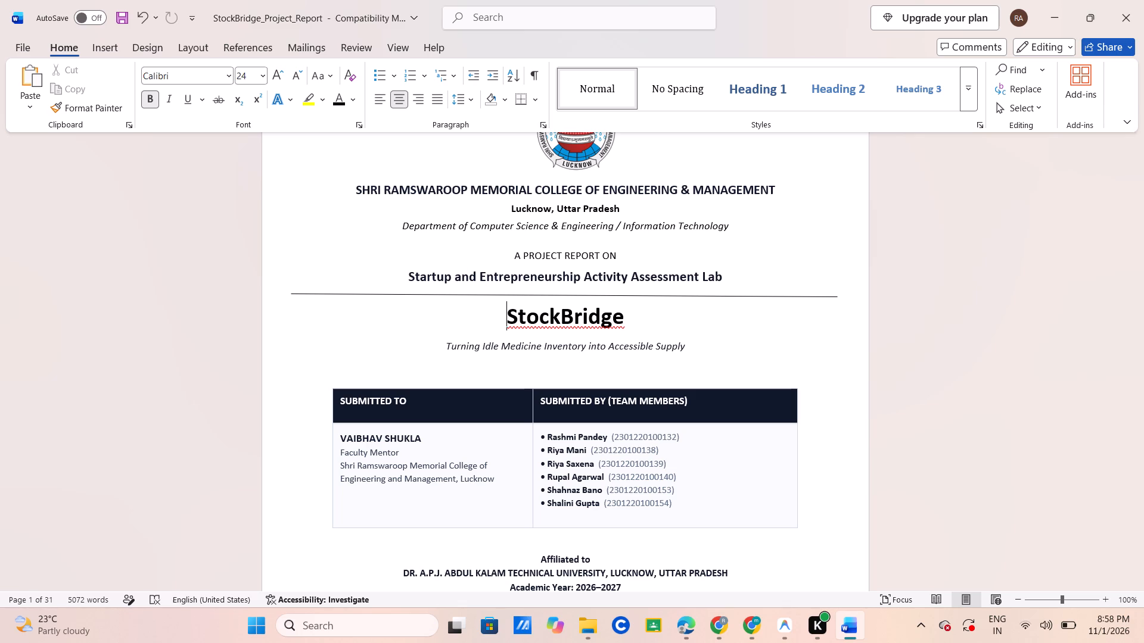
pyautogui.click(651, 320)
pyautogui.press('Return')
pyautogui.hotkey('ctrl', 'v')
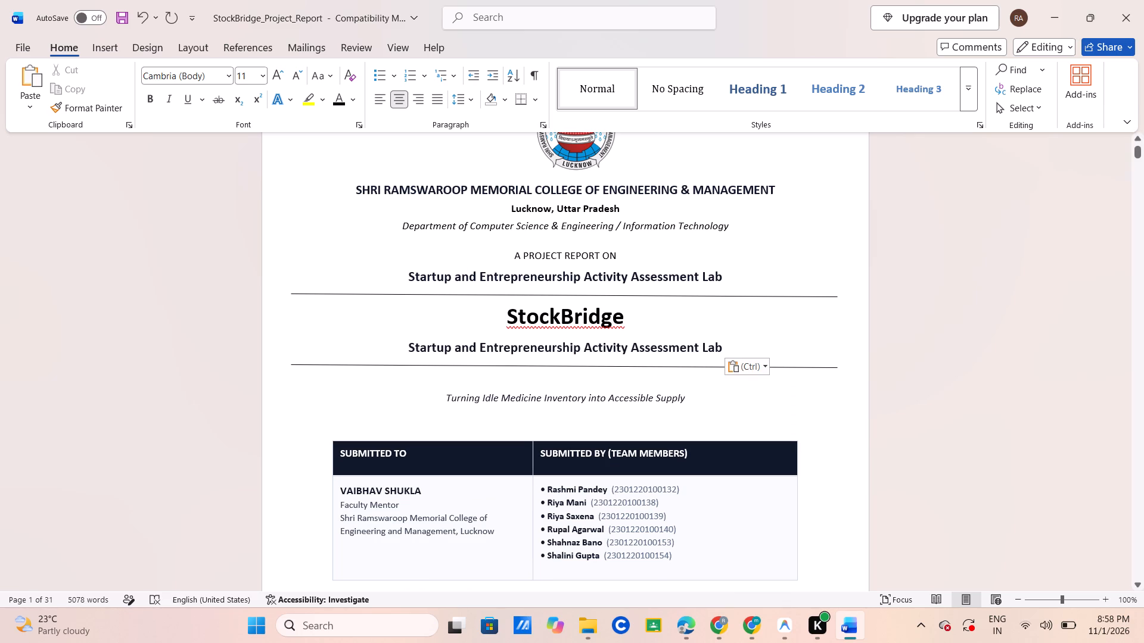
# Move the pasted divider line up to just beneath the StockBridge heading, with its ends aligned to the upper line's.
pyautogui.moveTo(664, 368); pyautogui.dragTo(658, 345)
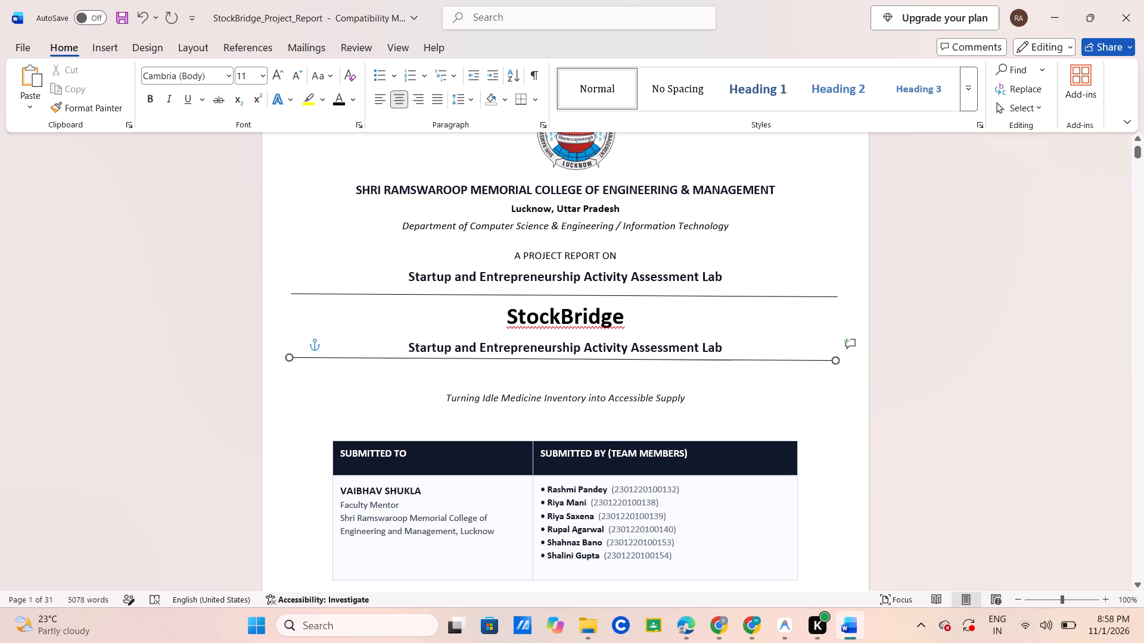
pyautogui.moveTo(658, 345); pyautogui.dragTo(657, 336)
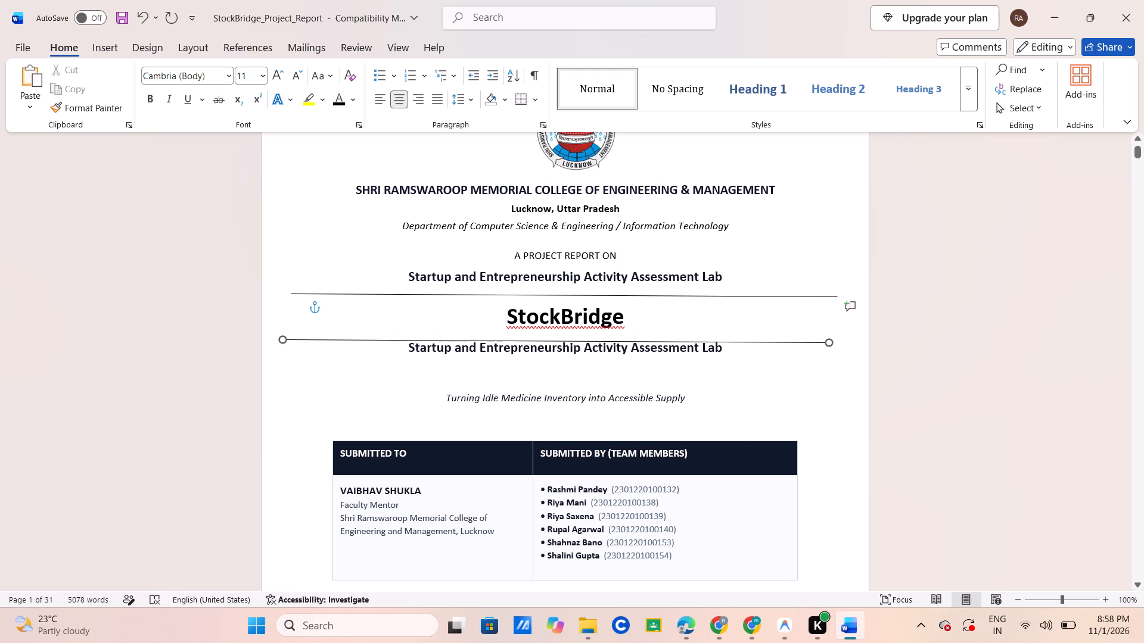
pyautogui.moveTo(657, 336); pyautogui.dragTo(666, 333)
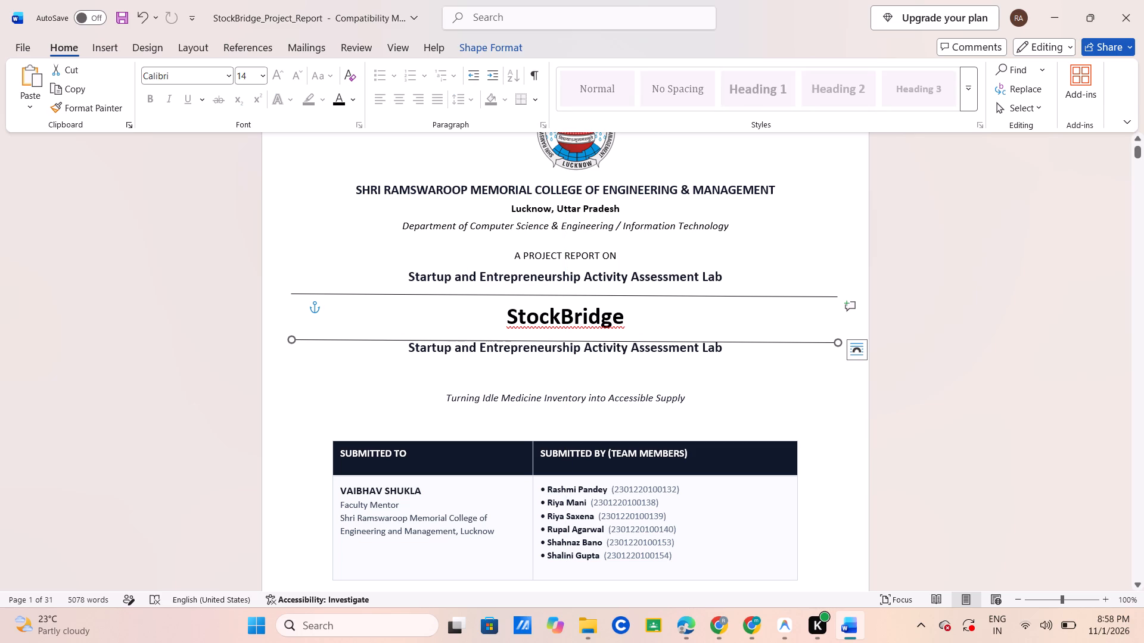
# Insert a blank line before the pasted lab title so it sits clear below the second divider line.
pyautogui.click(403, 351)
pyautogui.press('Return')
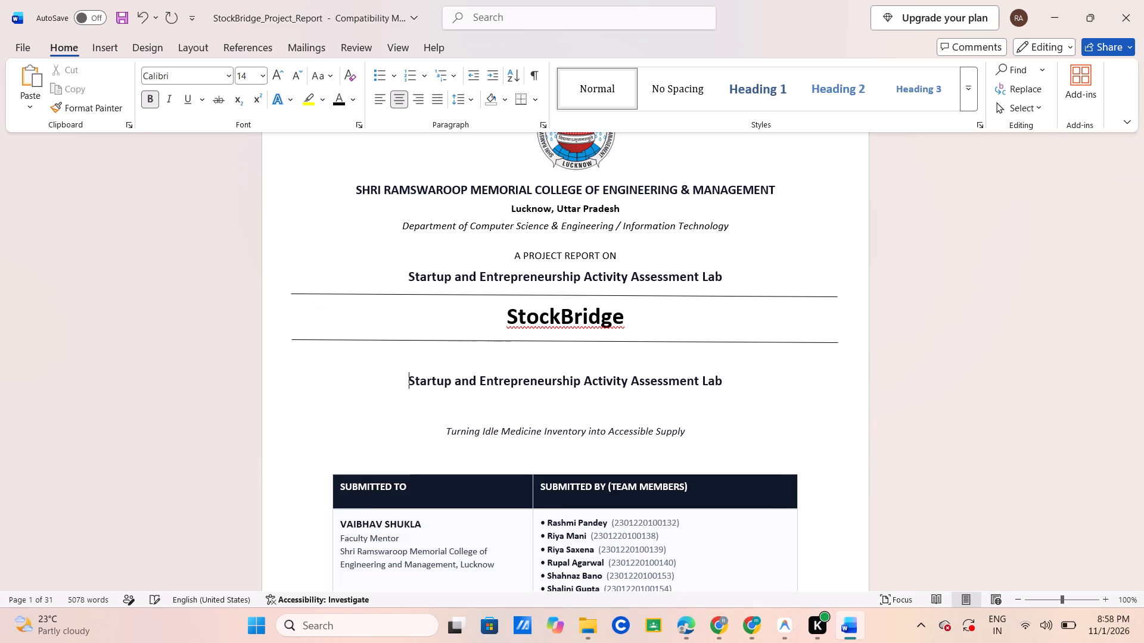
# Remove the empty line between the pasted lab title and the italic tagline, keeping the tagline on its own line with a leading space.
pyautogui.click(442, 434)
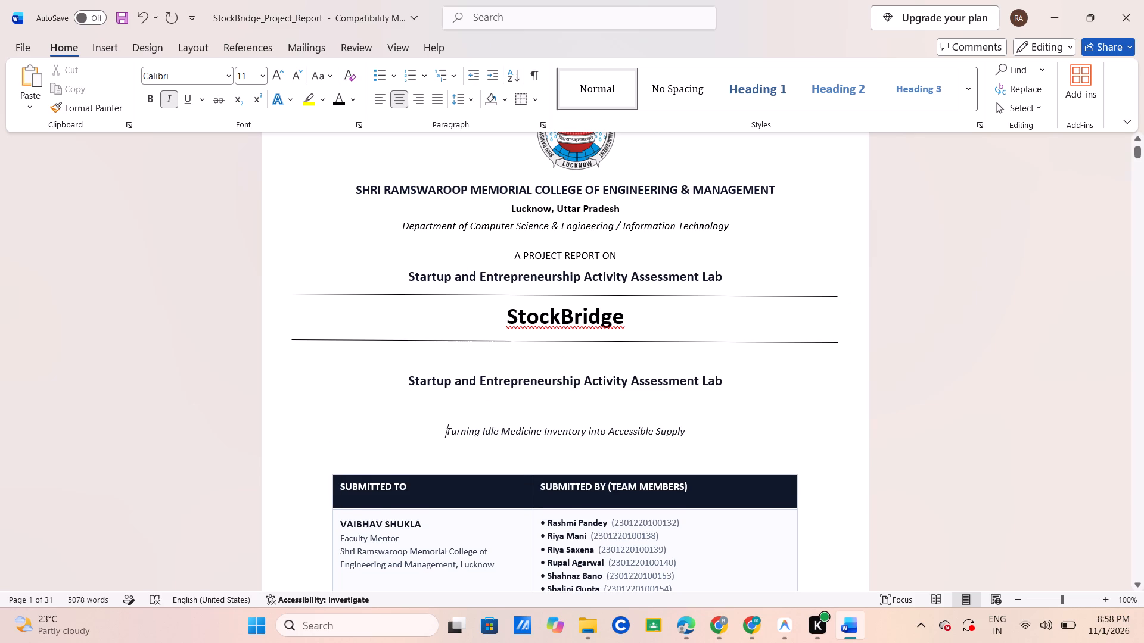
pyautogui.press('BackSpace')
pyautogui.press('BackSpace')
pyautogui.press('BackSpace')
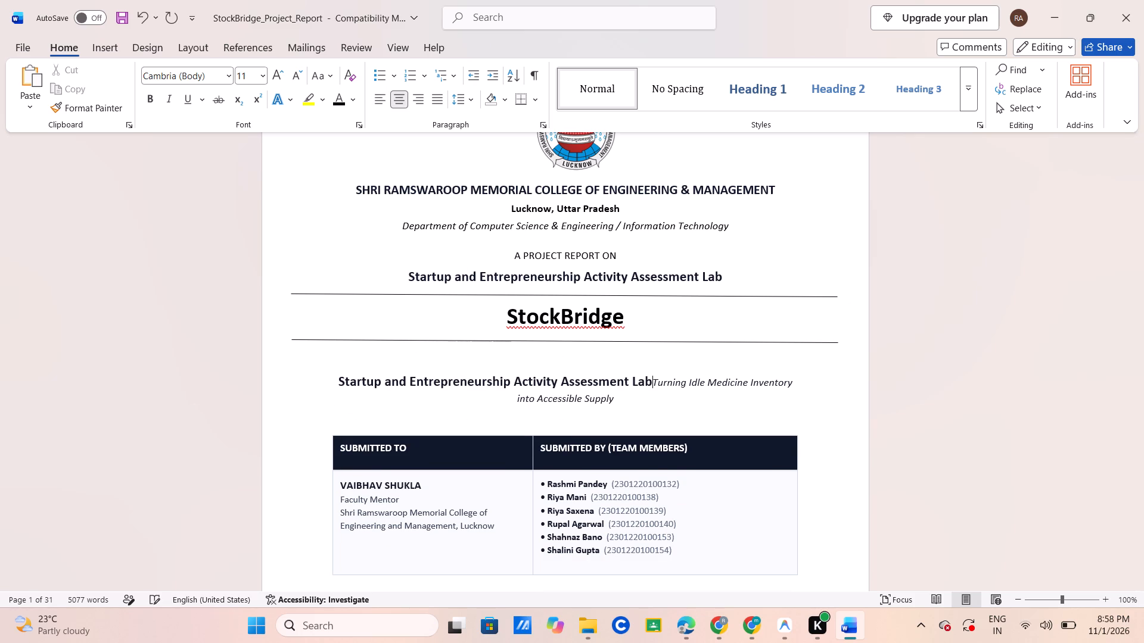
pyautogui.press('Return')
pyautogui.press('space')
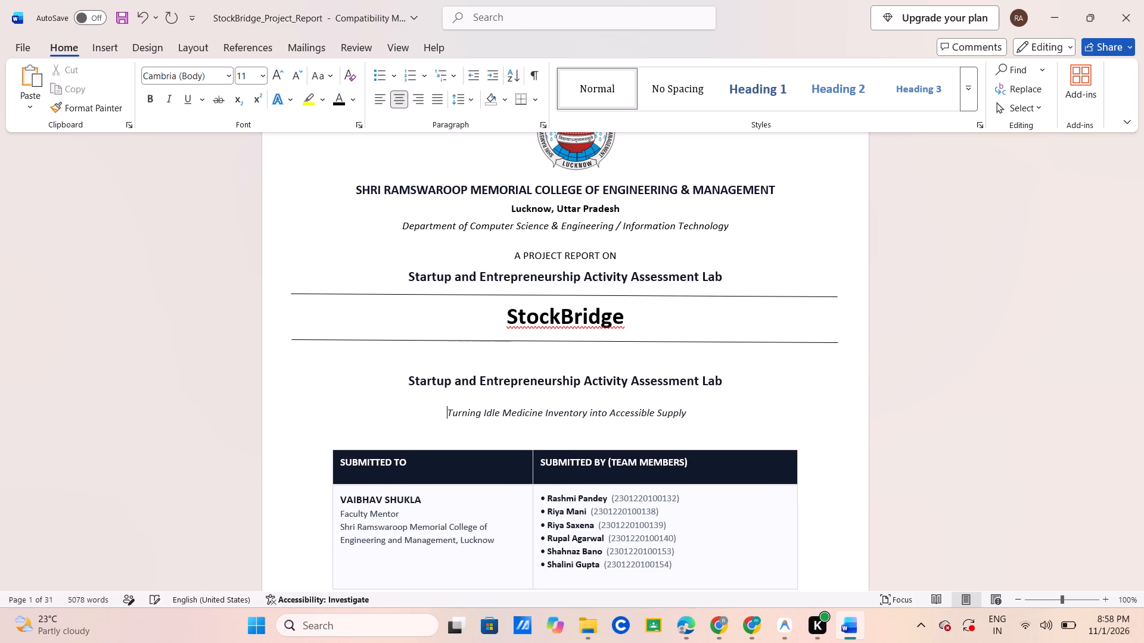
# Remove the leading space from the italic tagline, keeping the tagline on its own line below the pasted lab title.
pyautogui.press('BackSpace')
pyautogui.press('BackSpace')
pyautogui.press('BackSpace')
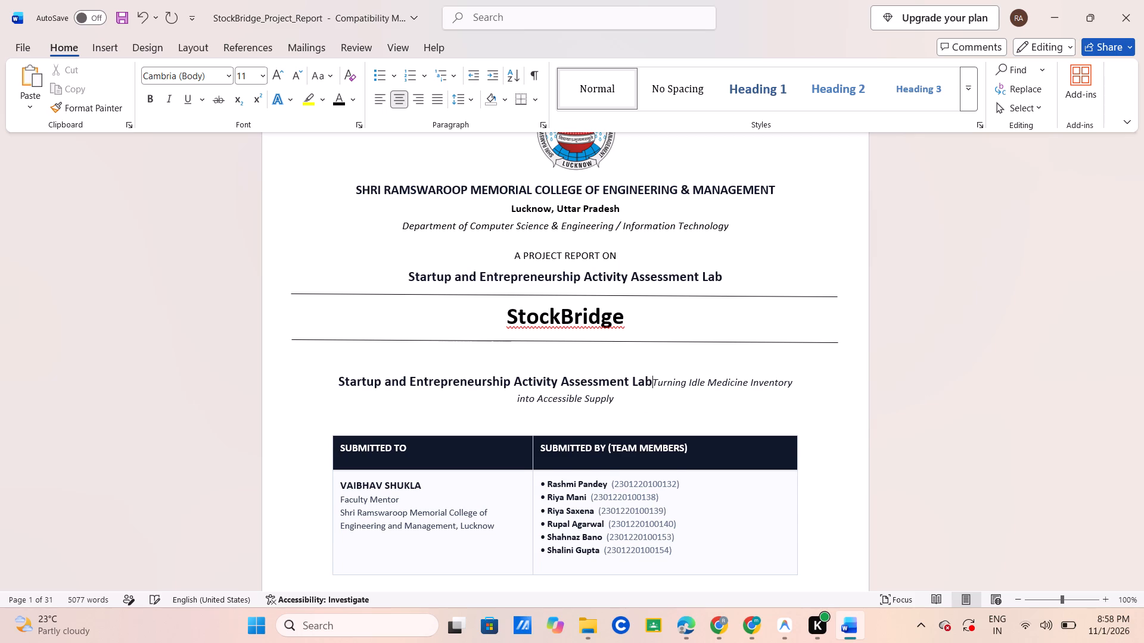
pyautogui.press('Return')
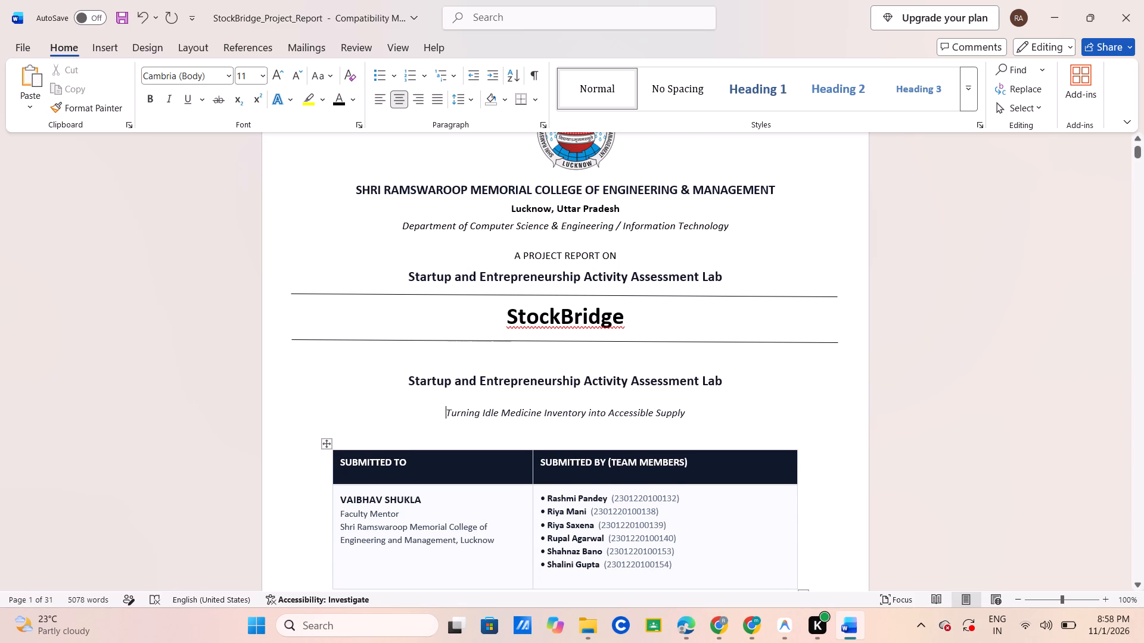
# Delete the duplicate lab title, Startup and Entrepreneurship Activity Assessment Lab, between the second divider line and the italic tagline.
pyautogui.scroll(1, 835, 297)
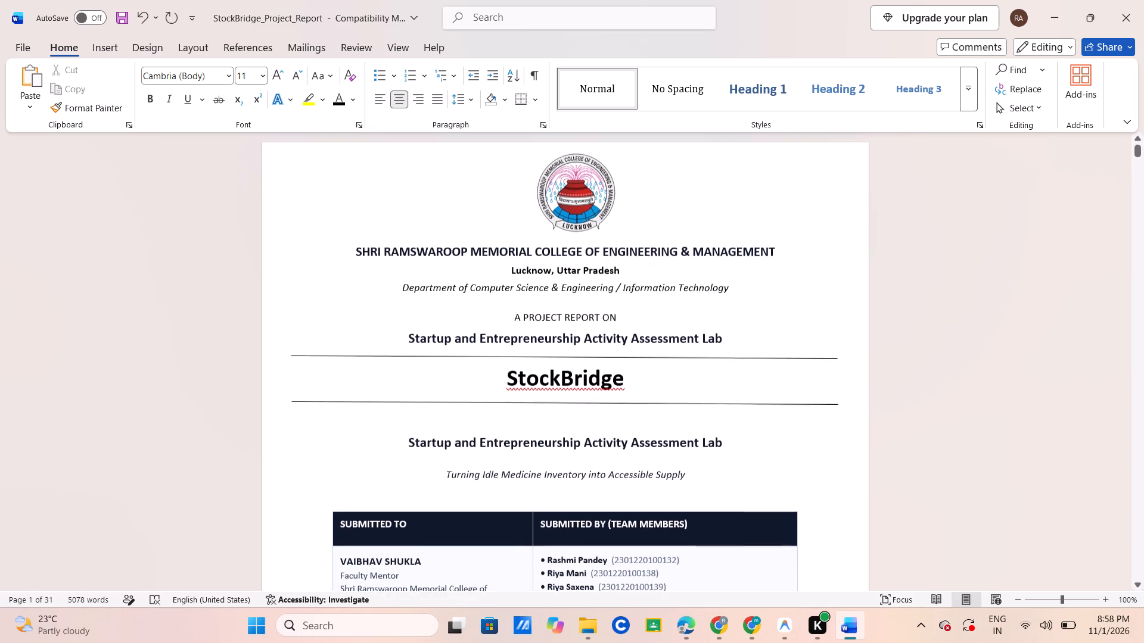
pyautogui.scroll(1, 835, 297)
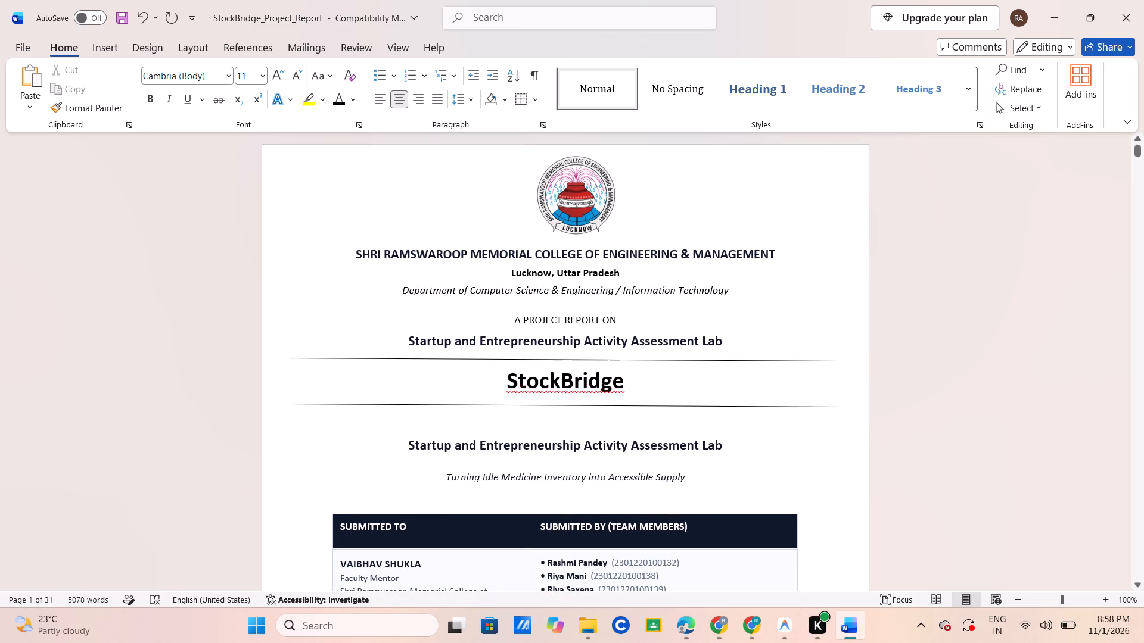
pyautogui.moveTo(733, 444); pyautogui.dragTo(539, 446)
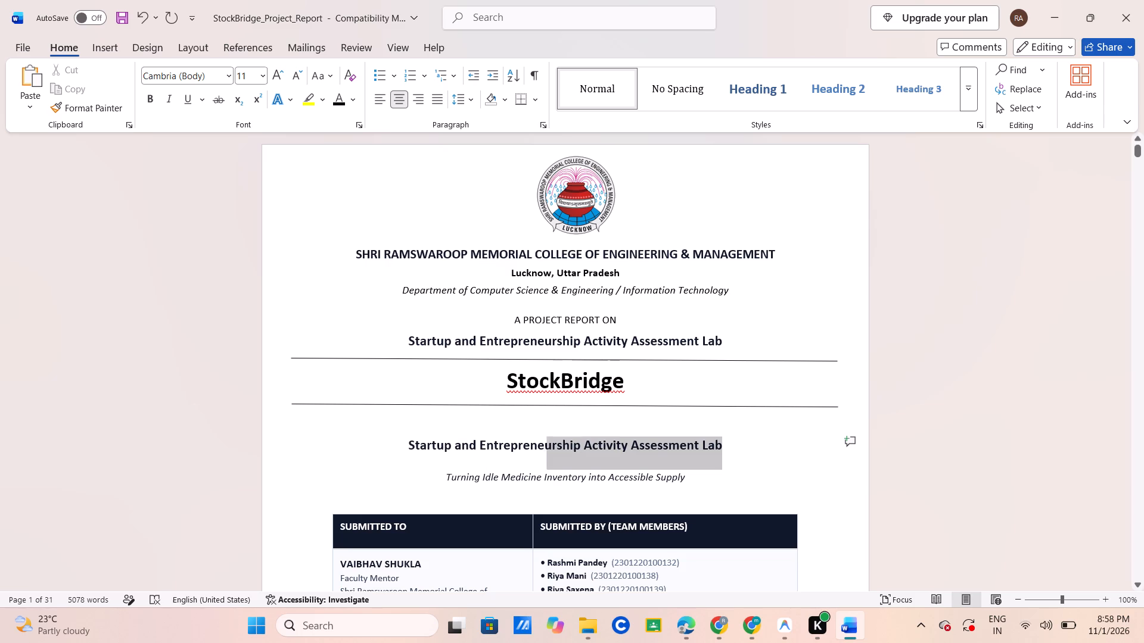
pyautogui.moveTo(539, 446); pyautogui.dragTo(350, 438)
pyautogui.press('BackSpace')
pyautogui.press('BackSpace')
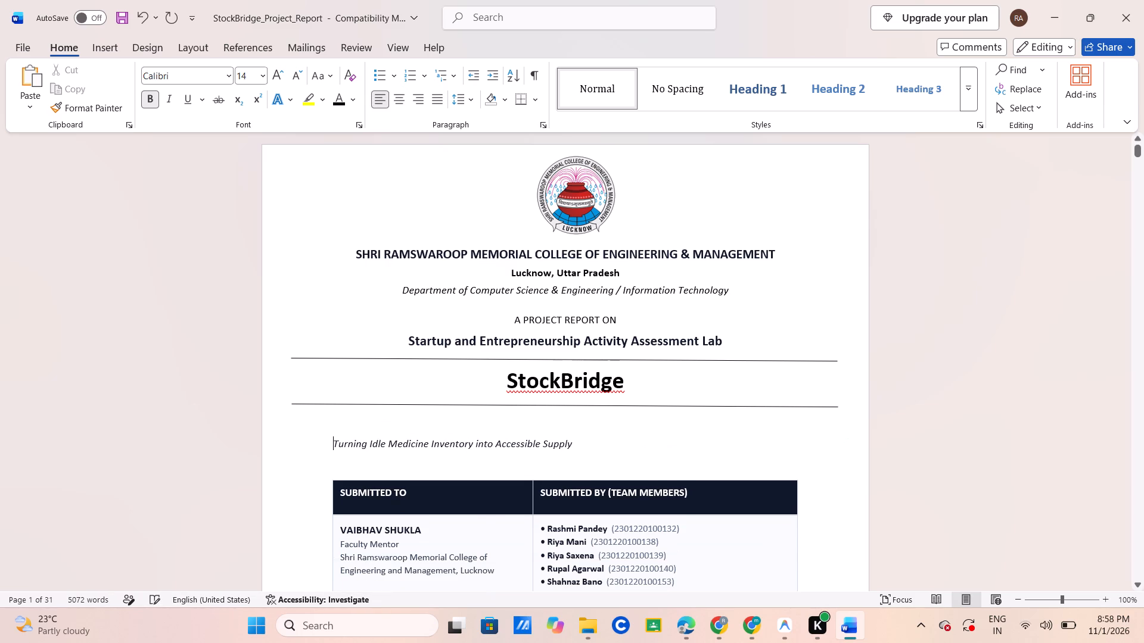
# Bring the italic tagline up directly beneath the second divider line and shift it inward with leading spaces.
pyautogui.press('BackSpace')
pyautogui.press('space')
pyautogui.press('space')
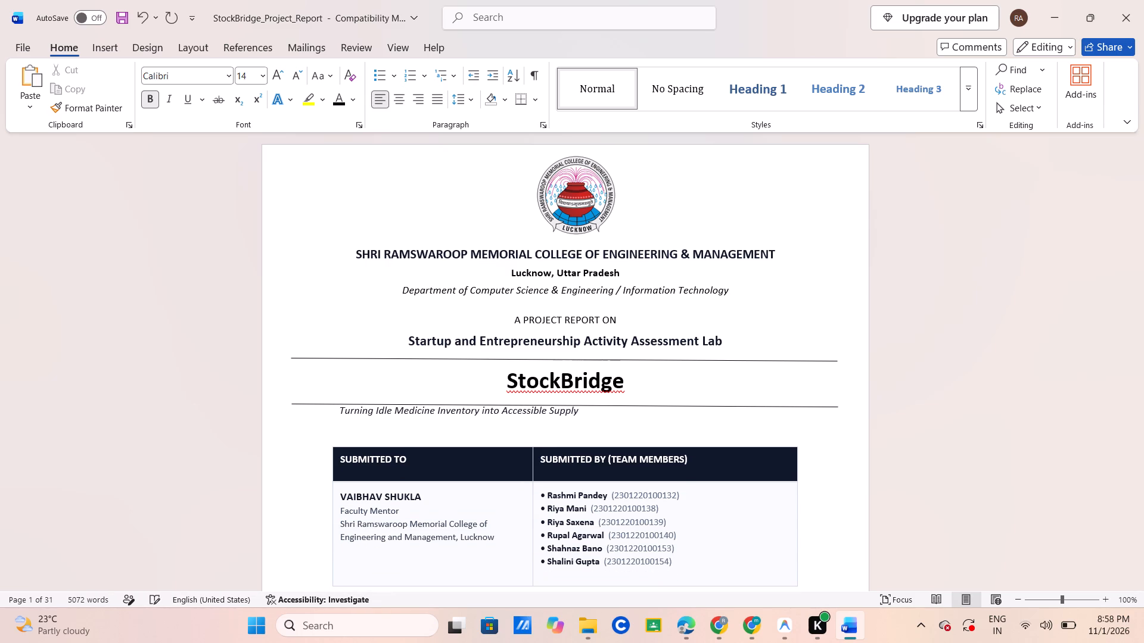
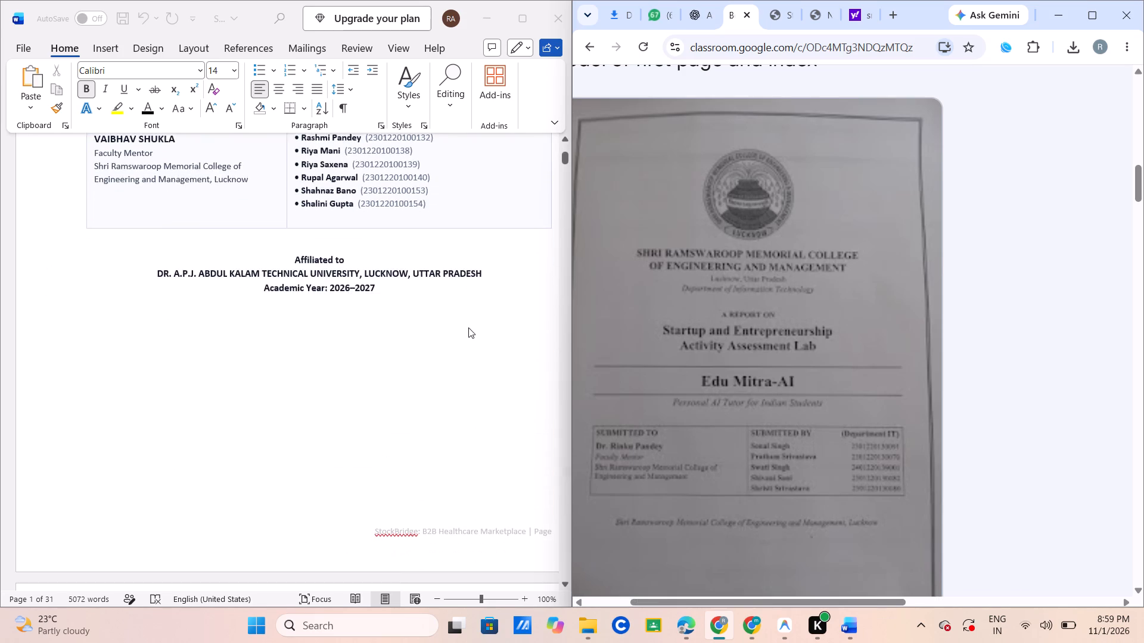
# Review the report's cover and acknowledgement pages, the Classroom sample photo, and the first page of the other sample report PDF.
pyautogui.scroll(-2, 468, 327)
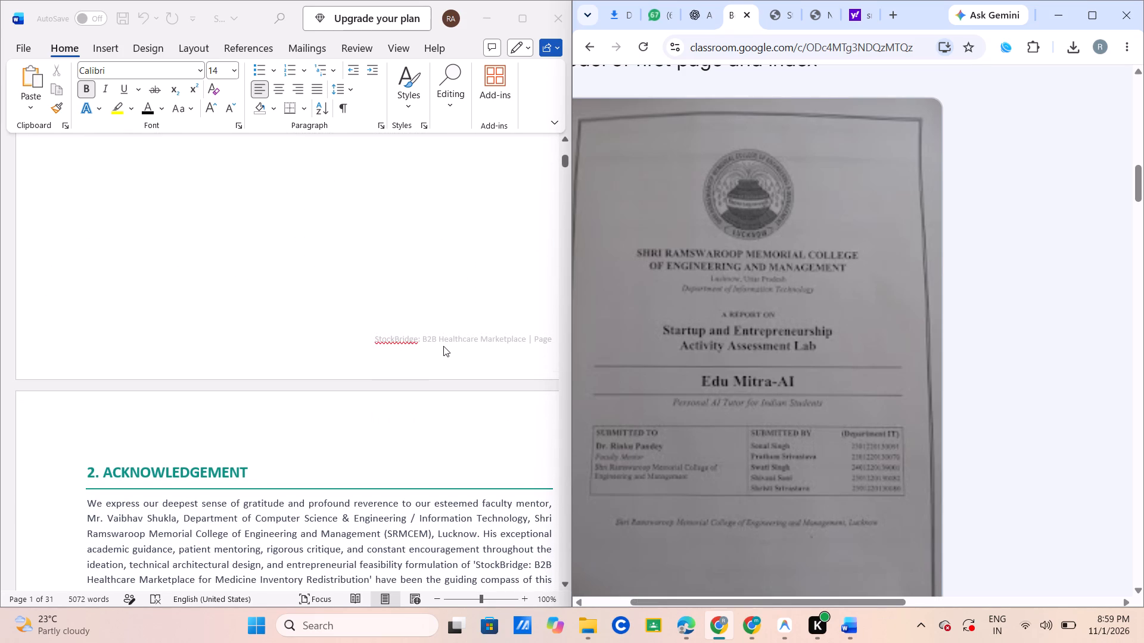
pyautogui.scroll(-2, 443, 346)
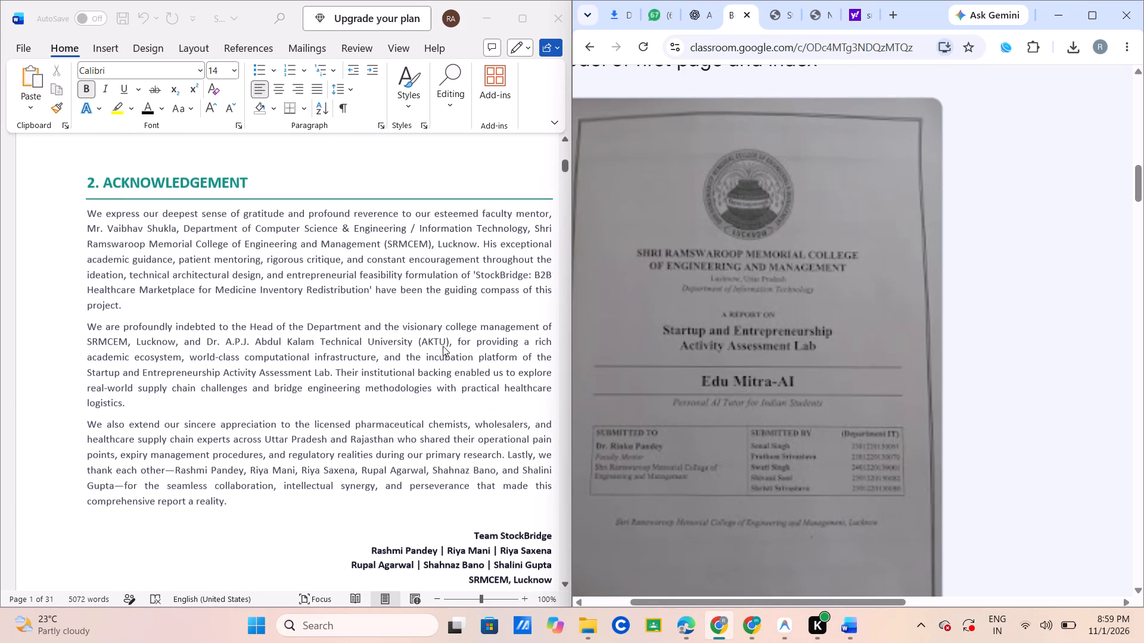
pyautogui.scroll(-2, 443, 346)
pyautogui.scroll(-2, 639, 380)
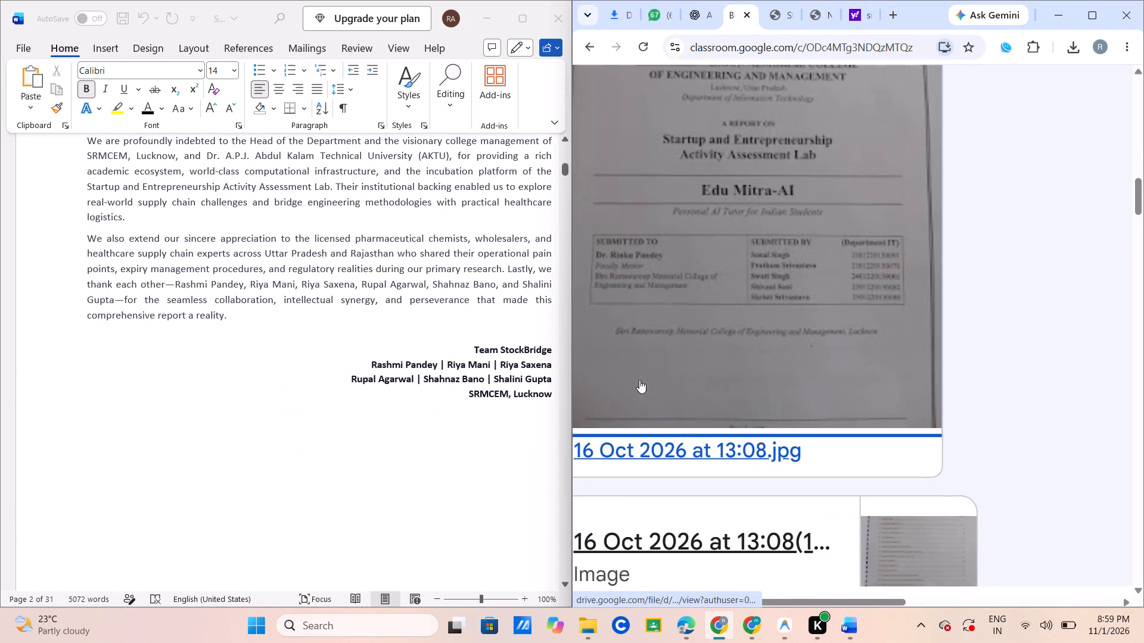
pyautogui.scroll(-5, 639, 380)
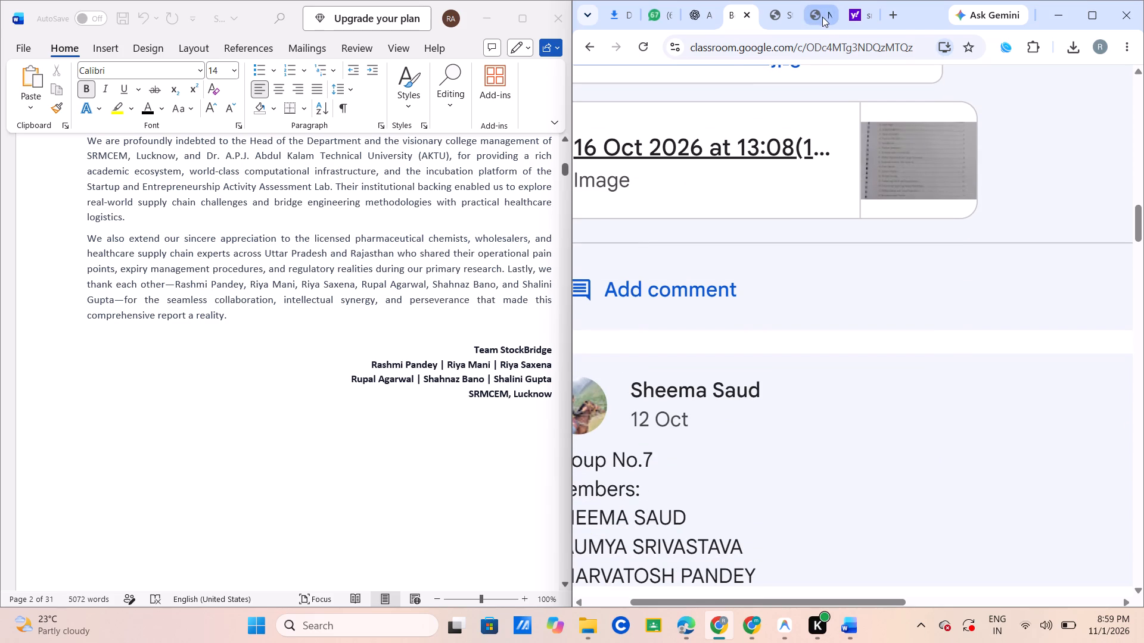
pyautogui.click(825, 16)
pyautogui.scroll(3, 881, 328)
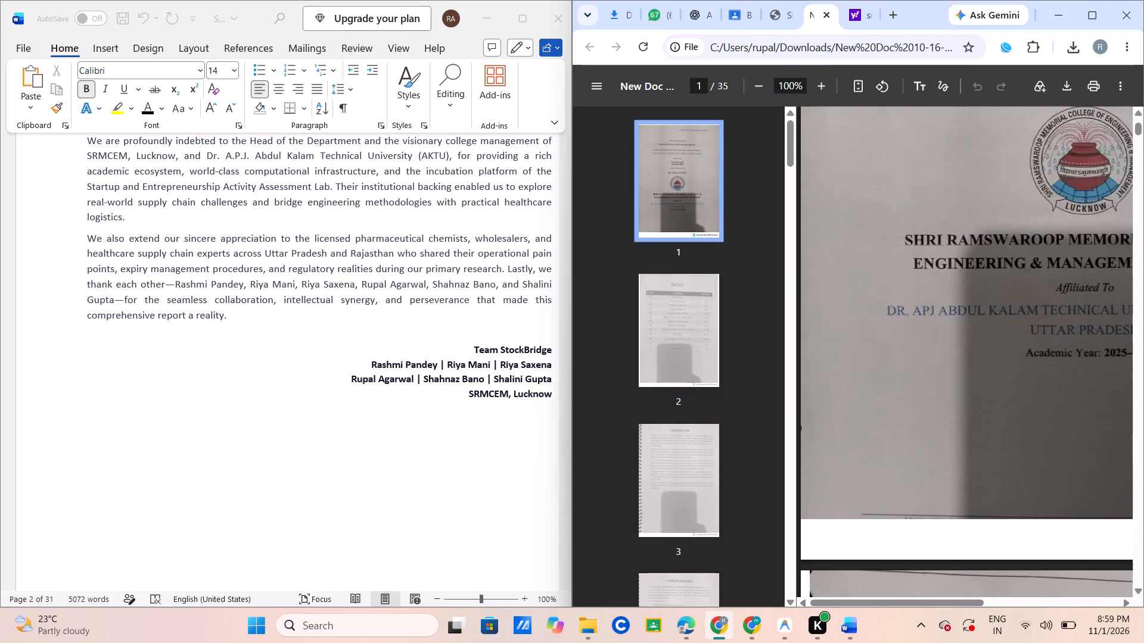
pyautogui.scroll(5, 881, 328)
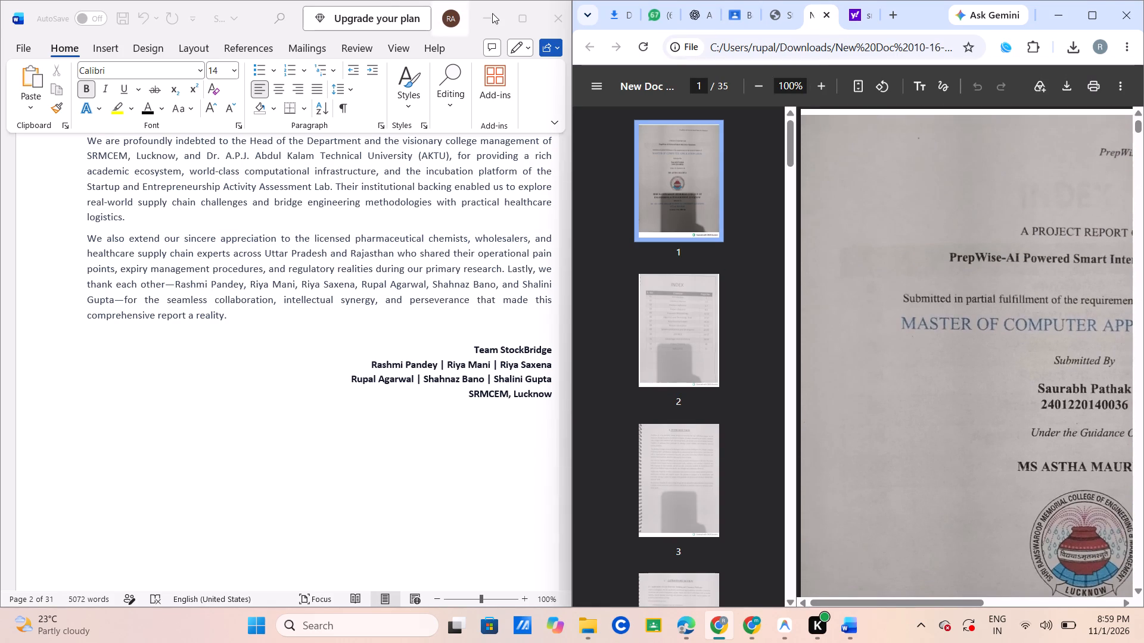
# Maximize the StockBridge report window and insert two blank lines above the college name on the cover page.
pyautogui.click(521, 26)
pyautogui.scroll(2, 512, 344)
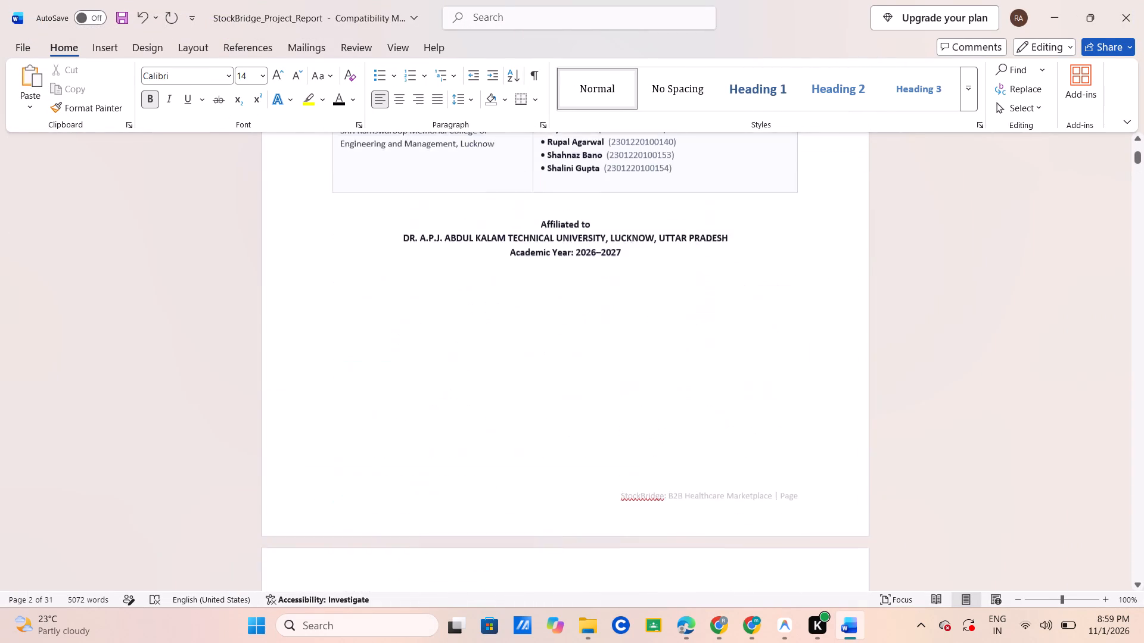
pyautogui.scroll(5, 512, 344)
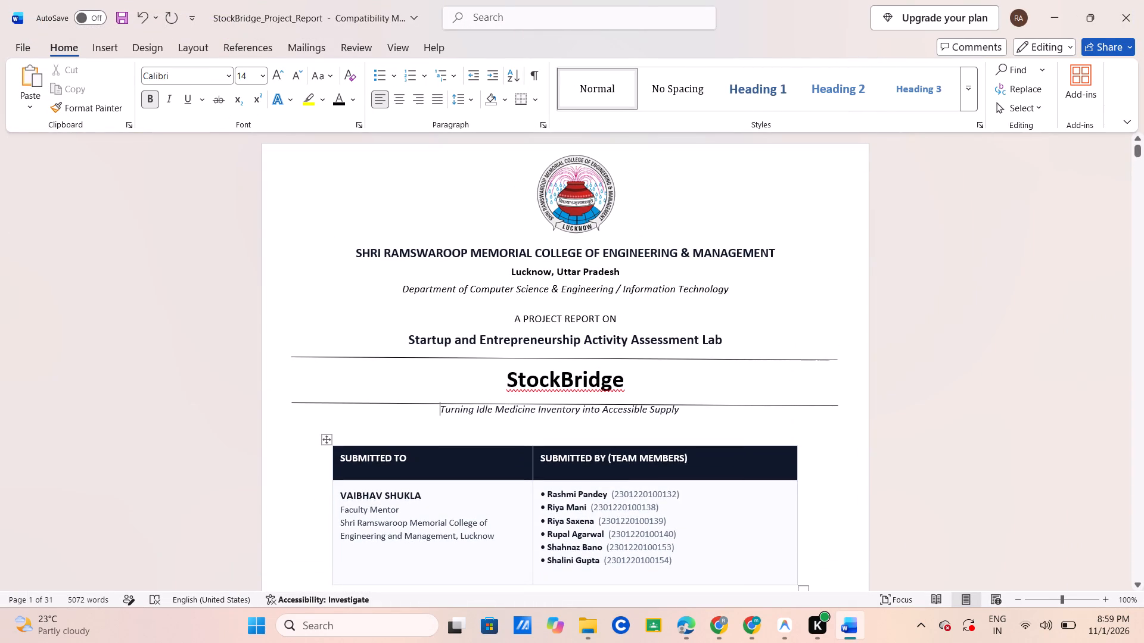
pyautogui.click(352, 255)
pyautogui.press('Return')
pyautogui.press('Return')
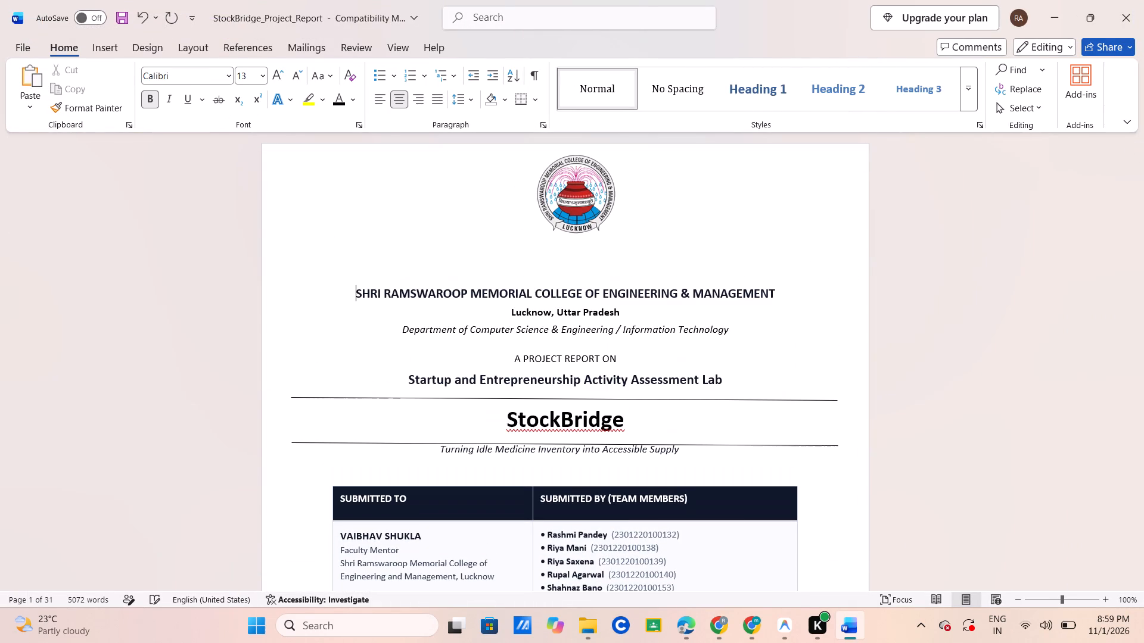
# Move the college logo down into the new space, keeping it centred above the college name.
pyautogui.click(568, 209)
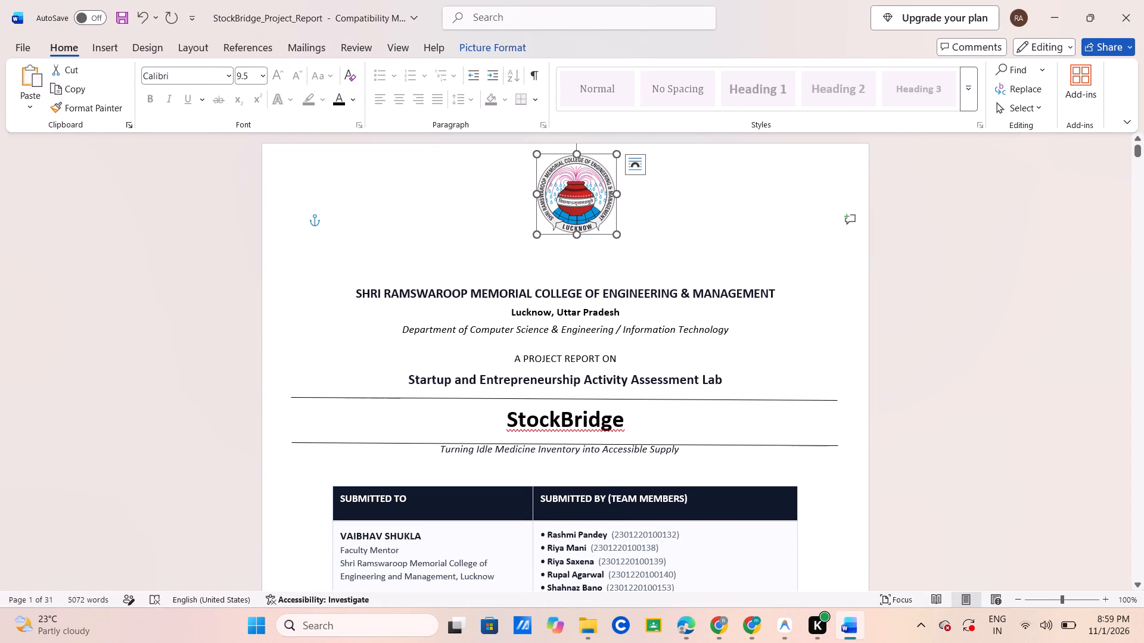
pyautogui.moveTo(568, 209); pyautogui.dragTo(570, 238)
pyautogui.click(433, 266)
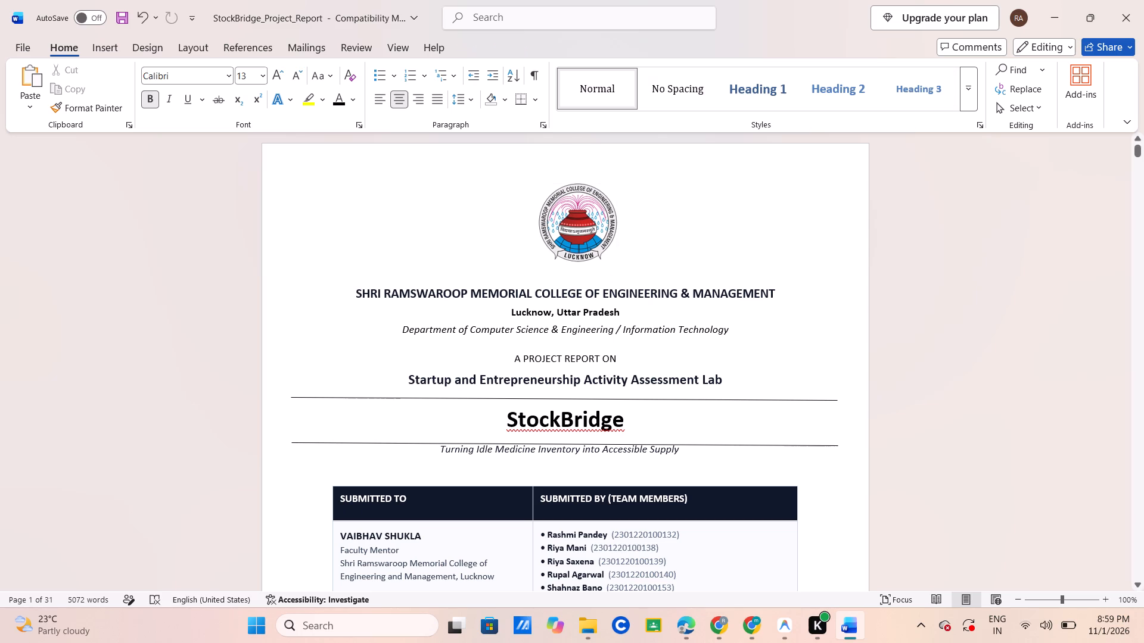
# Insert a blank line above the italic department line and another above "A PROJECT REPORT ON".
pyautogui.click(395, 330)
pyautogui.press('Return')
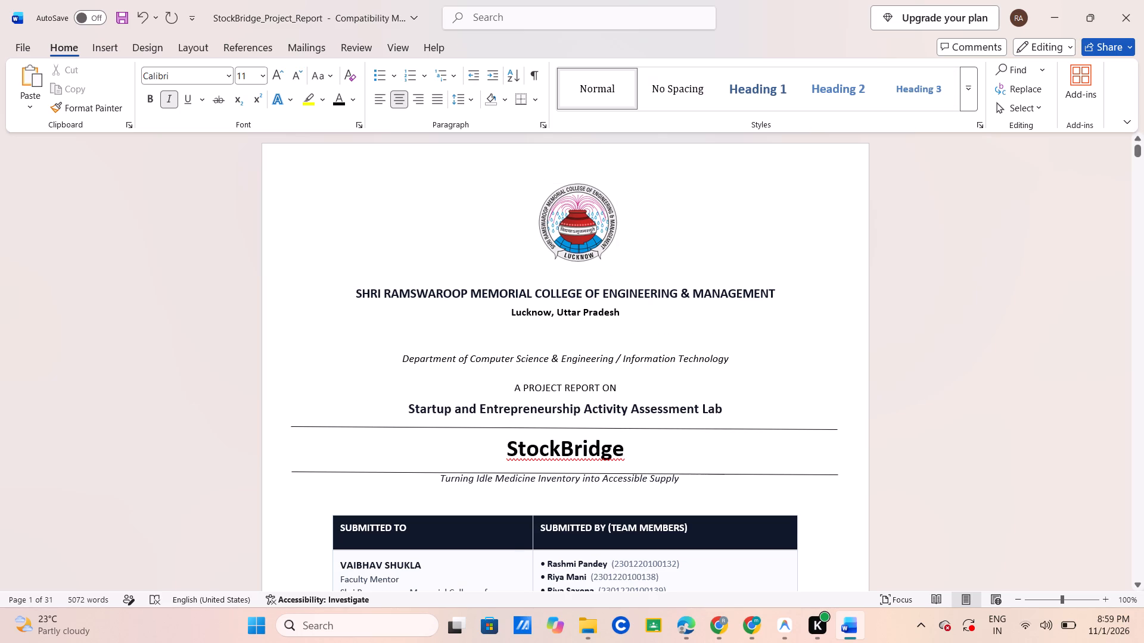
pyautogui.click(496, 393)
pyautogui.press('Return')
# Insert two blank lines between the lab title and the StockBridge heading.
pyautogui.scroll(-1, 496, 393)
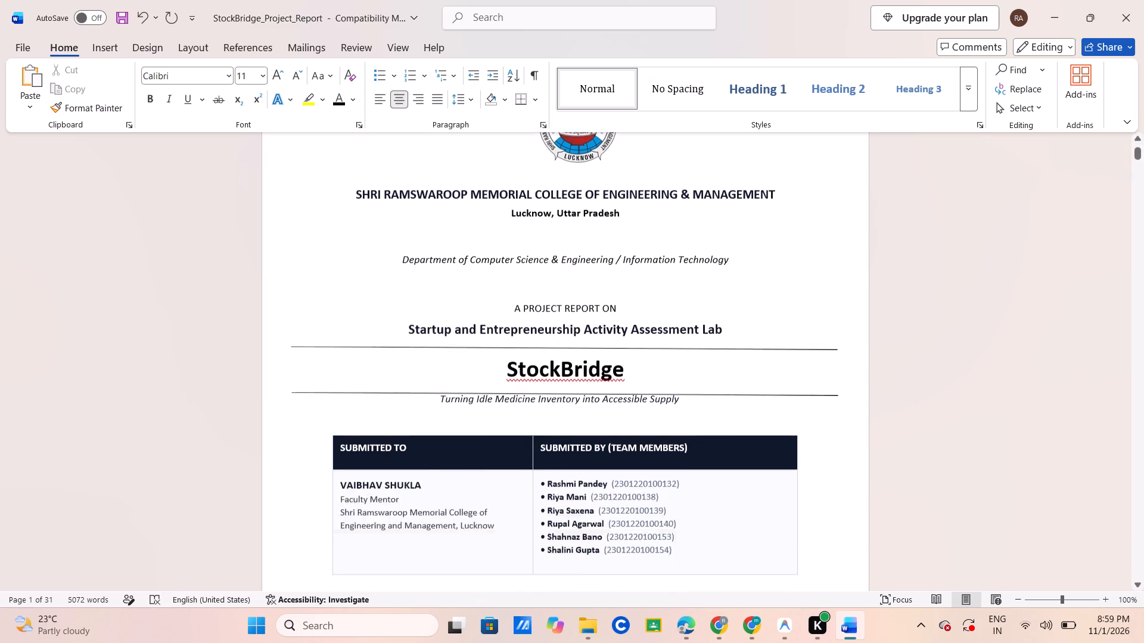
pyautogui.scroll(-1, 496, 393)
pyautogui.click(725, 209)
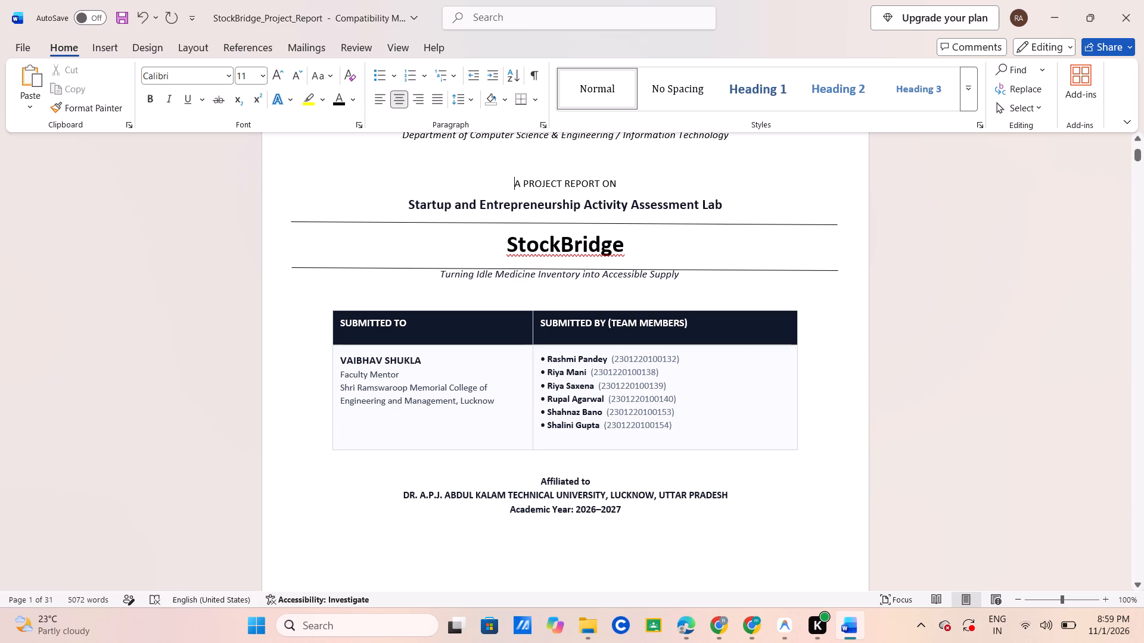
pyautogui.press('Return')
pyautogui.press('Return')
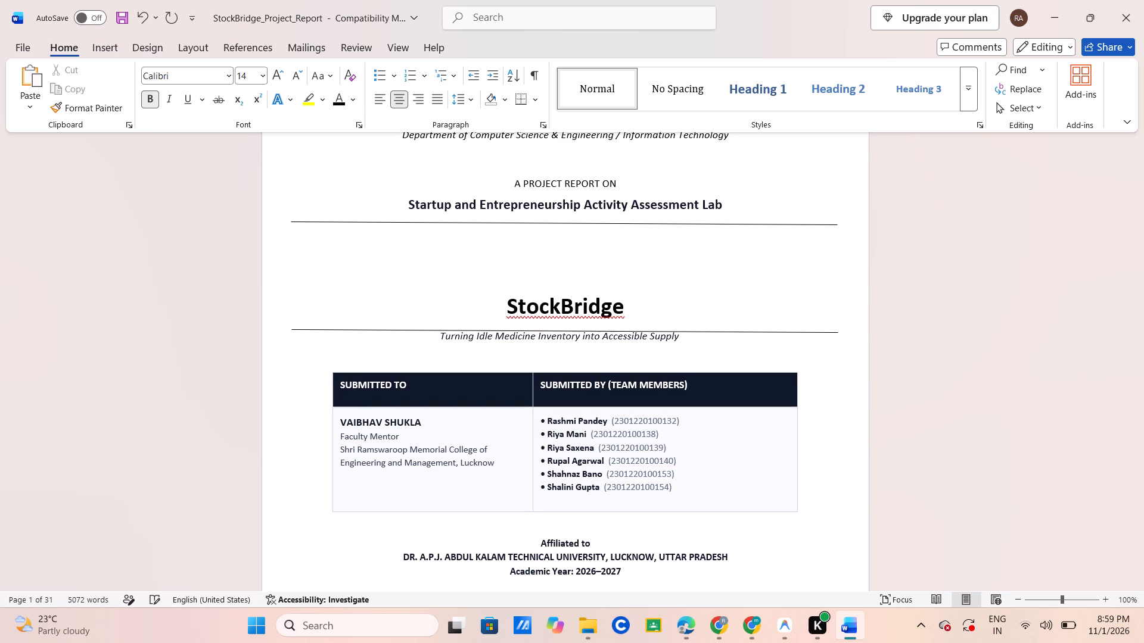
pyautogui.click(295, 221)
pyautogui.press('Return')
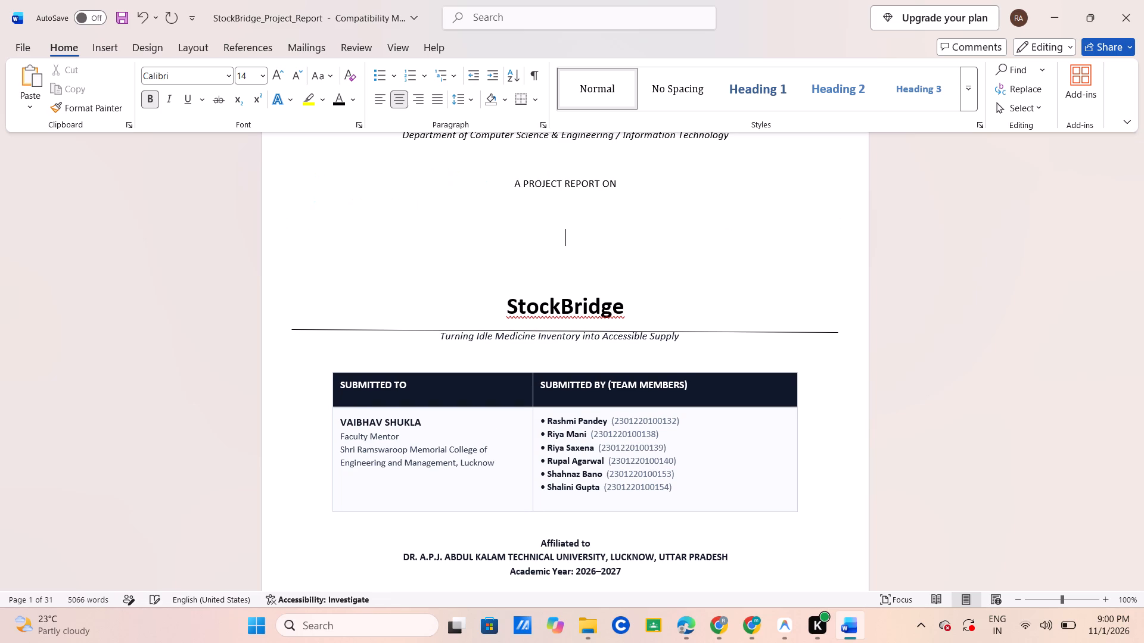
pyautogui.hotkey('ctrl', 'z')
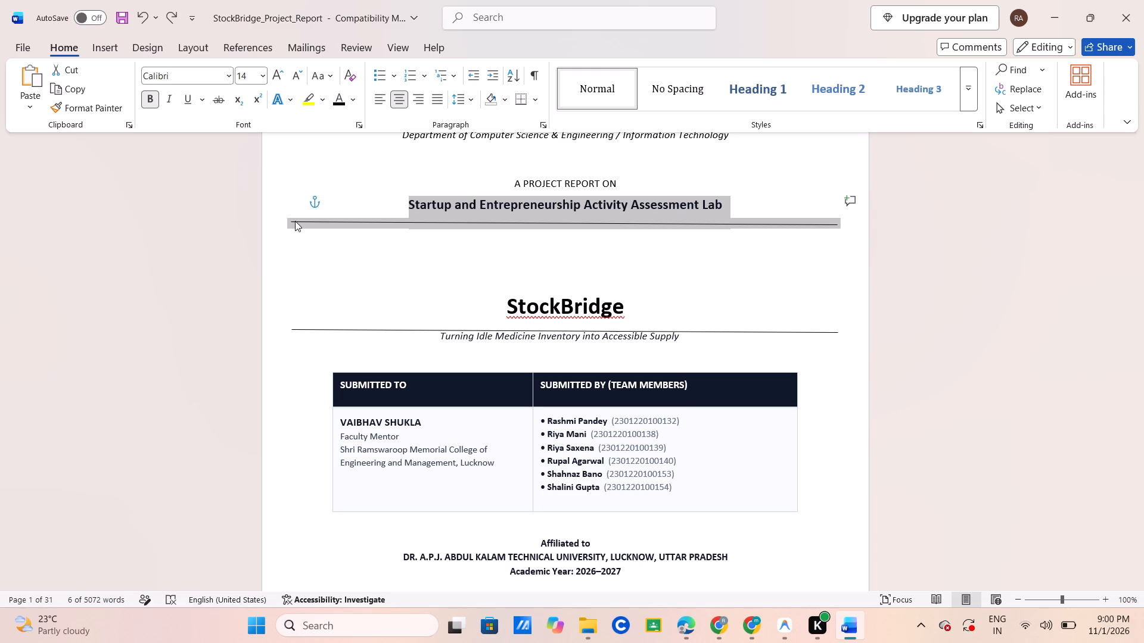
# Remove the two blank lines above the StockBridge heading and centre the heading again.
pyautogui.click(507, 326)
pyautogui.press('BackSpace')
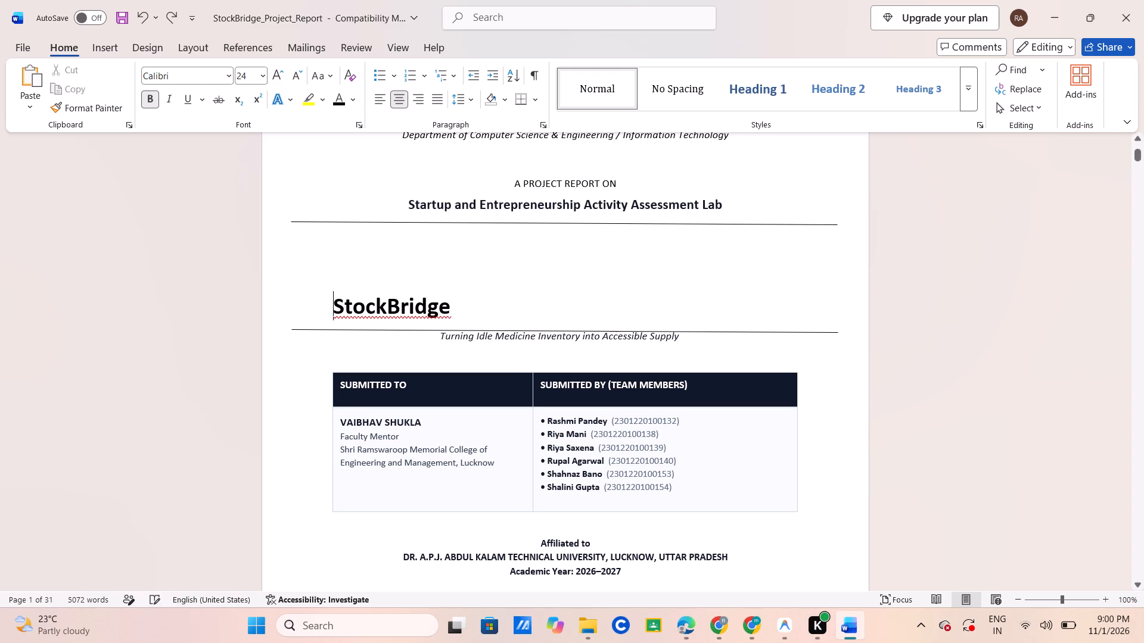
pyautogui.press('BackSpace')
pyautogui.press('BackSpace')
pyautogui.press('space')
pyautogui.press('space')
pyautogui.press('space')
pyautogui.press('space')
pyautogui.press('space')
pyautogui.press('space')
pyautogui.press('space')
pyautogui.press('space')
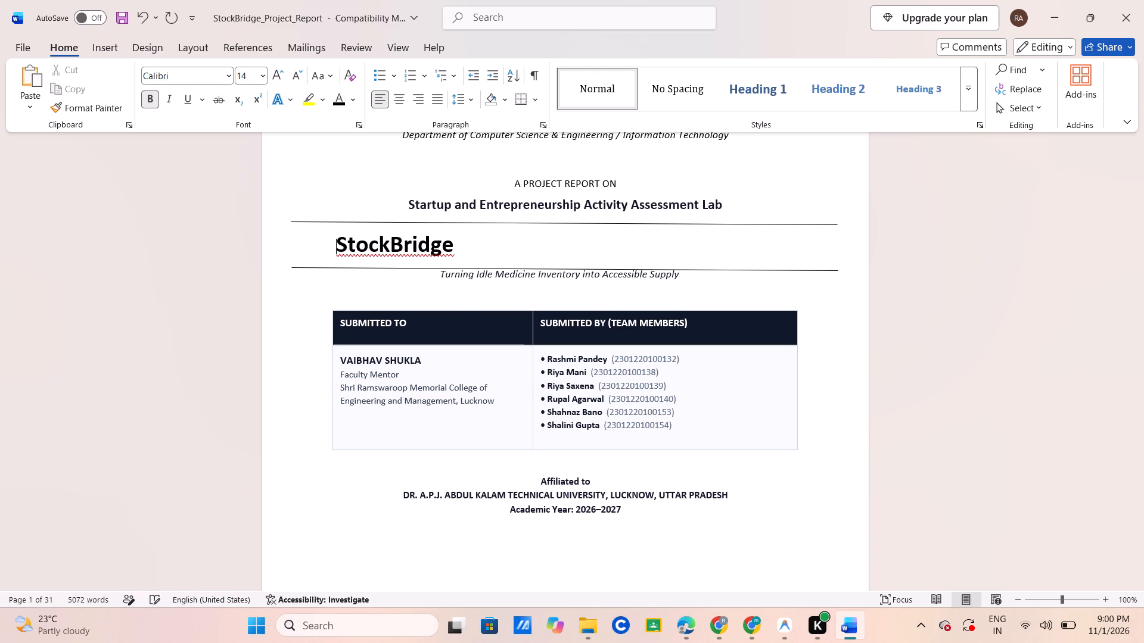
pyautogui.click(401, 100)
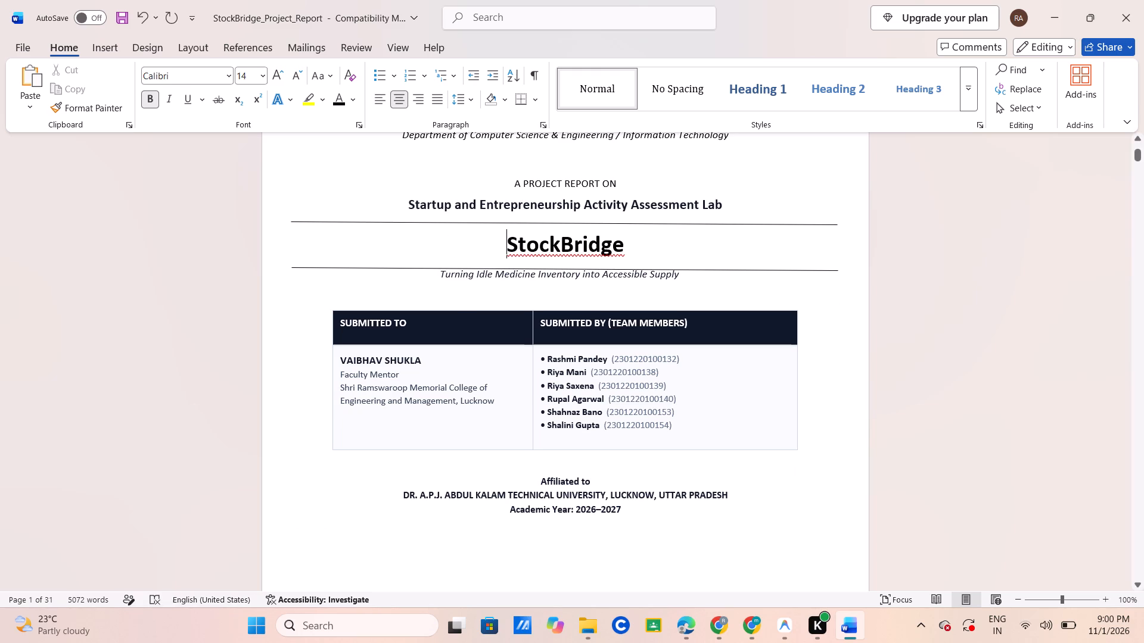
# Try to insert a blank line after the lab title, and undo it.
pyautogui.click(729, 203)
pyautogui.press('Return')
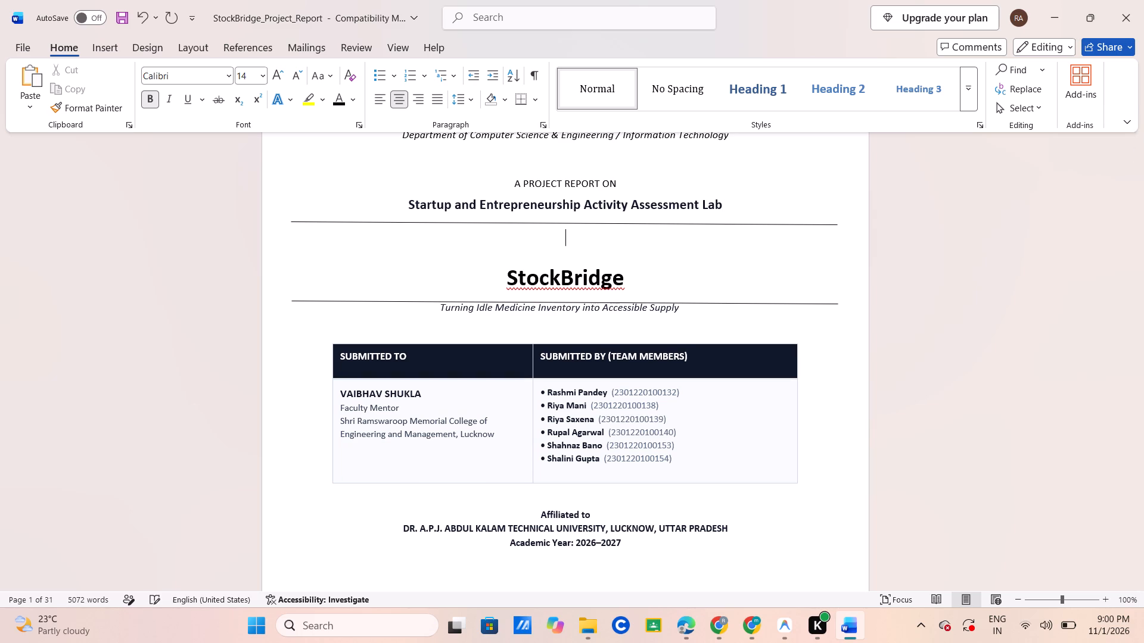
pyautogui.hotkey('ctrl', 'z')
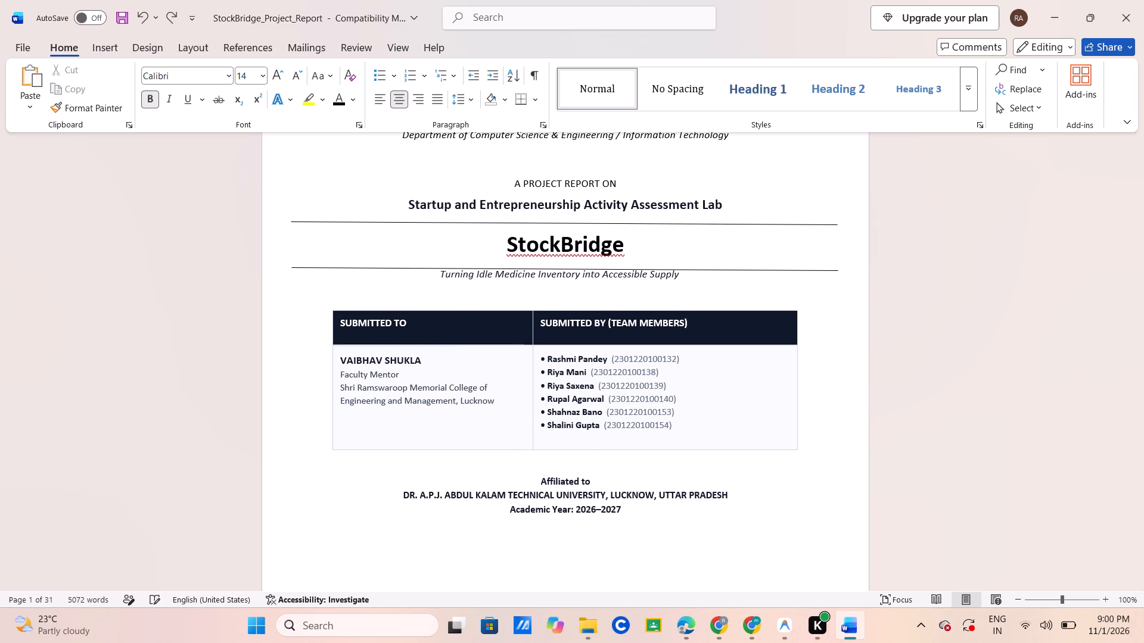
# Insert a blank line above the StockBridge heading and move the upper divider line down to just above the heading.
pyautogui.click(628, 222)
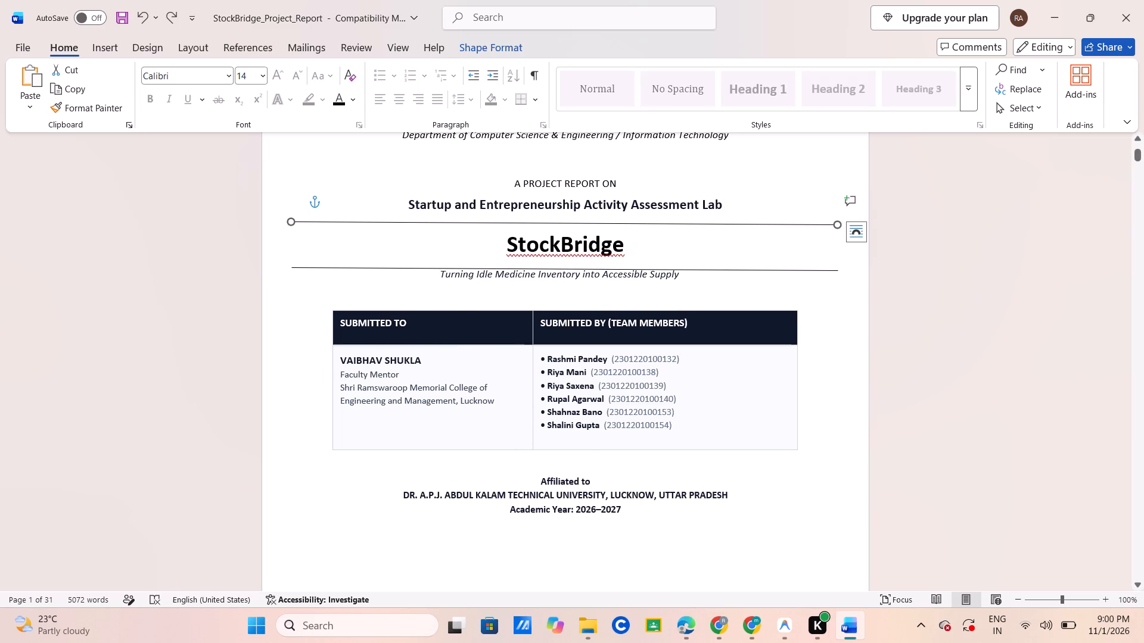
pyautogui.click(483, 247)
pyautogui.press('Return')
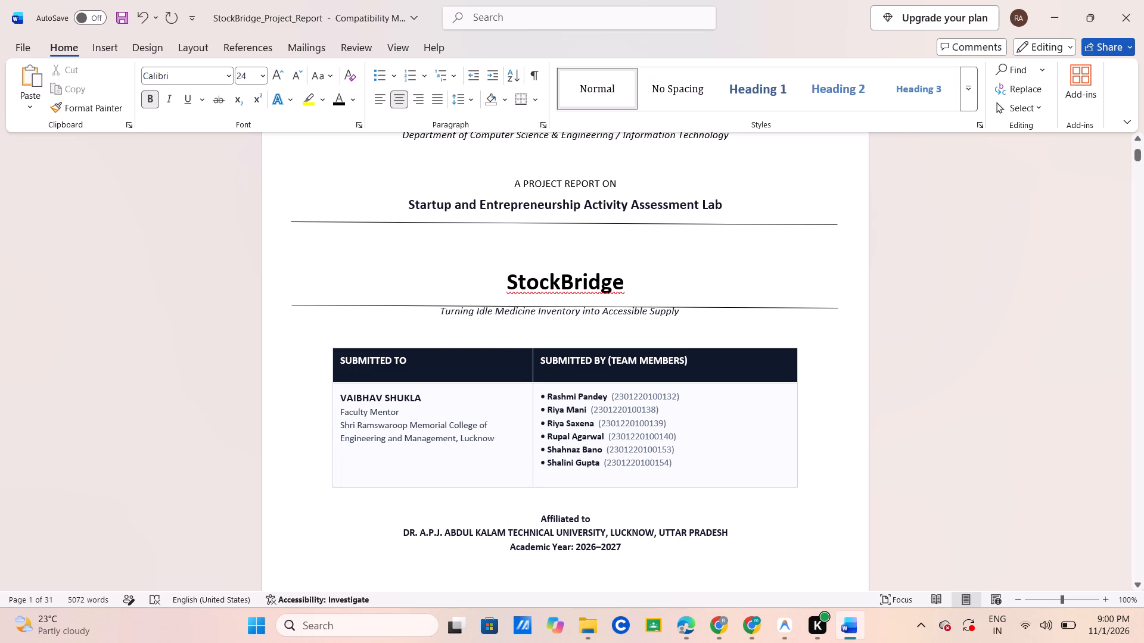
pyautogui.click(487, 222)
pyautogui.moveTo(487, 222); pyautogui.dragTo(487, 251)
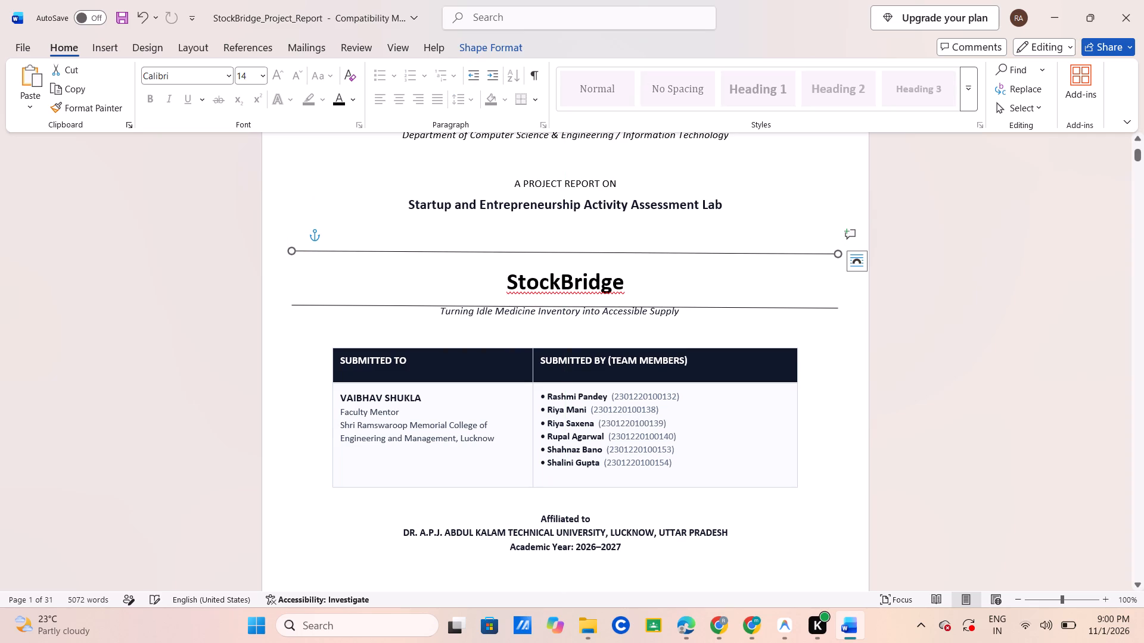
# Insert a blank line between the lower divider line and the italic tagline, and centre the tagline.
pyautogui.click(436, 311)
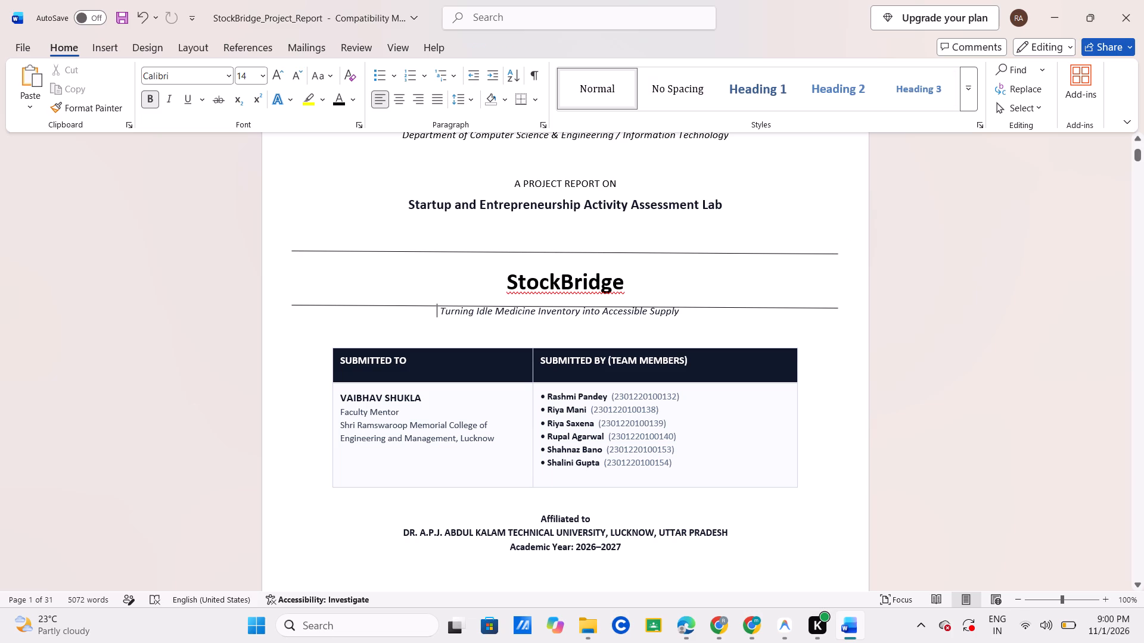
pyautogui.press('Return')
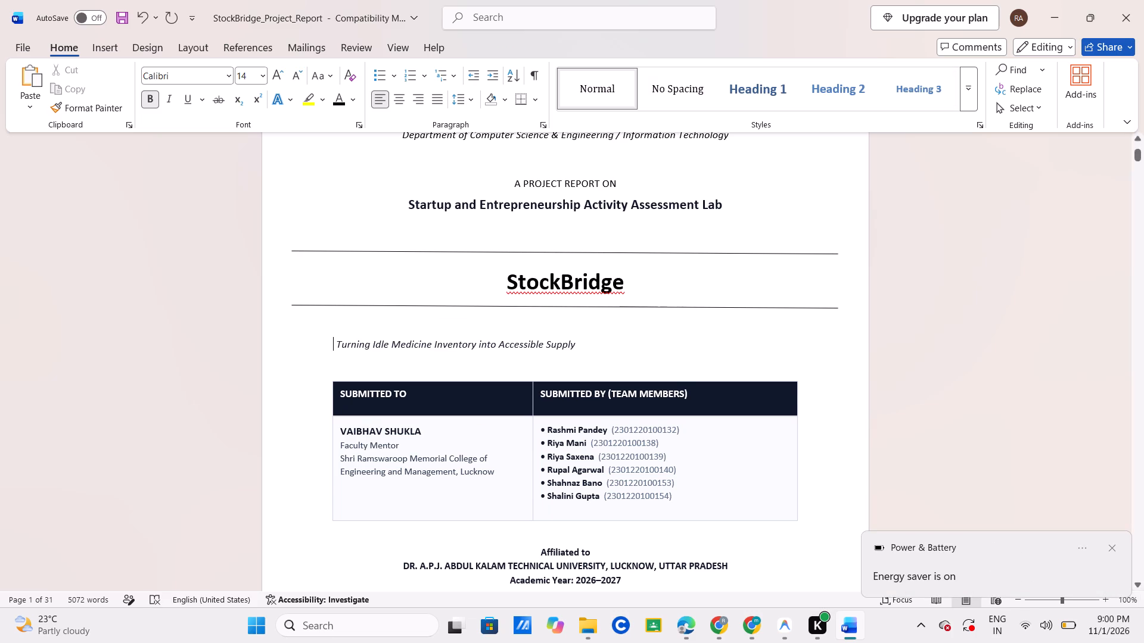
pyautogui.click(401, 95)
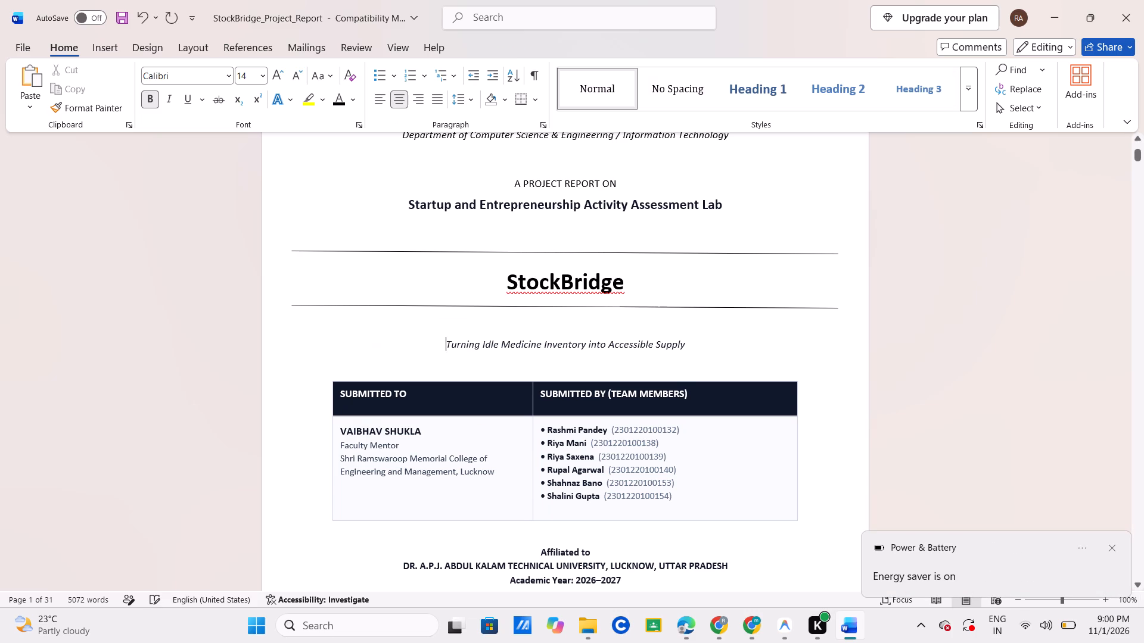
pyautogui.click(238, 388)
# Insert a blank line between the submission table and "Affiliated to".
pyautogui.scroll(-2, 238, 388)
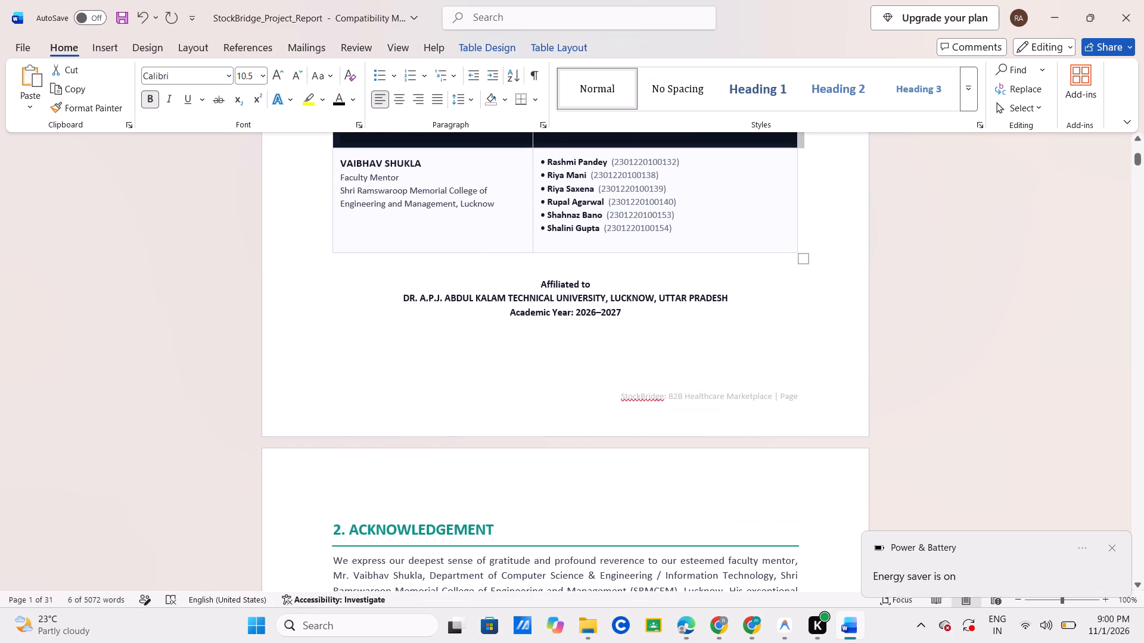
pyautogui.click(533, 288)
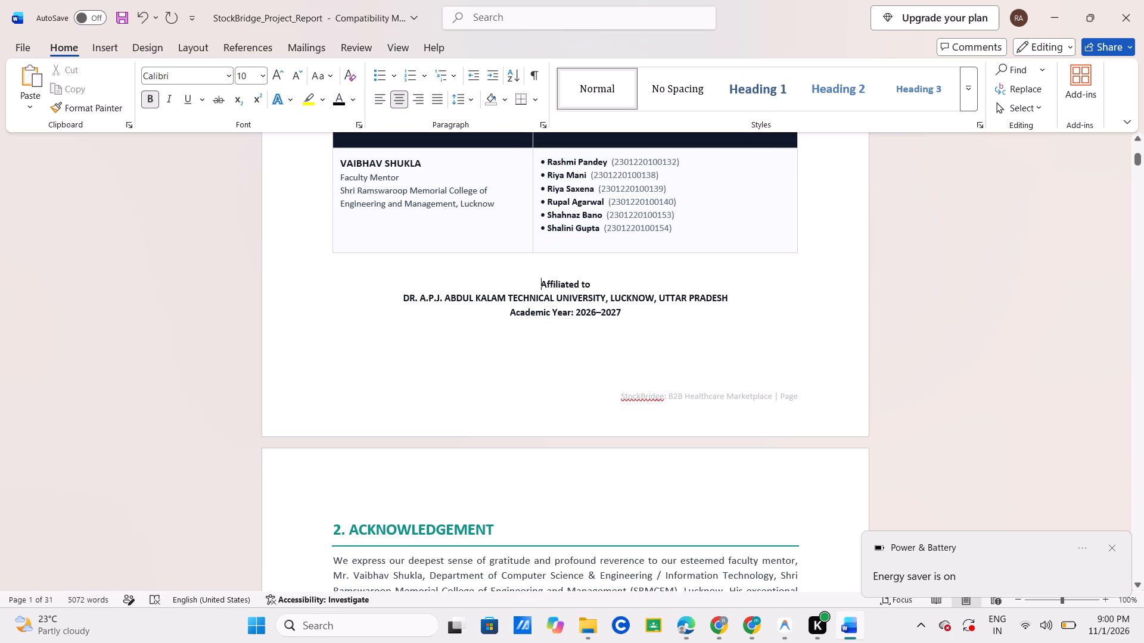
pyautogui.press('Return')
# Check the cover page's spacing and the page that follows it.
pyautogui.scroll(-3, 533, 288)
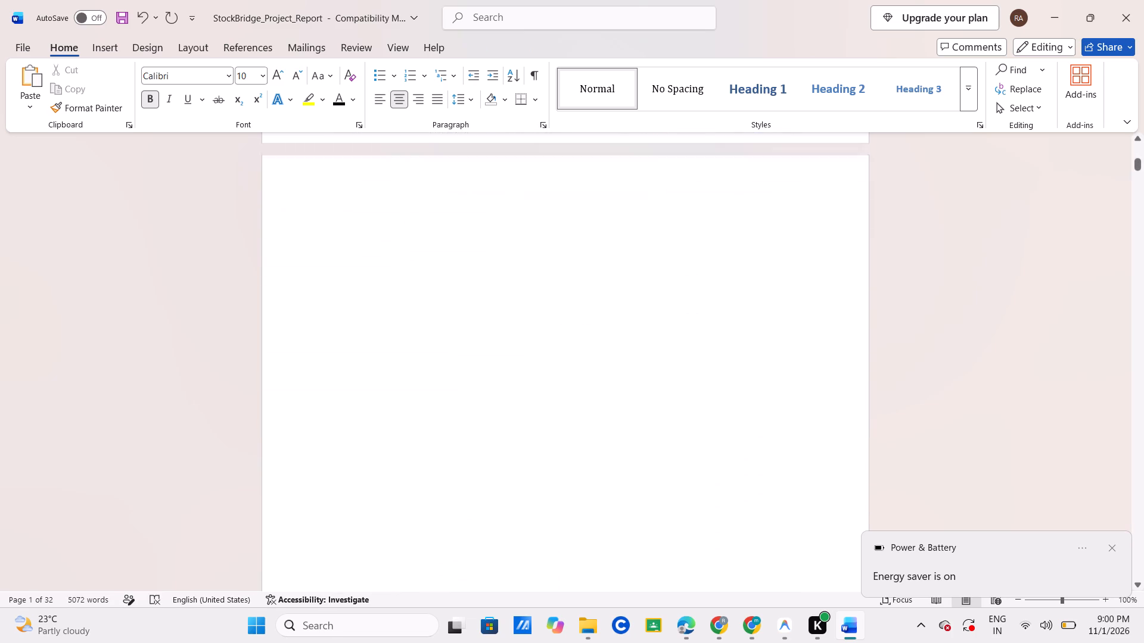
pyautogui.scroll(-2, 533, 288)
pyautogui.scroll(2, 533, 288)
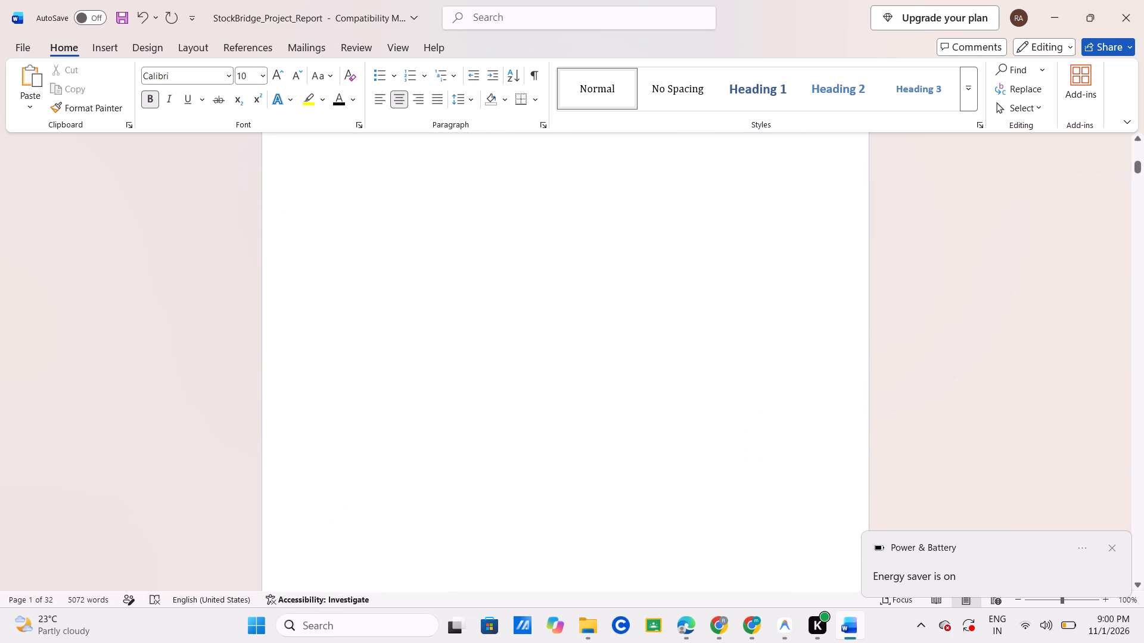
pyautogui.scroll(1, 533, 288)
pyautogui.scroll(-3, 533, 288)
pyautogui.scroll(1, 533, 288)
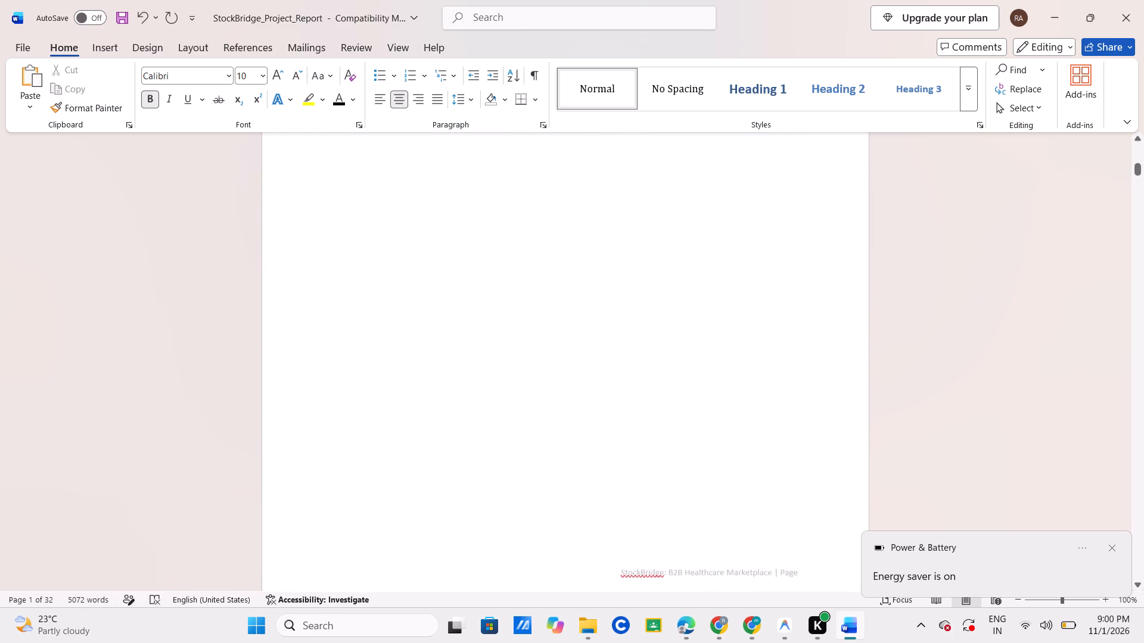
pyautogui.scroll(3, 533, 288)
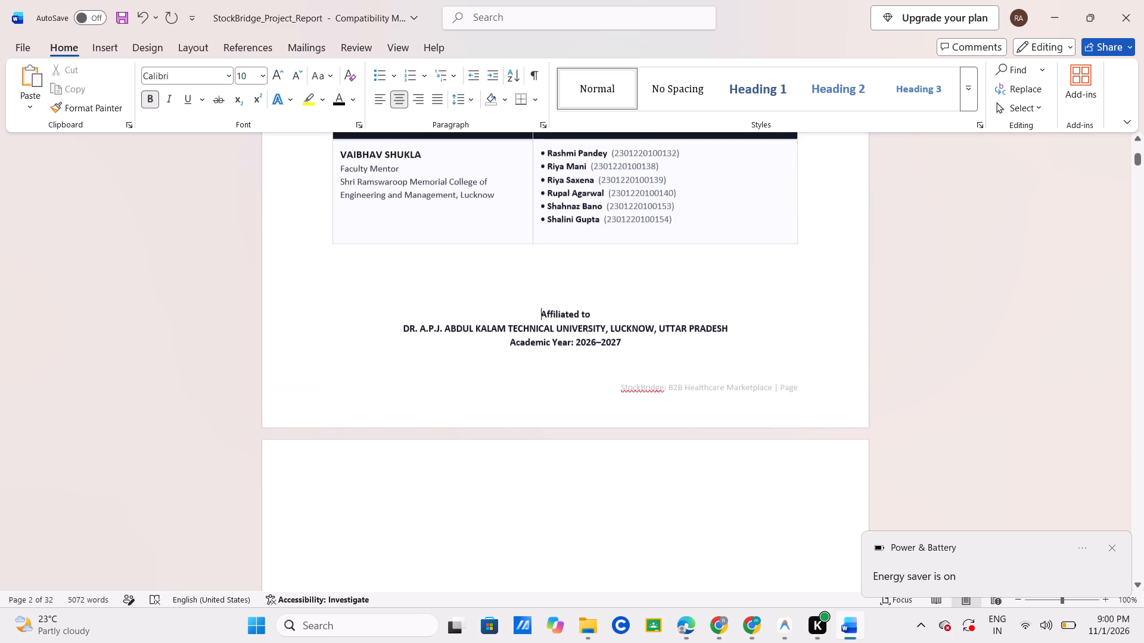
pyautogui.scroll(1, 533, 288)
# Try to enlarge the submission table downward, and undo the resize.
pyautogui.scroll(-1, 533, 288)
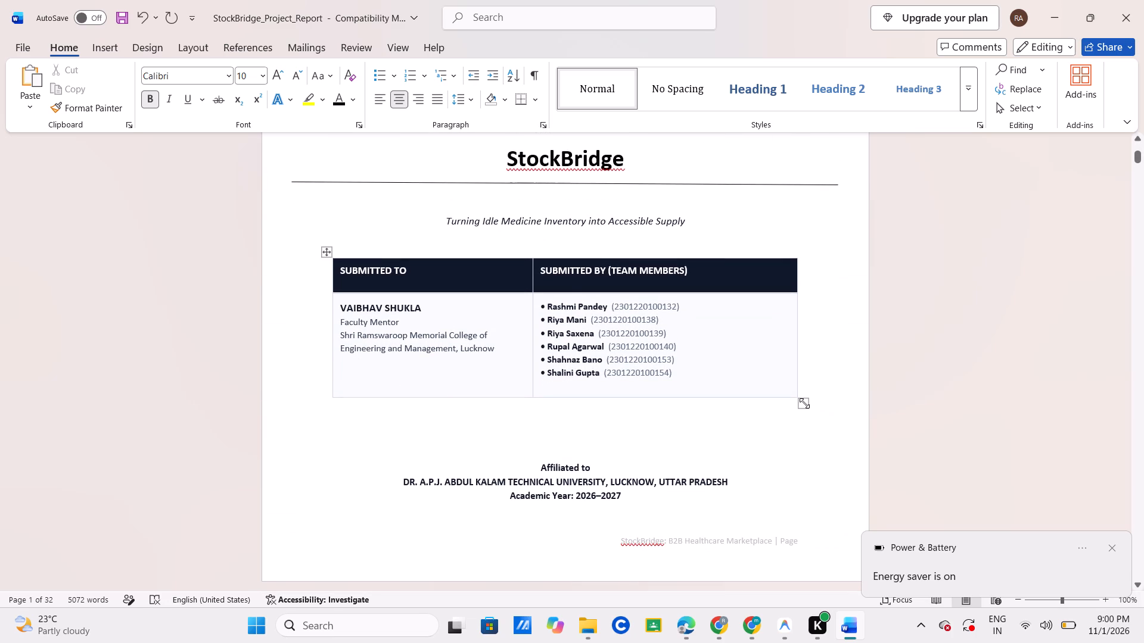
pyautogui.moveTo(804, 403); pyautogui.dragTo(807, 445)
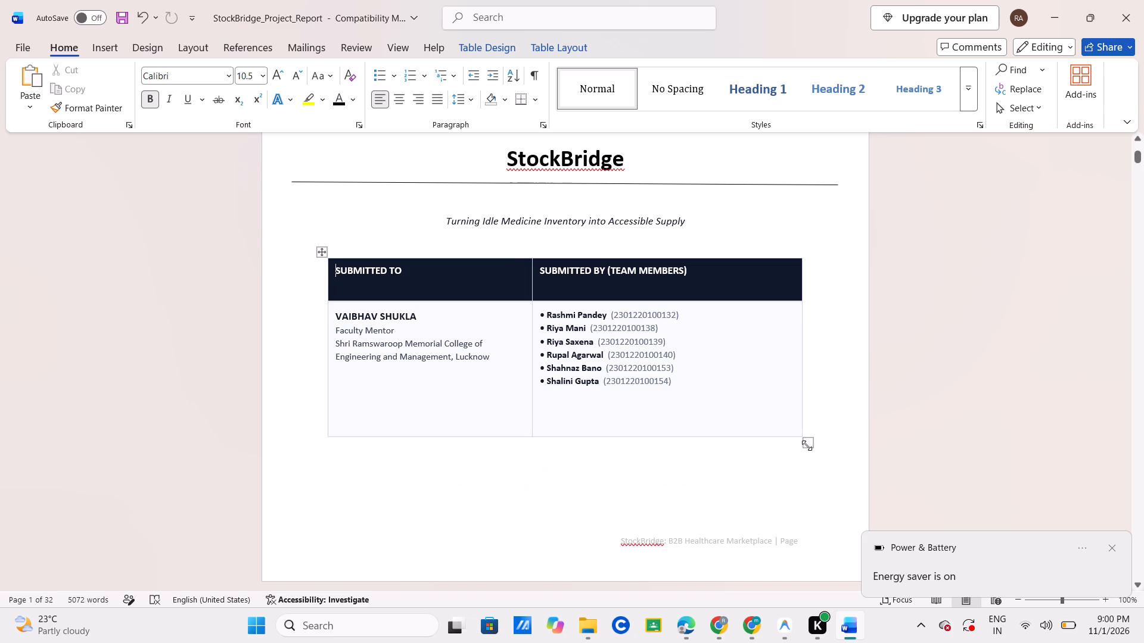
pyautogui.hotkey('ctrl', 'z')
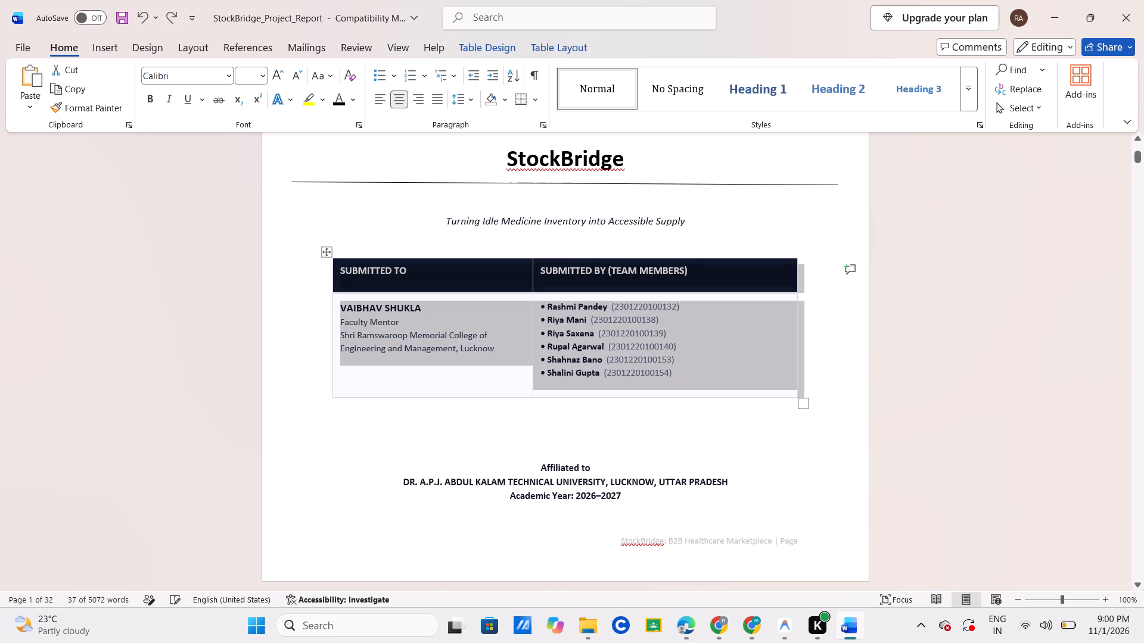
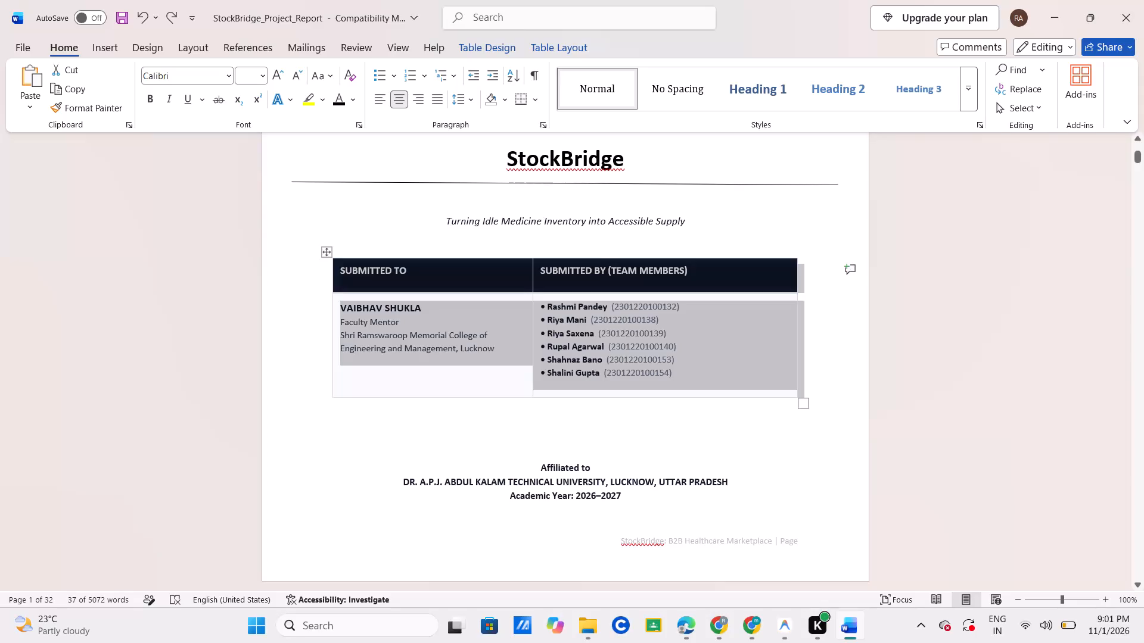
# Delete the blank page between the cover page and the Acknowledgement page.
pyautogui.click(483, 431)
pyautogui.scroll(3, 483, 431)
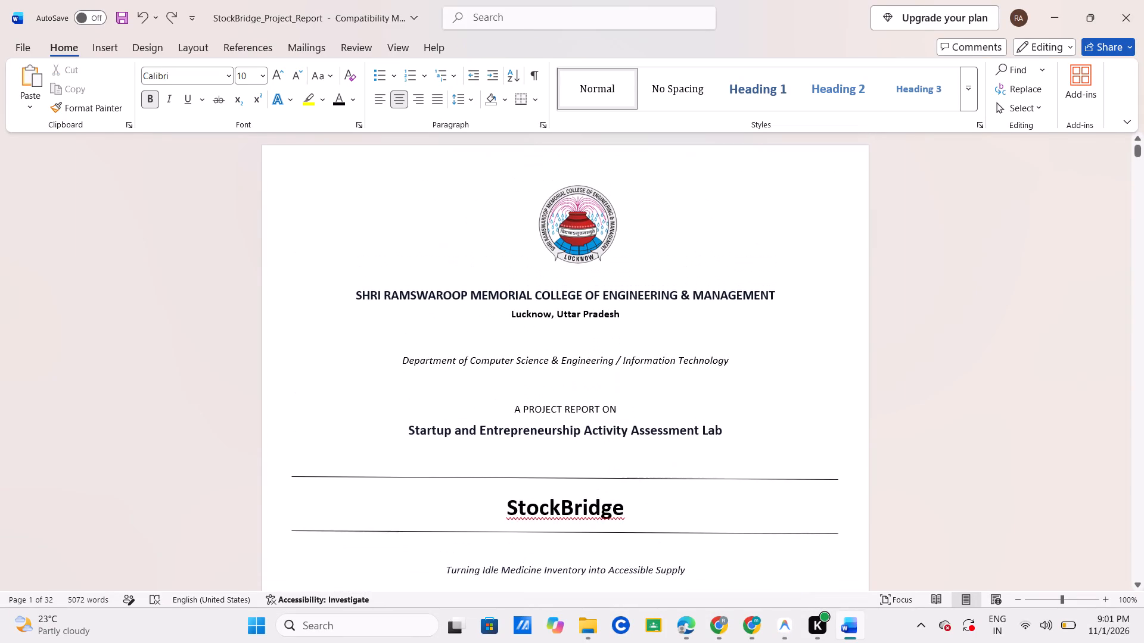
pyautogui.scroll(1, 483, 431)
pyautogui.scroll(-2, 483, 431)
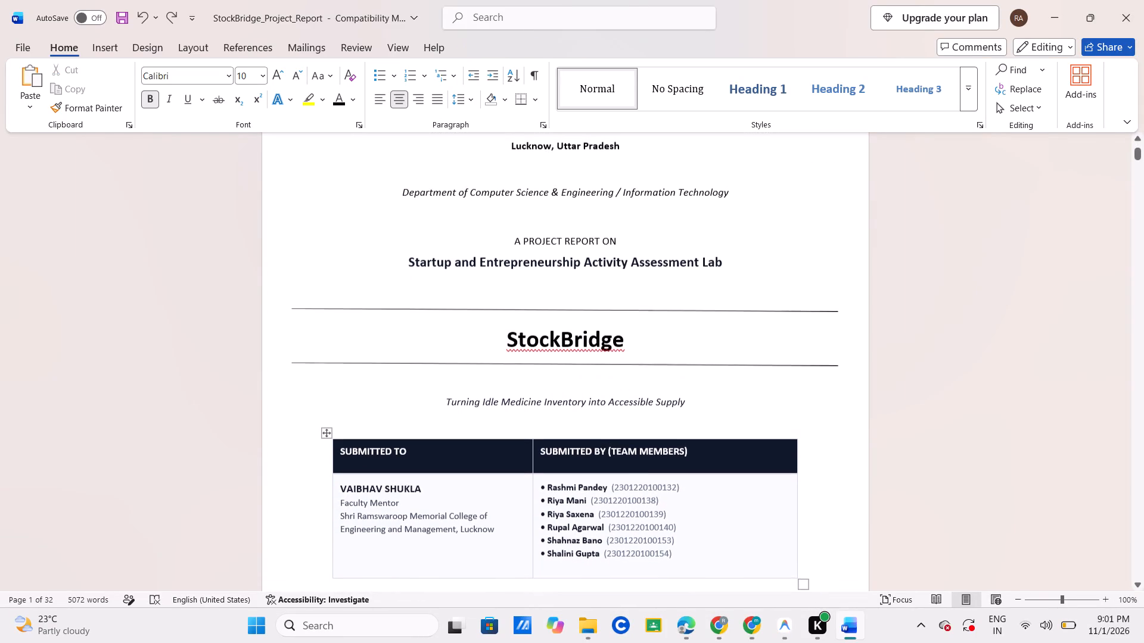
pyautogui.keyDown('ctrl'); pyautogui.scroll(-3, 483, 431); pyautogui.keyUp('ctrl')
pyautogui.scroll(-1, 483, 431)
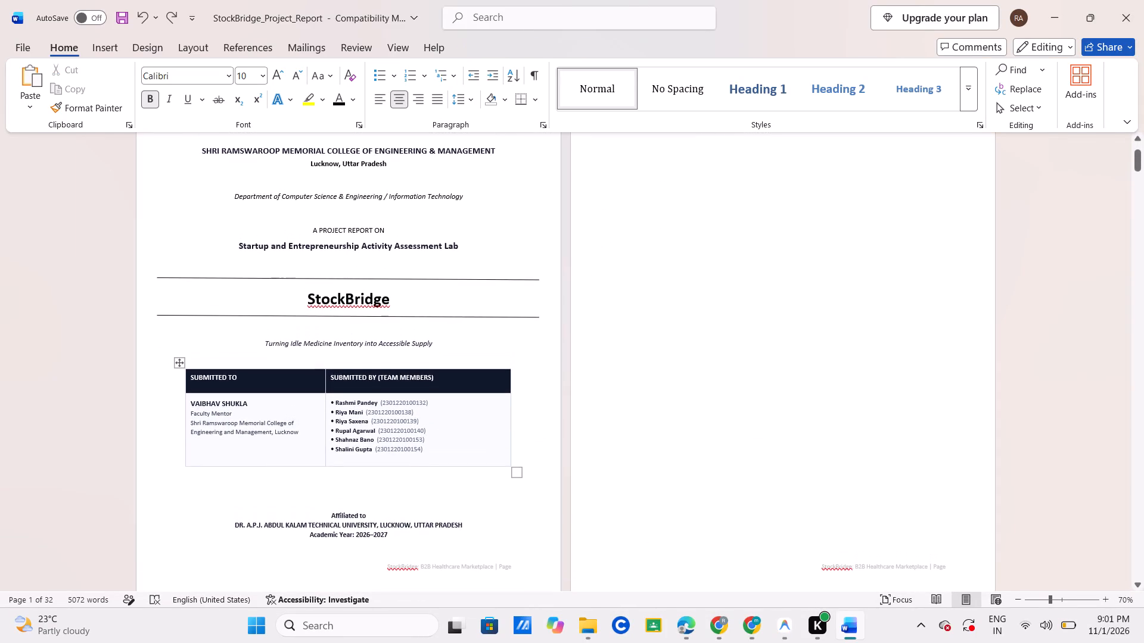
pyautogui.scroll(-1, 483, 431)
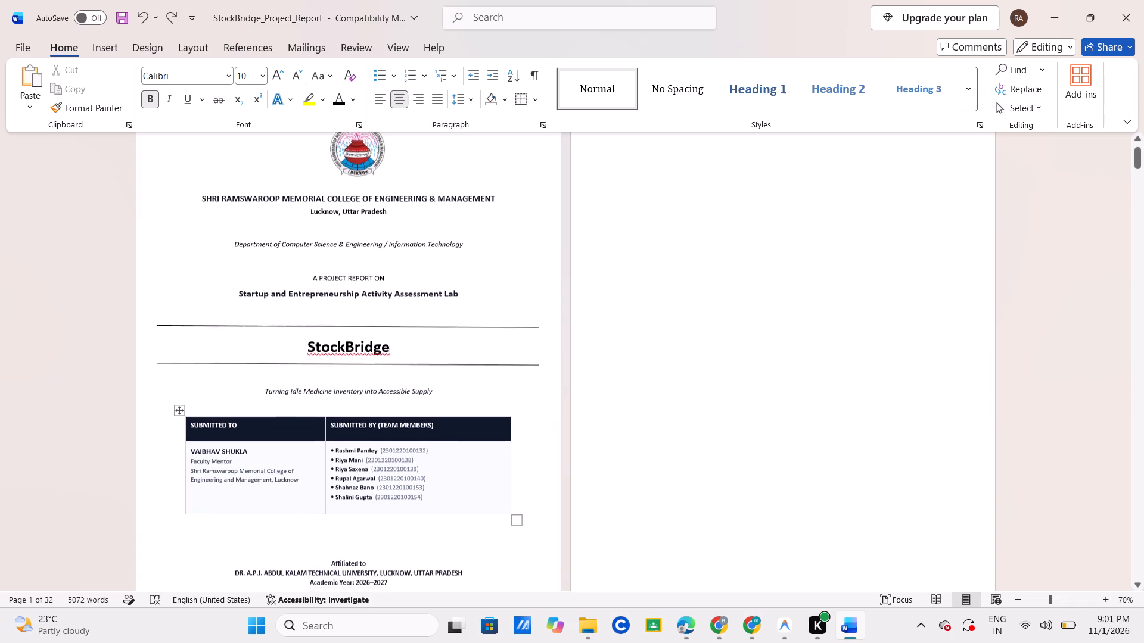
pyautogui.scroll(-1, 483, 431)
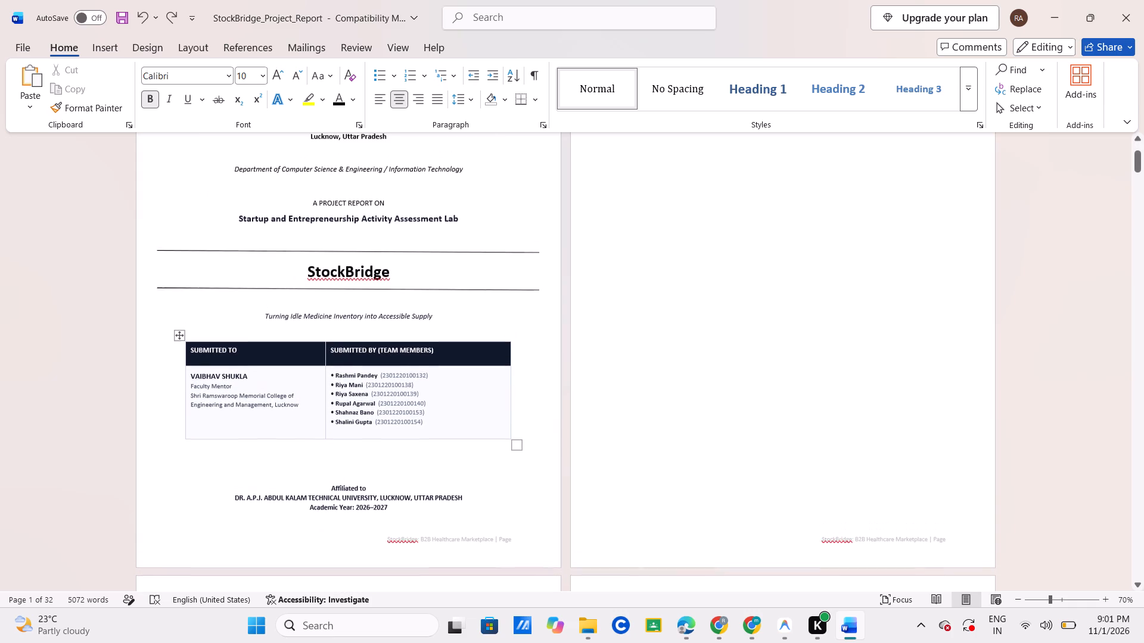
pyautogui.scroll(-1, 483, 431)
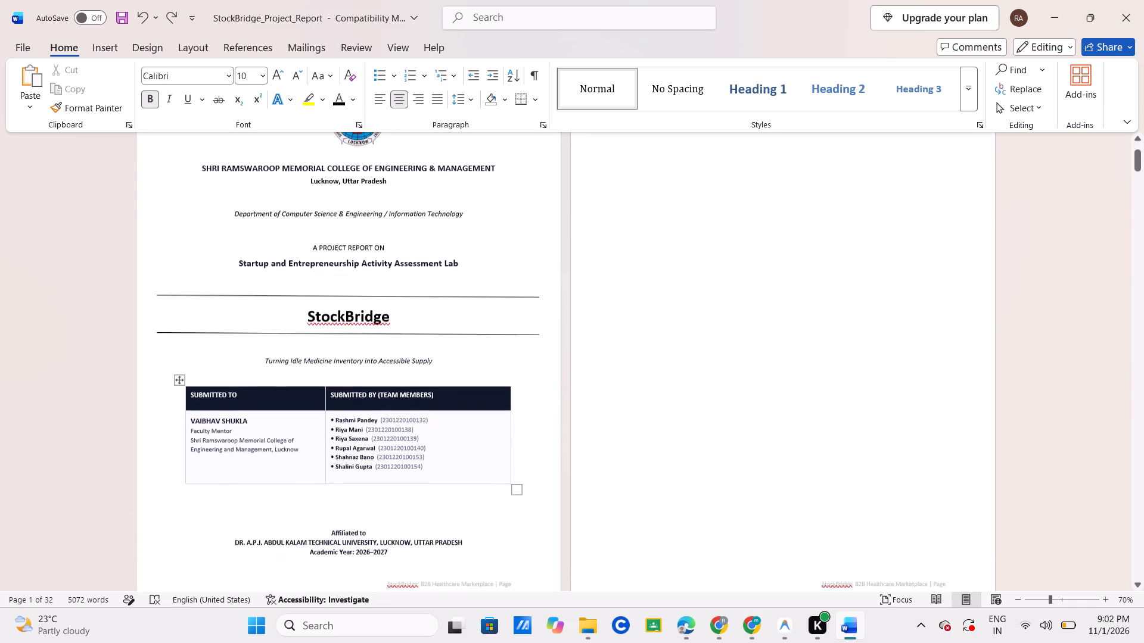
pyautogui.scroll(-1, 483, 431)
pyautogui.click(770, 380)
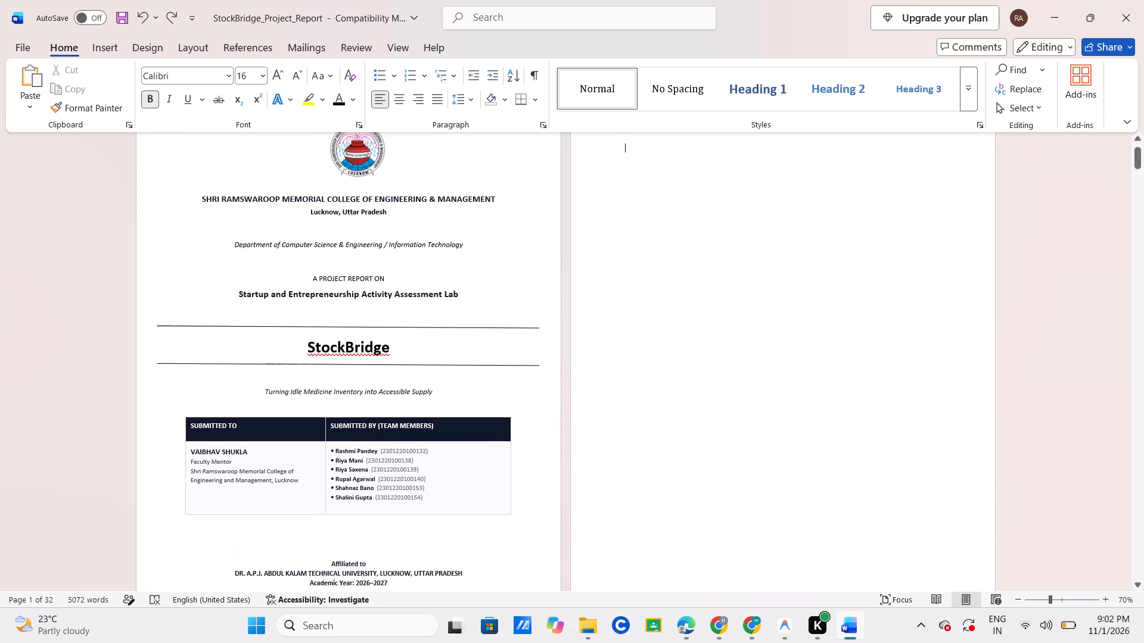
pyautogui.press('BackSpace')
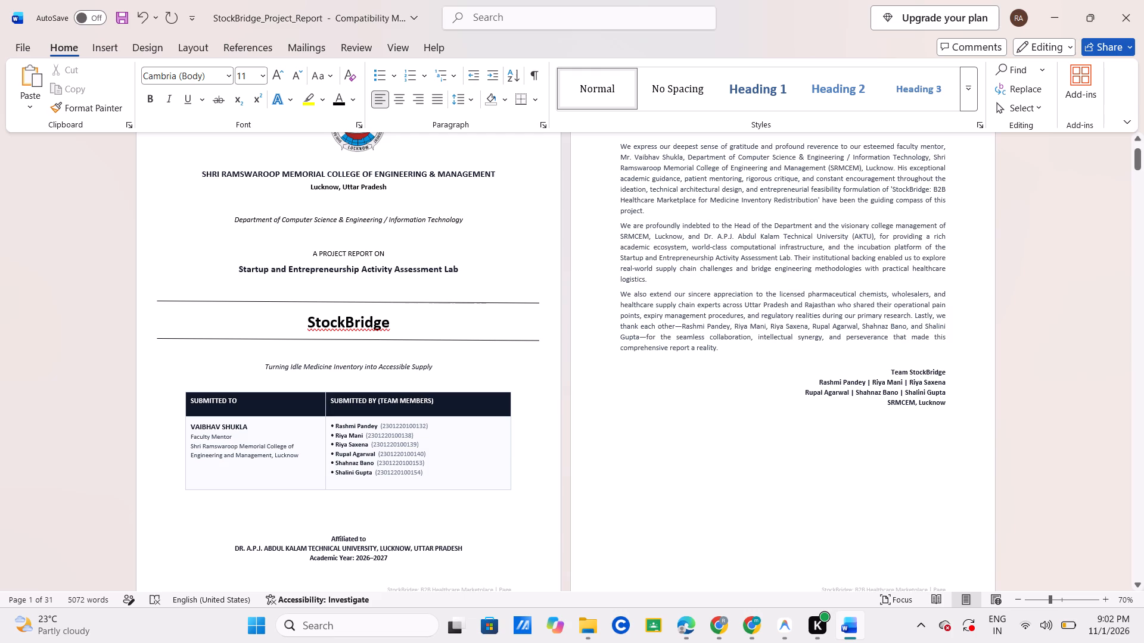
# Remove "/ Information Technology" from the italic department line on the cover page, leaving "Department of Computer Science & Engineering".
pyautogui.keyDown('ctrl'); pyautogui.scroll(5, 676, 352); pyautogui.keyUp('ctrl')
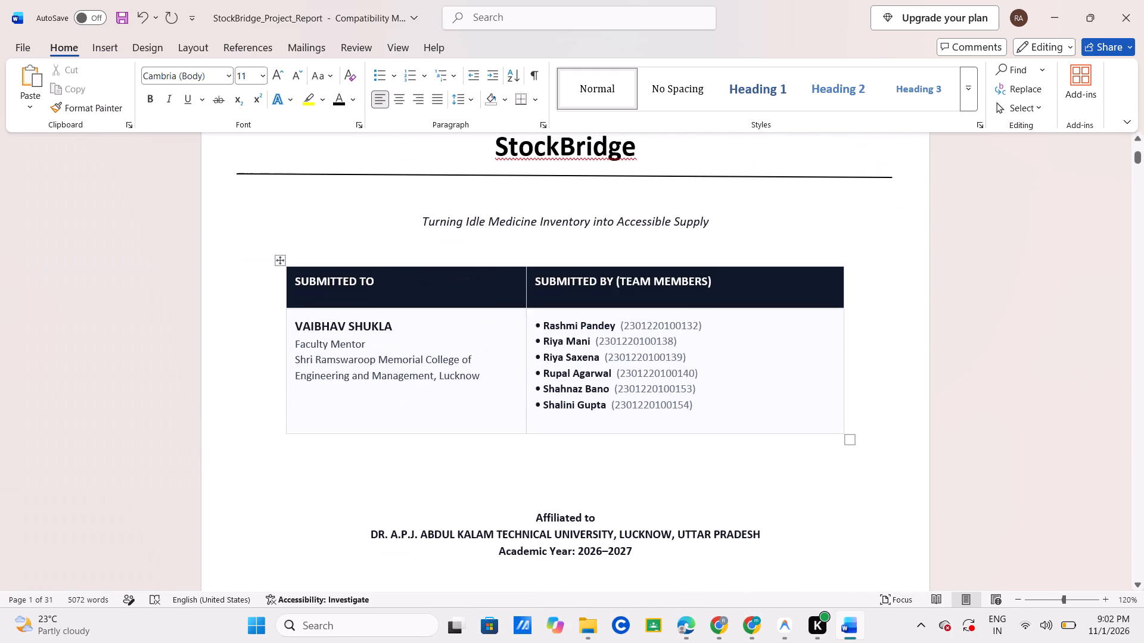
pyautogui.scroll(8, 676, 352)
pyautogui.scroll(-3, 676, 352)
pyautogui.scroll(7, 676, 352)
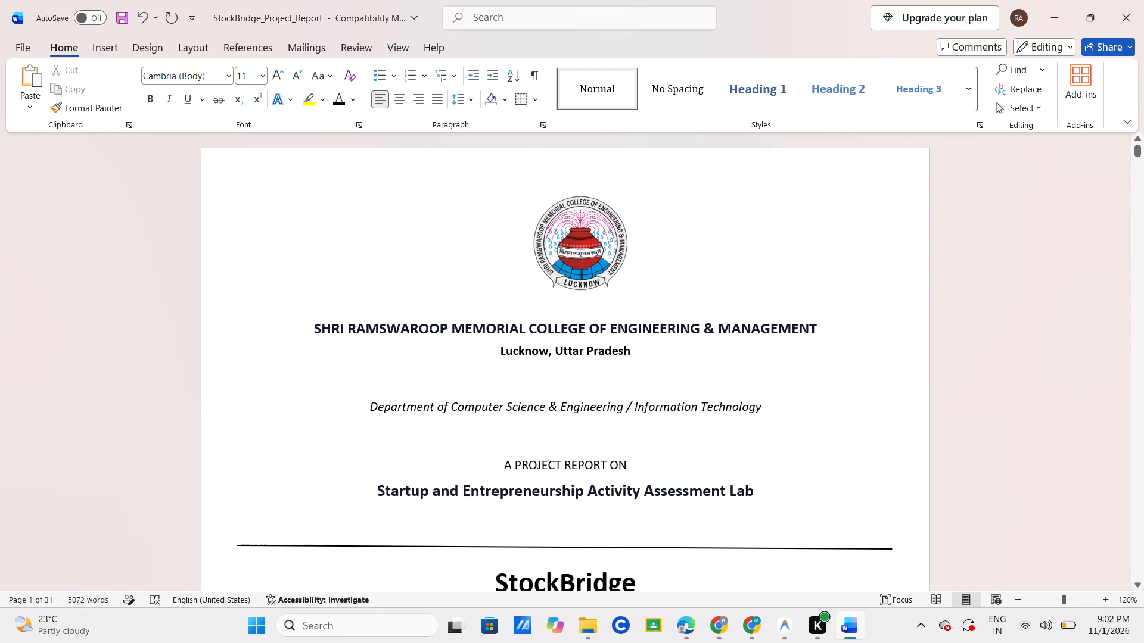
pyautogui.scroll(-2, 676, 352)
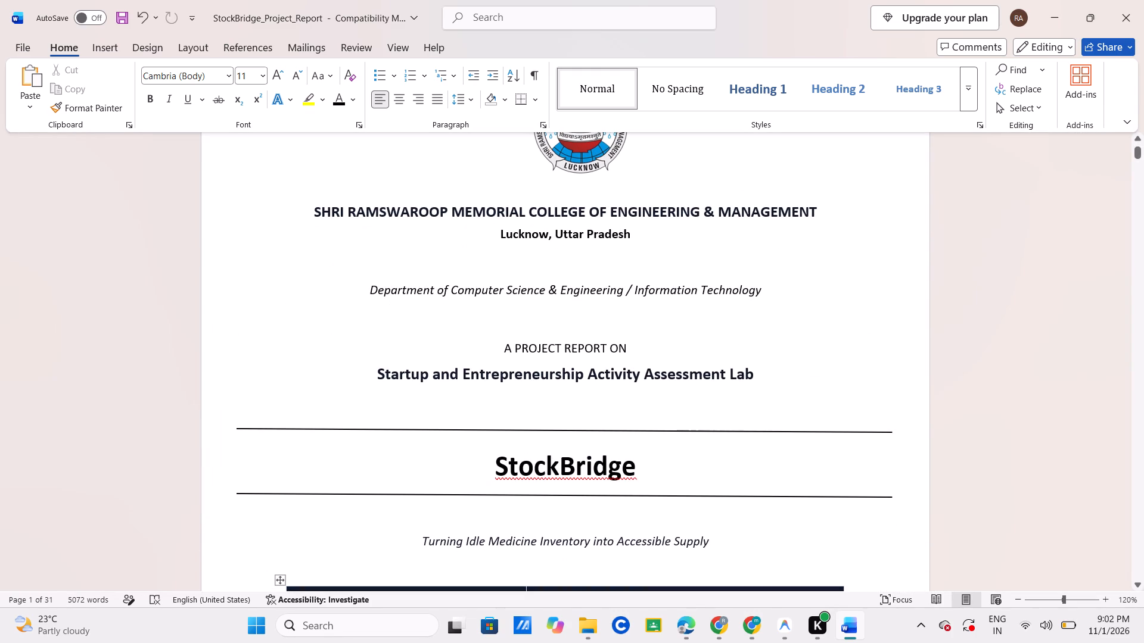
pyautogui.moveTo(770, 292); pyautogui.dragTo(637, 291)
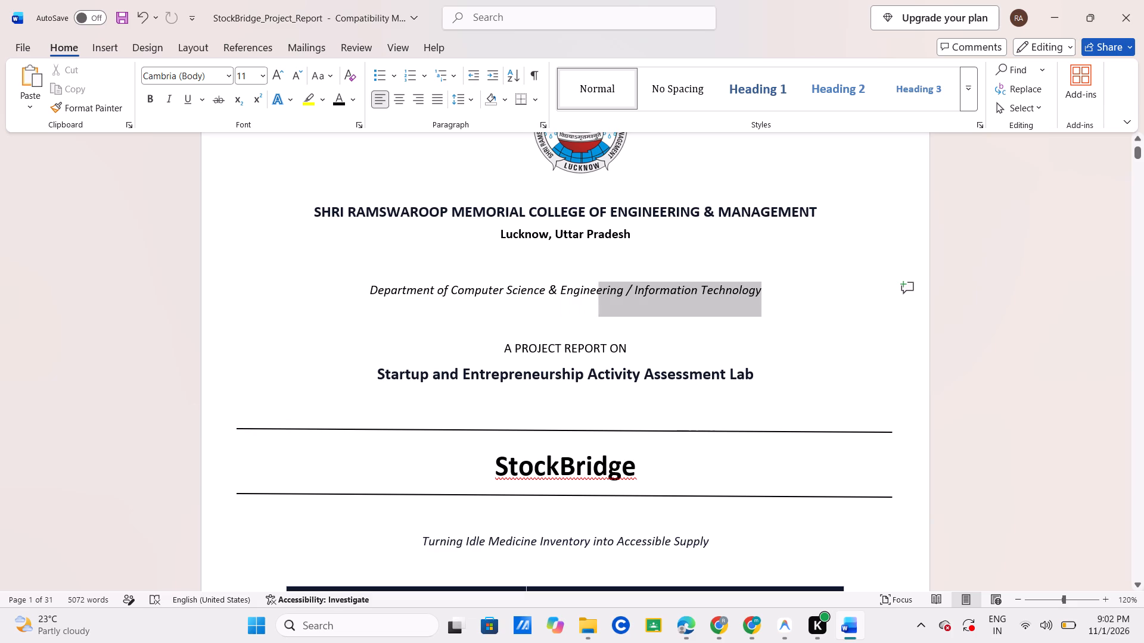
pyautogui.moveTo(637, 291); pyautogui.dragTo(630, 286)
pyautogui.press('BackSpace')
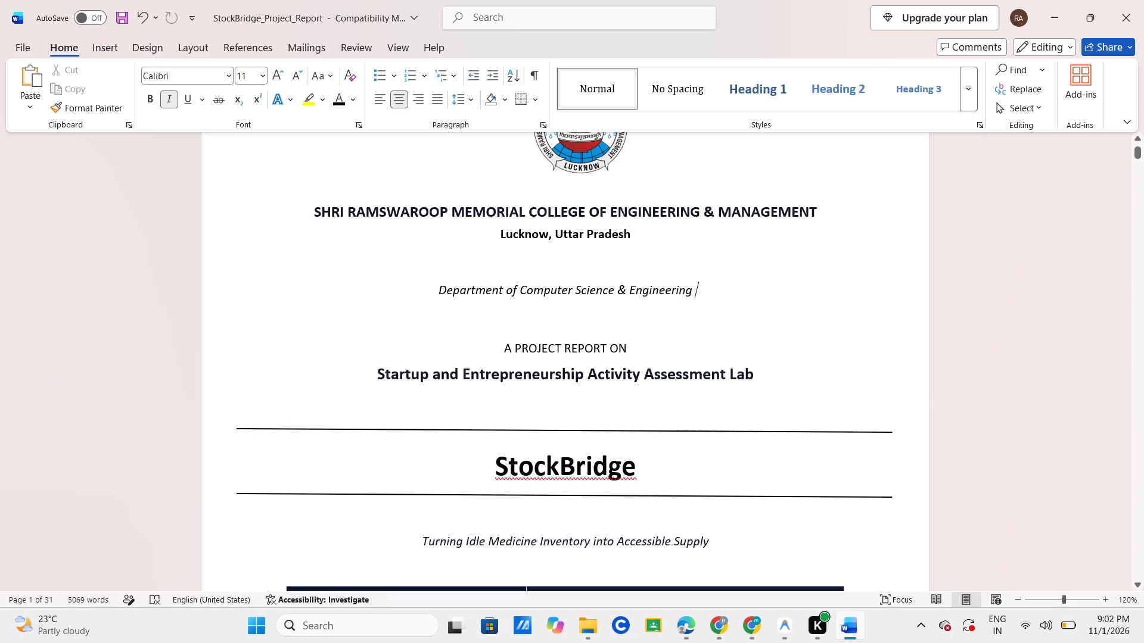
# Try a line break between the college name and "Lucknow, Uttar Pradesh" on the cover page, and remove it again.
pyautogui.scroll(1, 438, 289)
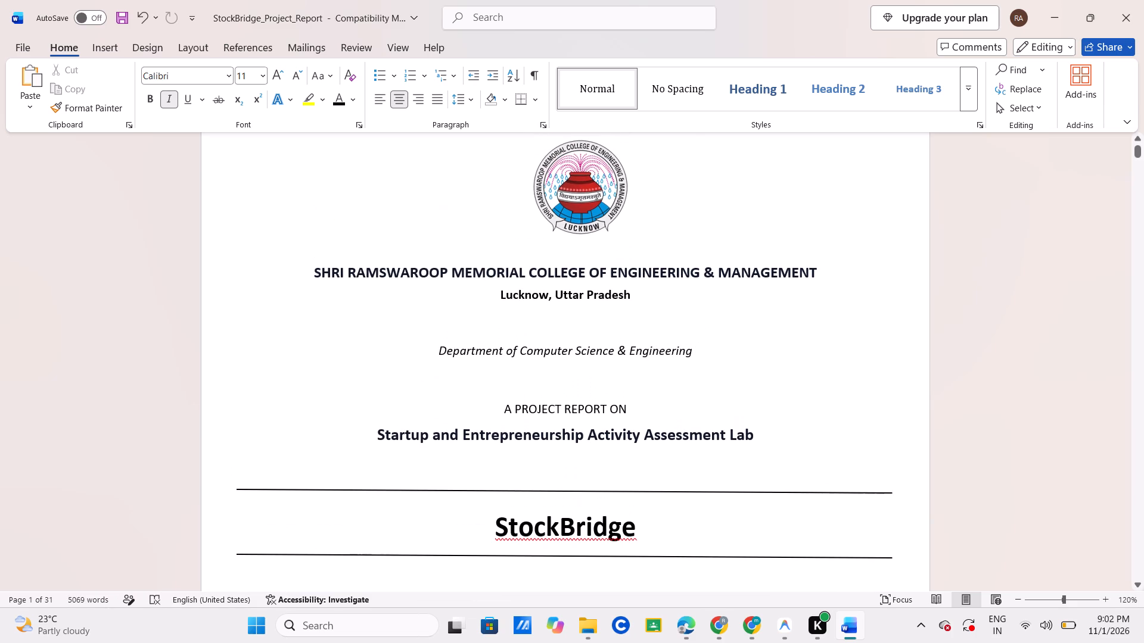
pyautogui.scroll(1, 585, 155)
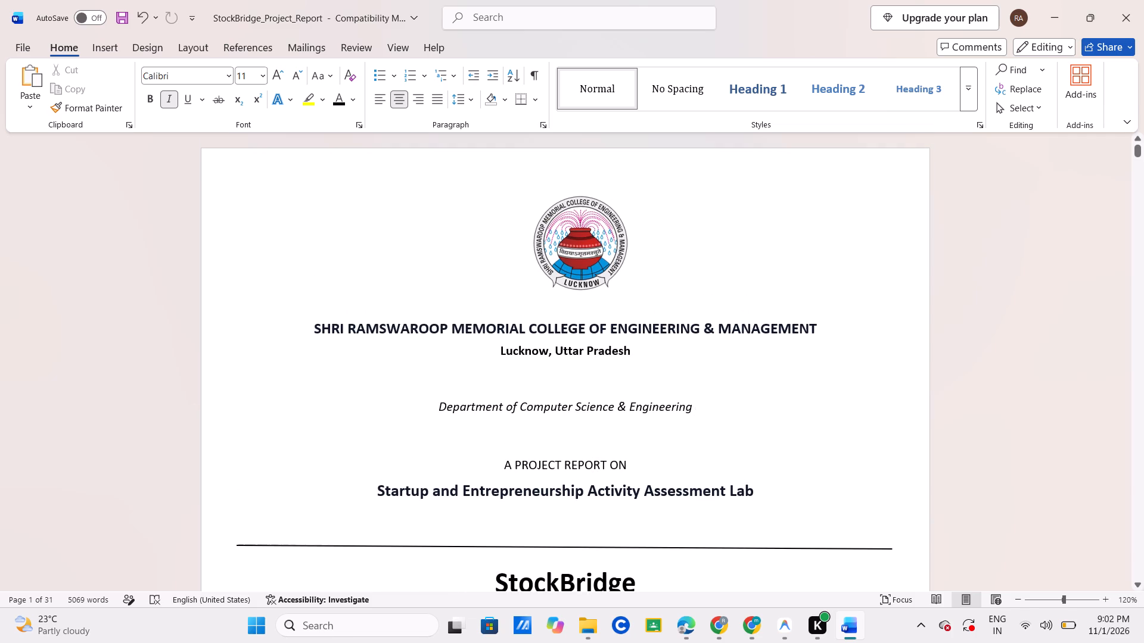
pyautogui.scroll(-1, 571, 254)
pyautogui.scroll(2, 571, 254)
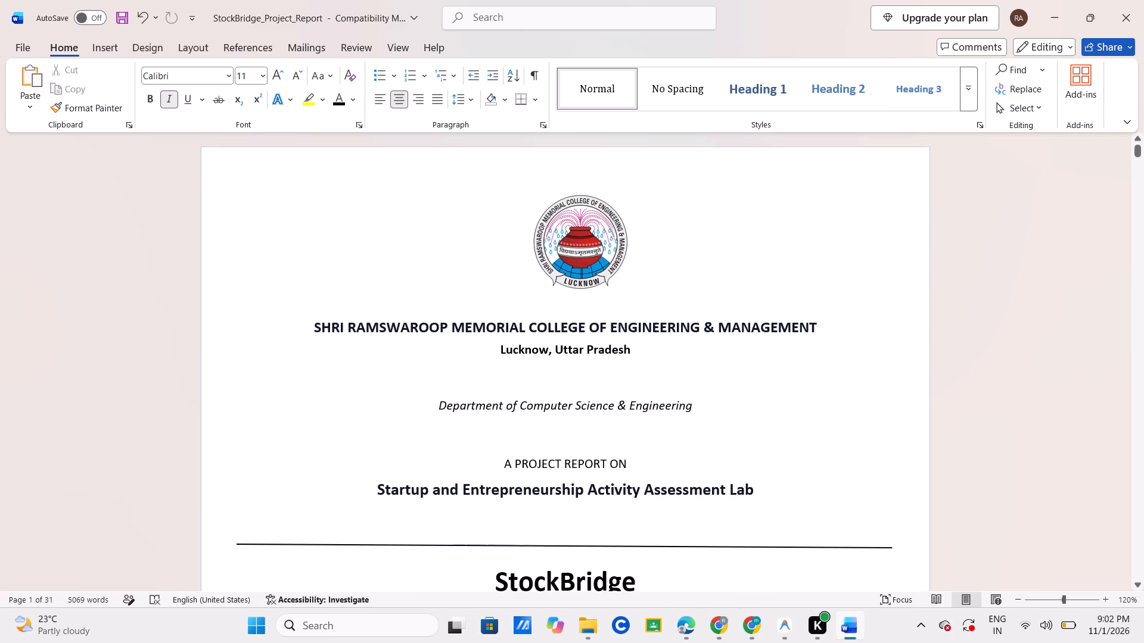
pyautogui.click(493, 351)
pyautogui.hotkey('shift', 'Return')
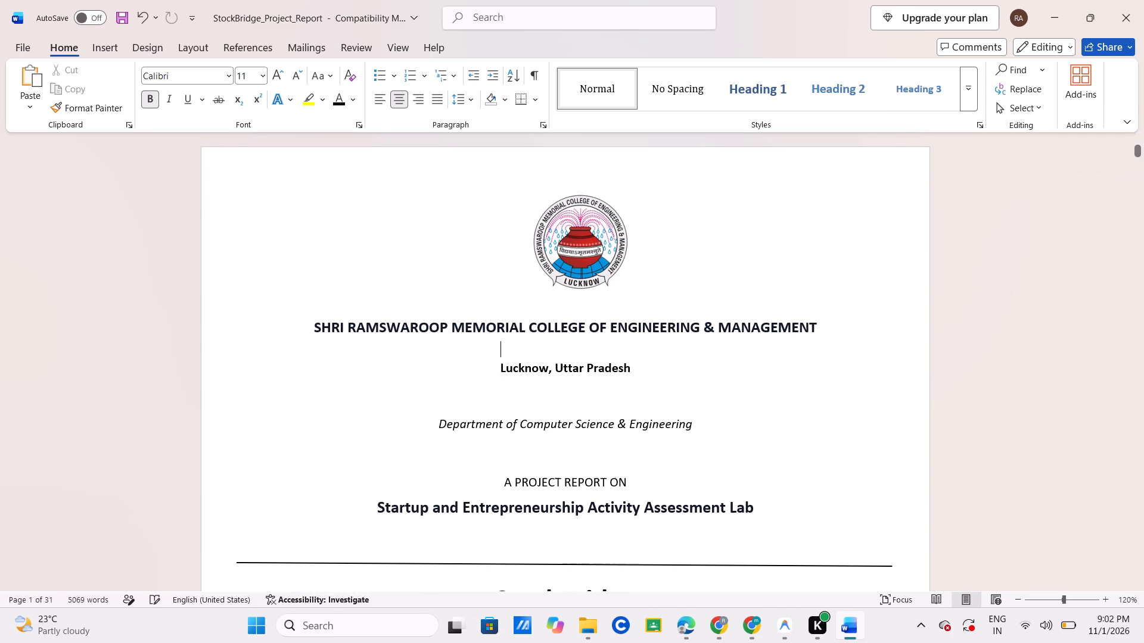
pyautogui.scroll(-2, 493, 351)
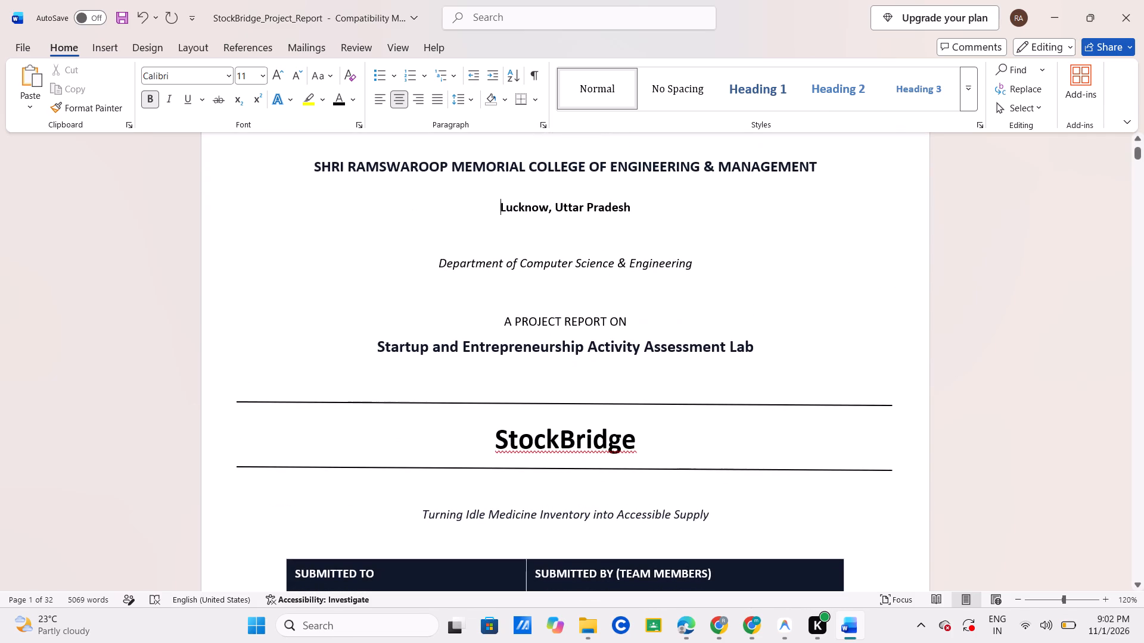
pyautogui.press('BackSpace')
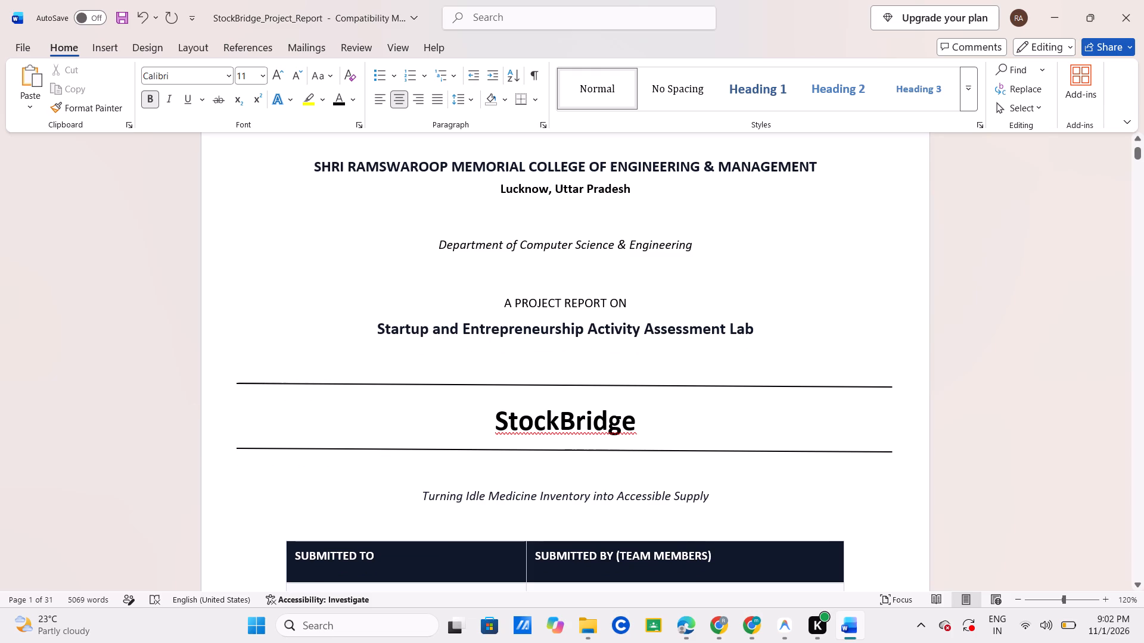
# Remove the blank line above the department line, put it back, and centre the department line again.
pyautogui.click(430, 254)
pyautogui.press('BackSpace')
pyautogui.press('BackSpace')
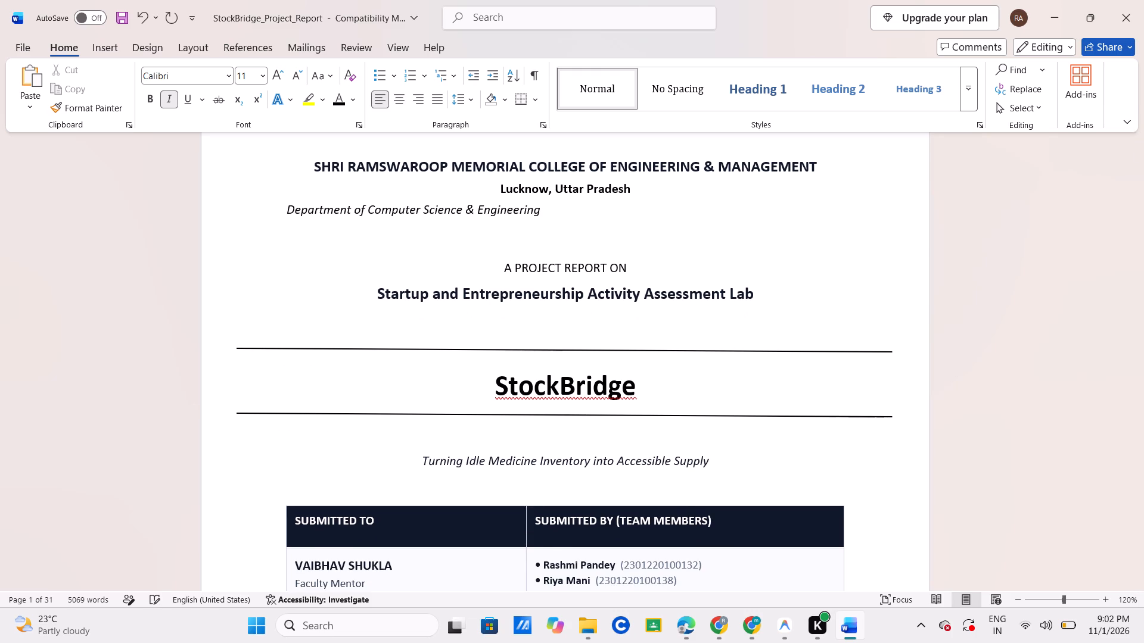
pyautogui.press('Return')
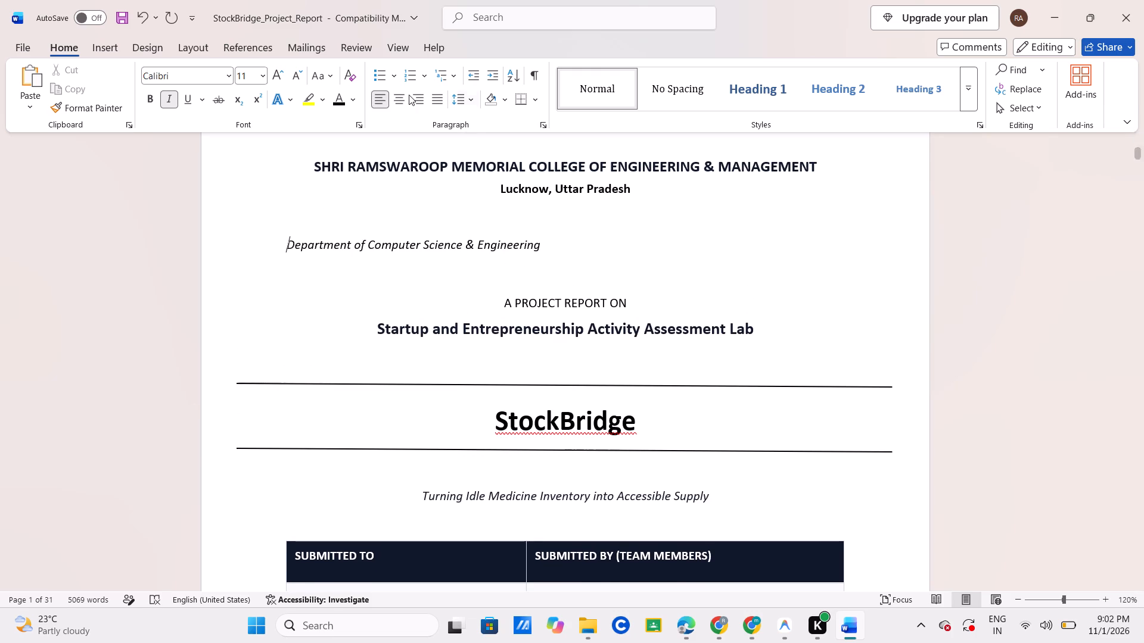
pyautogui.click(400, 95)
# Change the font colour of the "2. ACKNOWLEDGEMENT" heading to black.
pyautogui.scroll(-1, 399, 295)
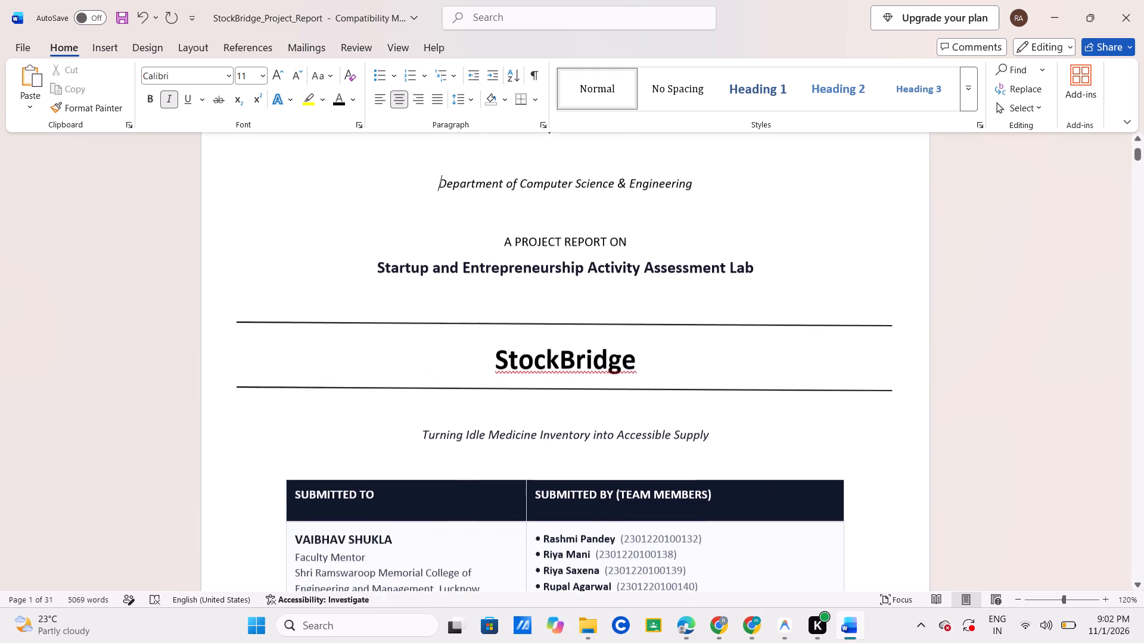
pyautogui.scroll(-2, 399, 295)
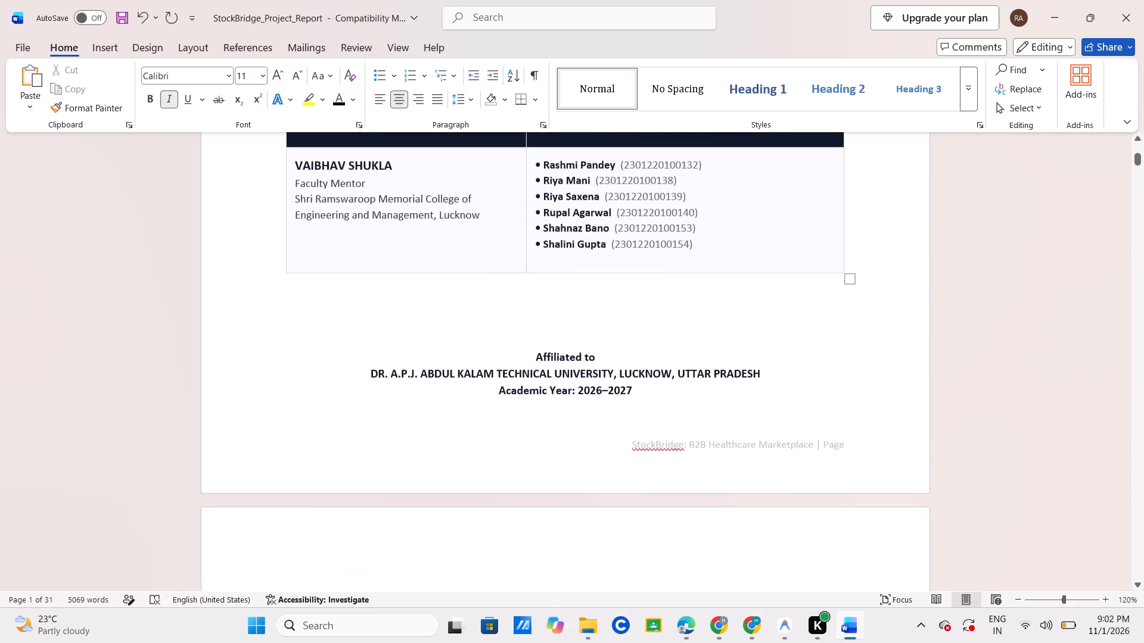
pyautogui.scroll(-4, 399, 295)
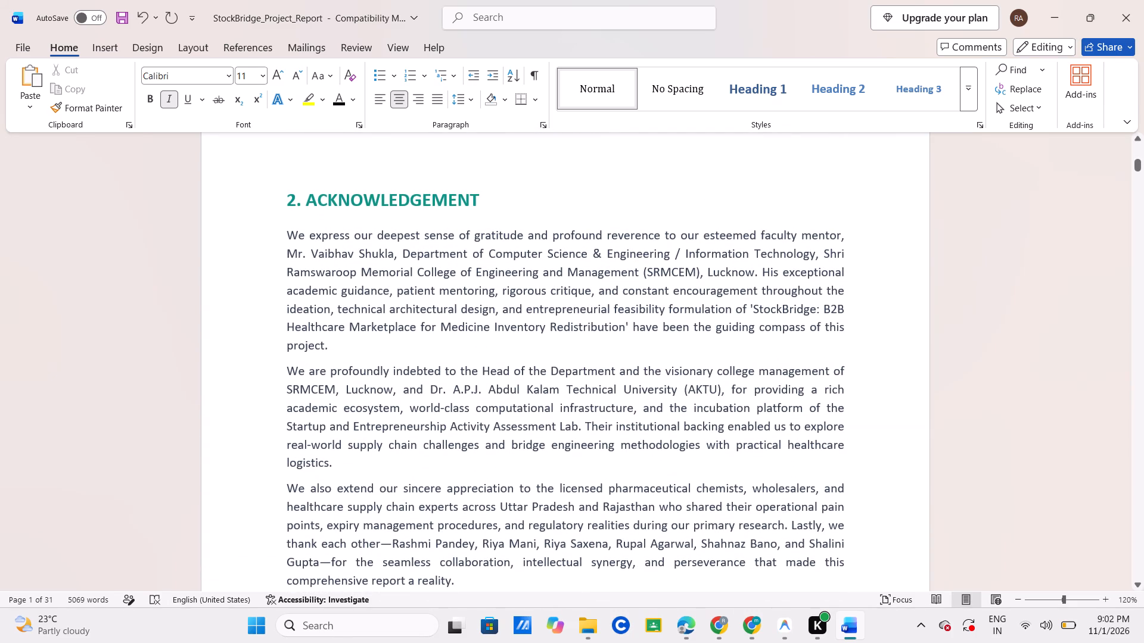
pyautogui.moveTo(490, 202); pyautogui.dragTo(256, 195)
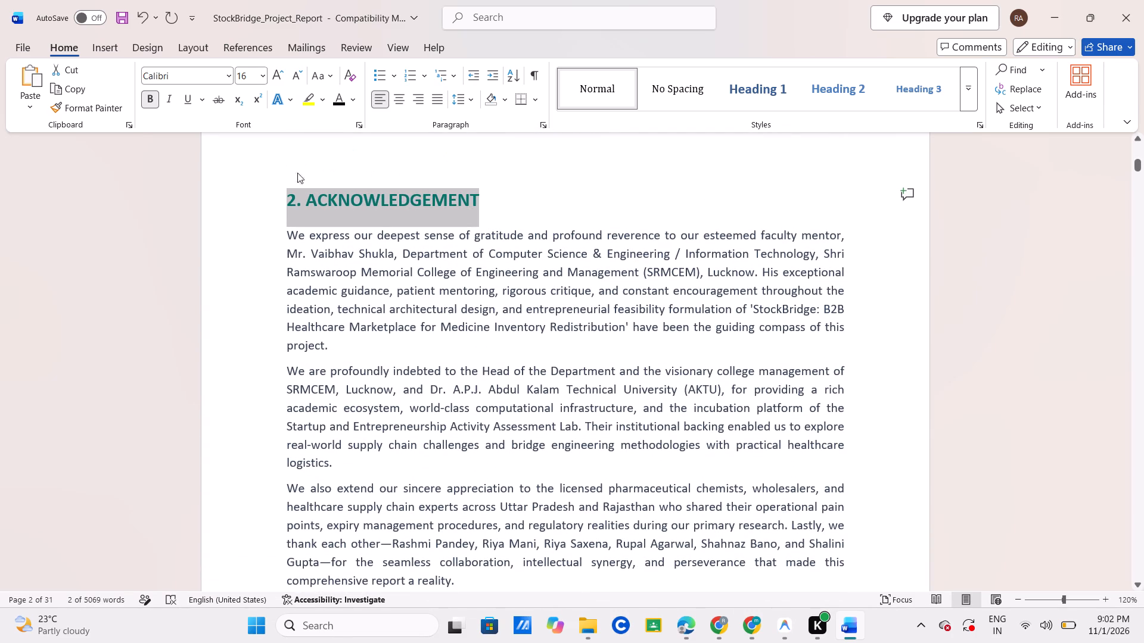
pyautogui.click(338, 101)
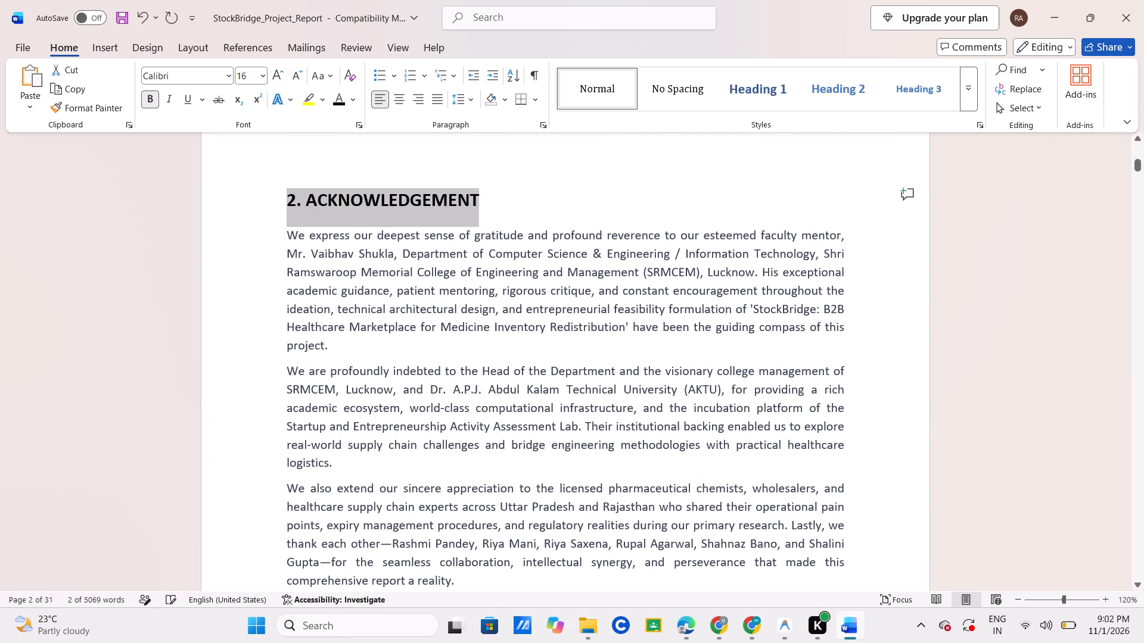
pyautogui.click(207, 295)
pyautogui.click(210, 381)
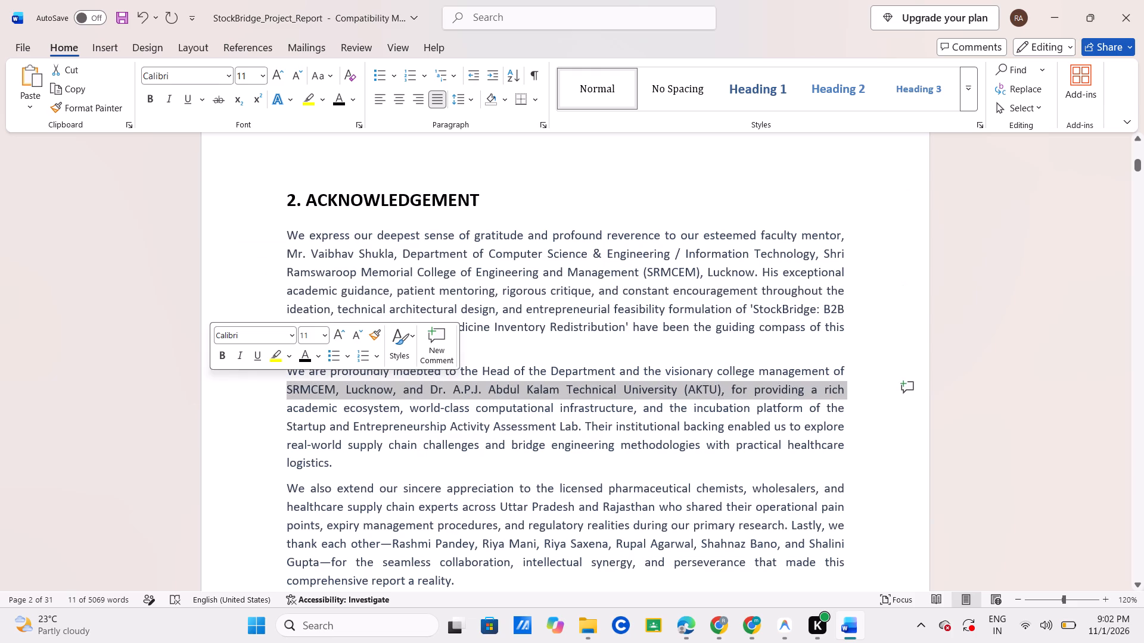
pyautogui.click(475, 221)
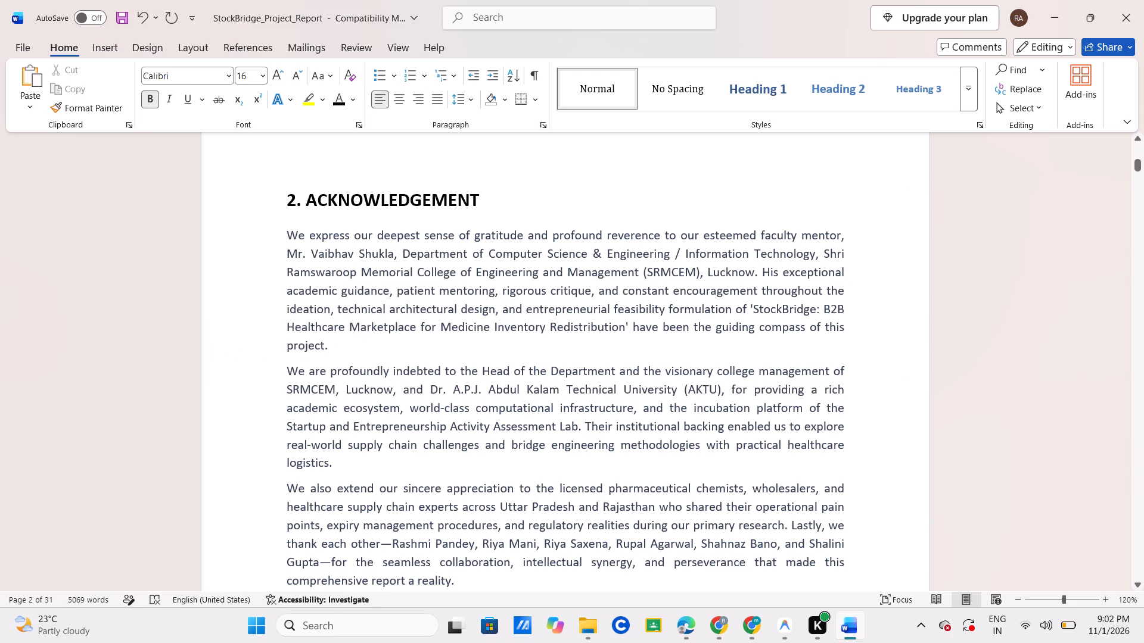
# Add the title "Mr." before the faculty mentor's name in the cover page's "Submitted To" cell.
pyautogui.scroll(1, 475, 221)
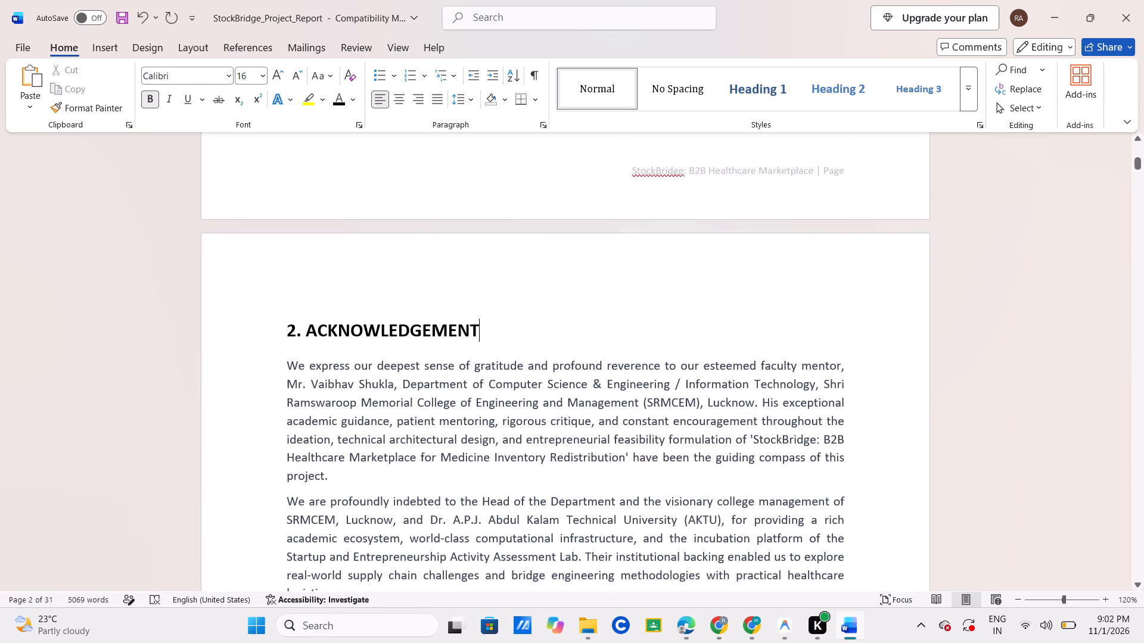
pyautogui.scroll(1, 475, 221)
pyautogui.click(295, 185)
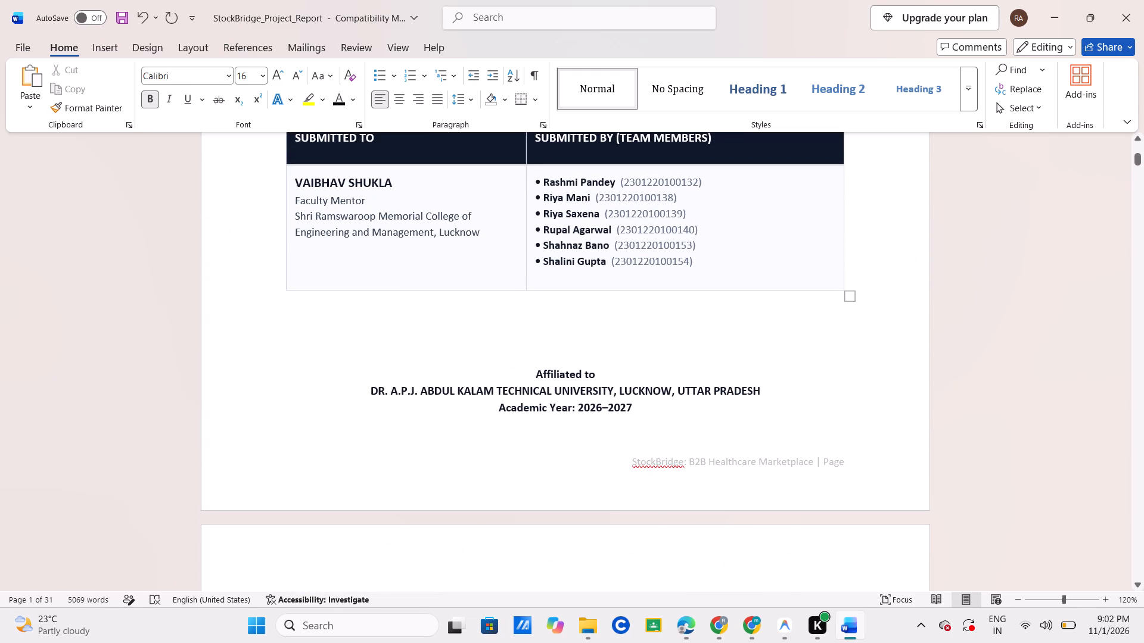
pyautogui.write('r')
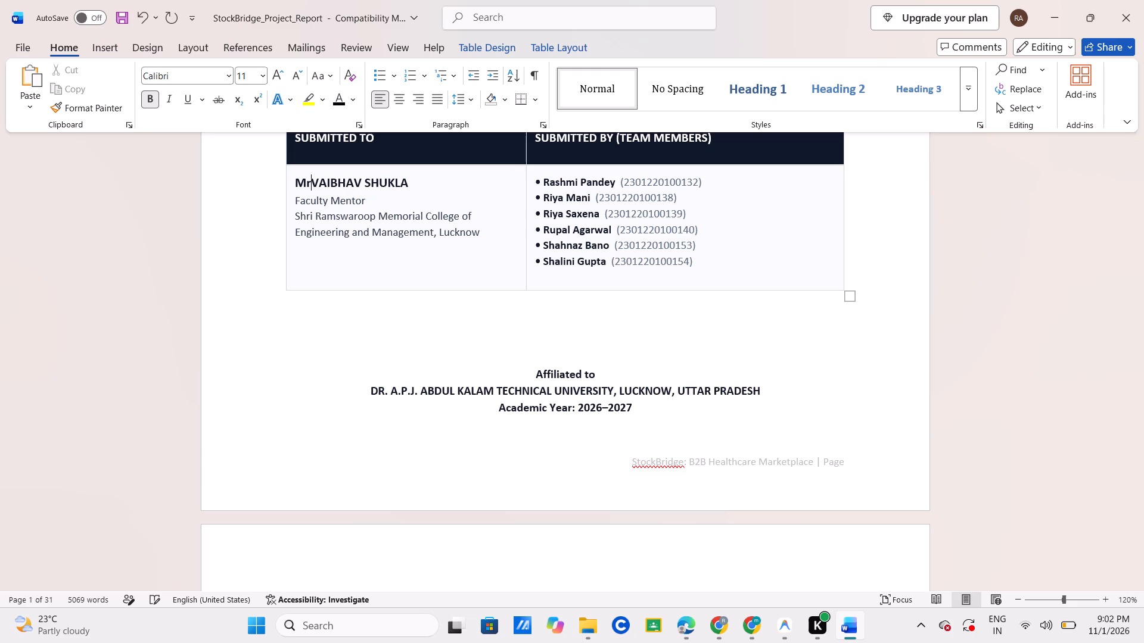
pyautogui.press('space')
pyautogui.press('BackSpace')
pyautogui.write('.')
pyautogui.press('space')
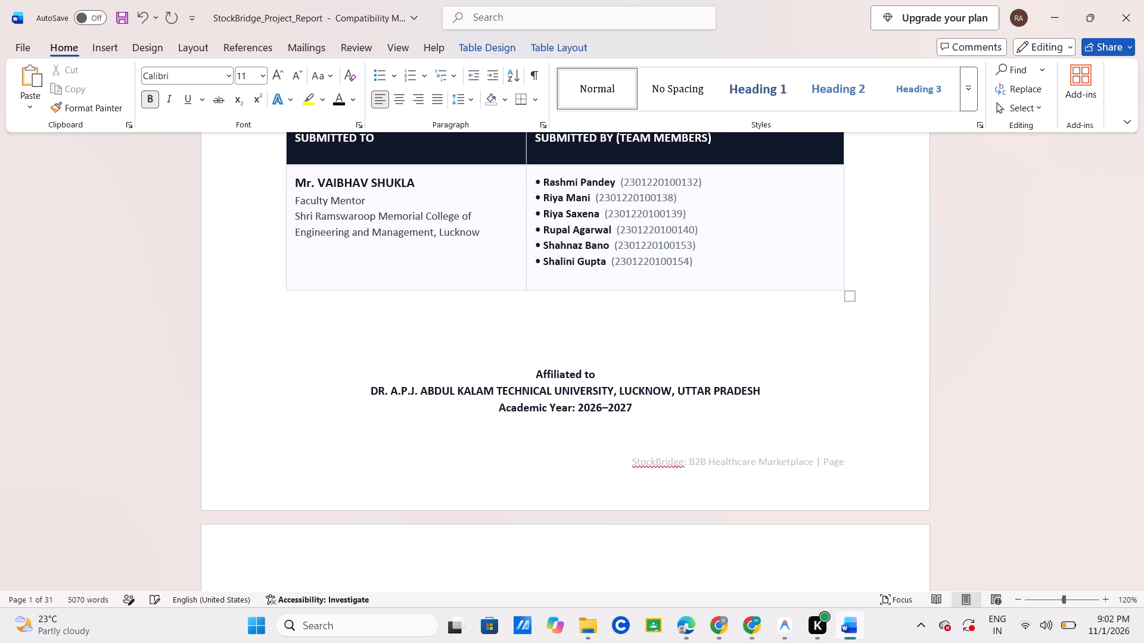
# Review the layout of the pages from the Acknowledgement and Table of Contents through the Executive Summary for gaps and overflow.
pyautogui.scroll(-3, 321, 271)
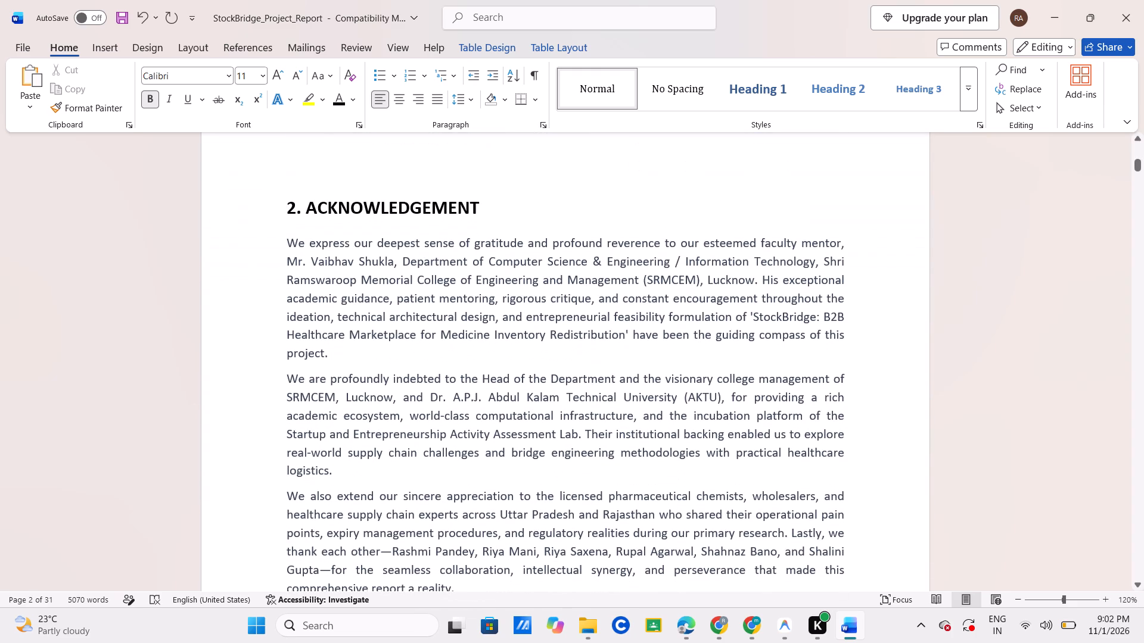
pyautogui.scroll(-1, 321, 271)
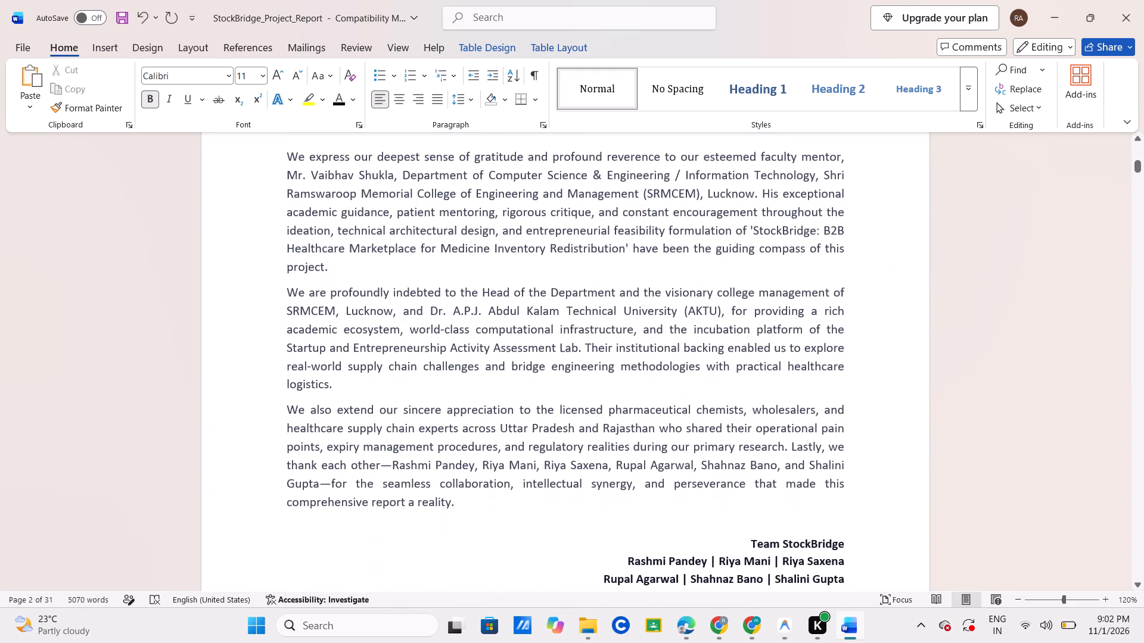
pyautogui.scroll(-1, 321, 271)
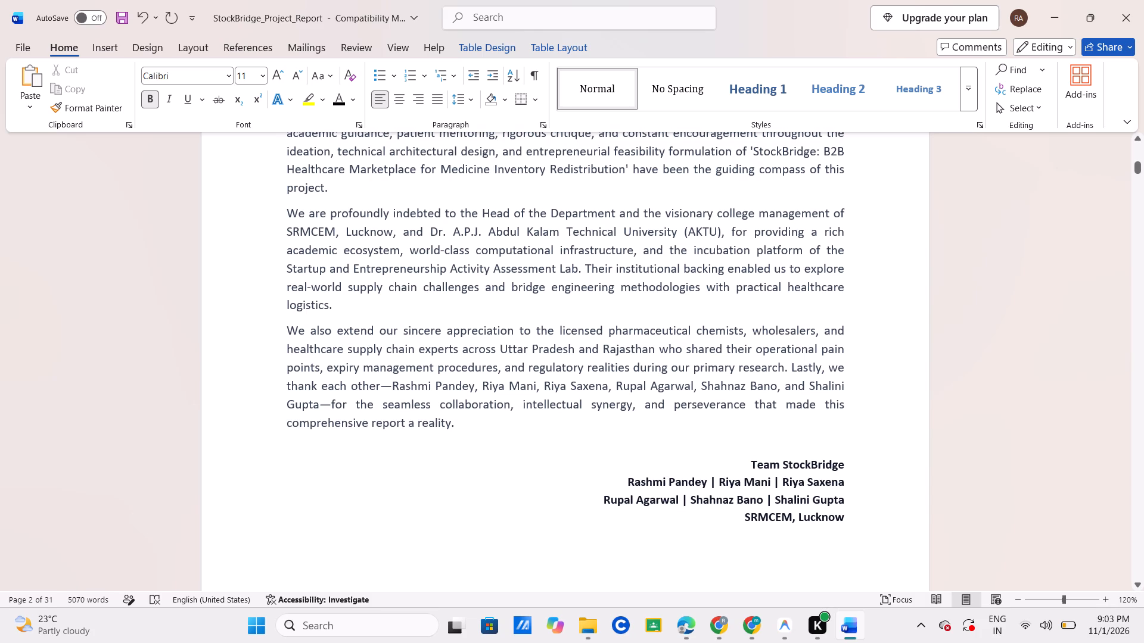
pyautogui.scroll(-1, 321, 271)
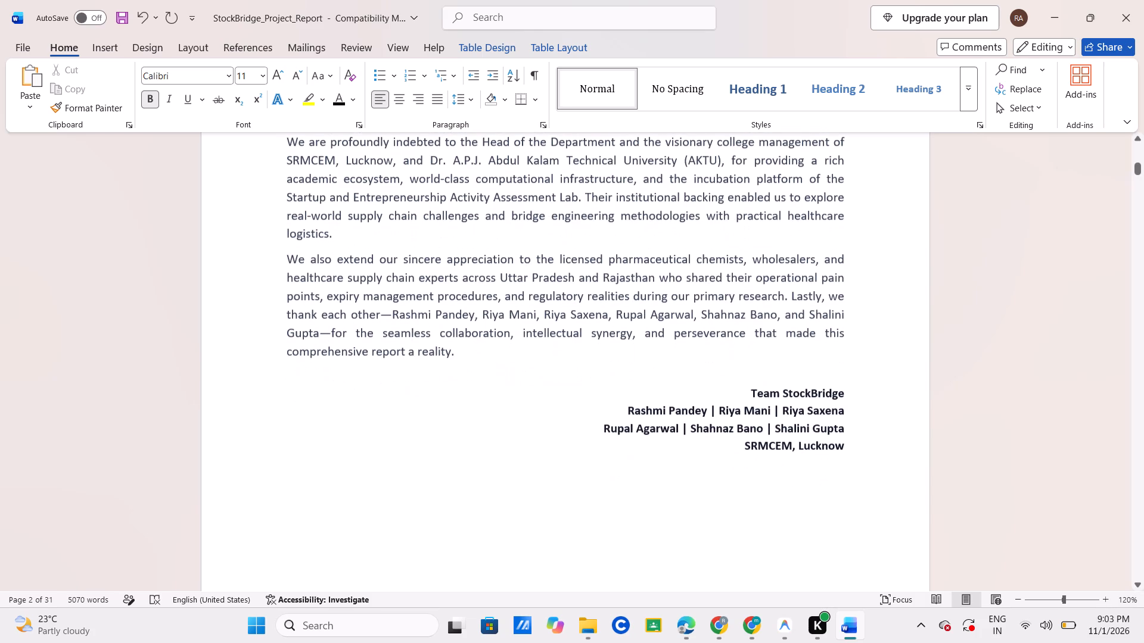
pyautogui.scroll(-1, 321, 271)
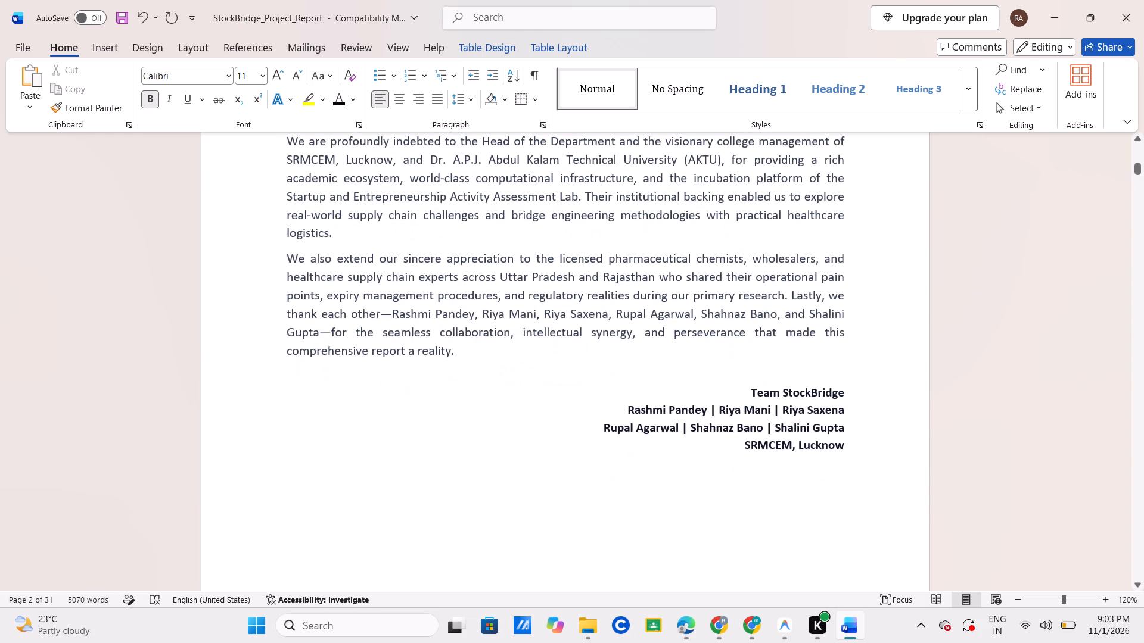
pyautogui.scroll(-4, 810, 453)
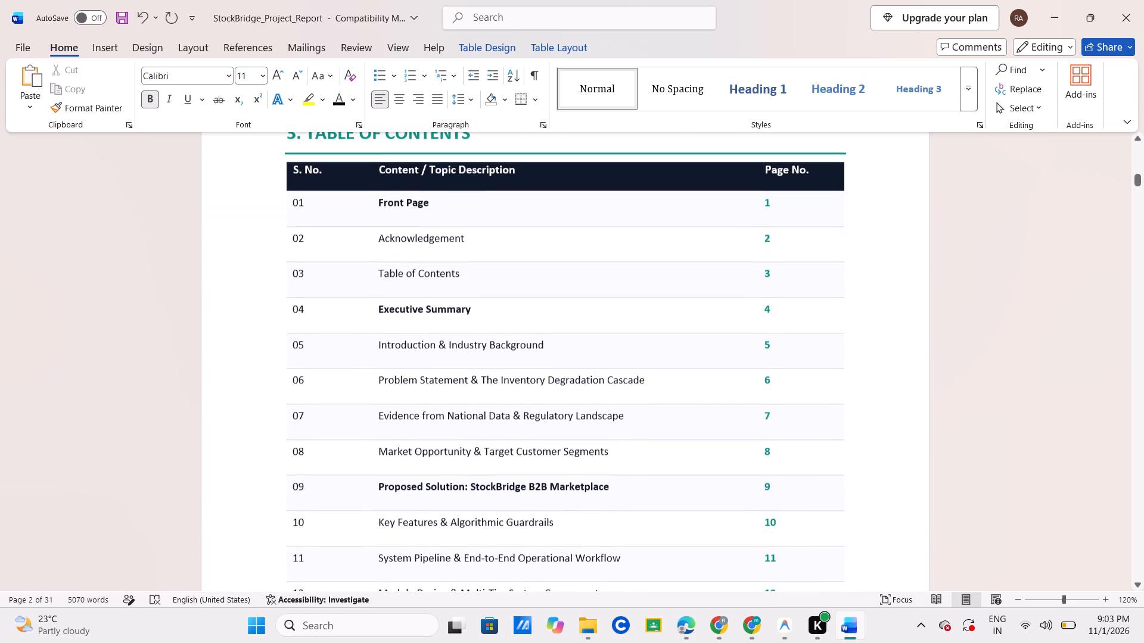
pyautogui.scroll(-1, 810, 453)
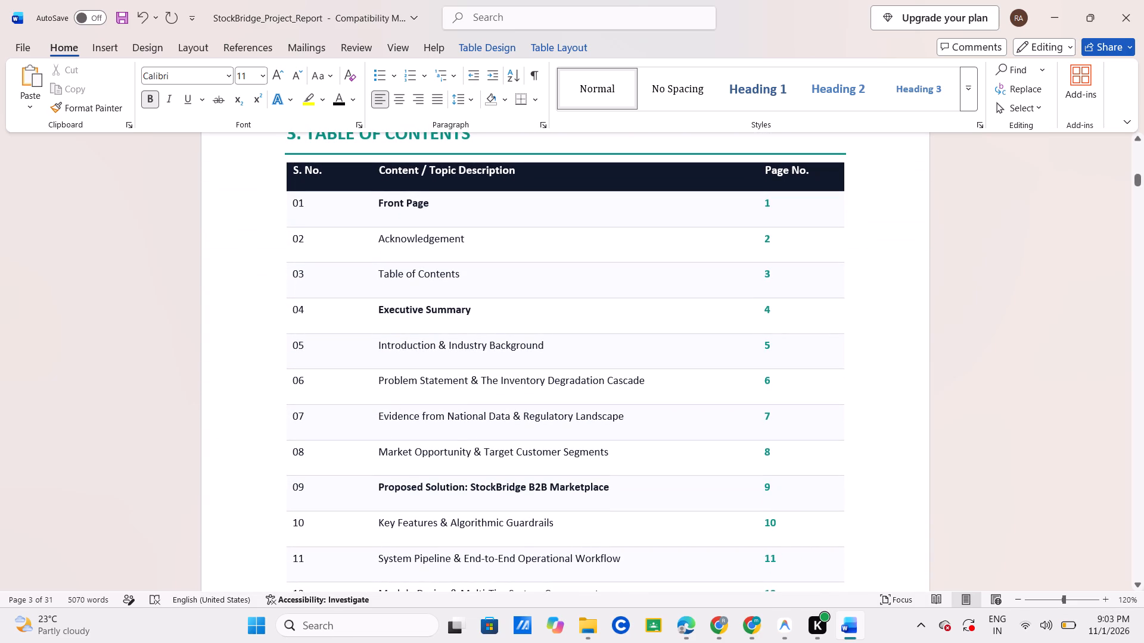
pyautogui.scroll(-1, 808, 237)
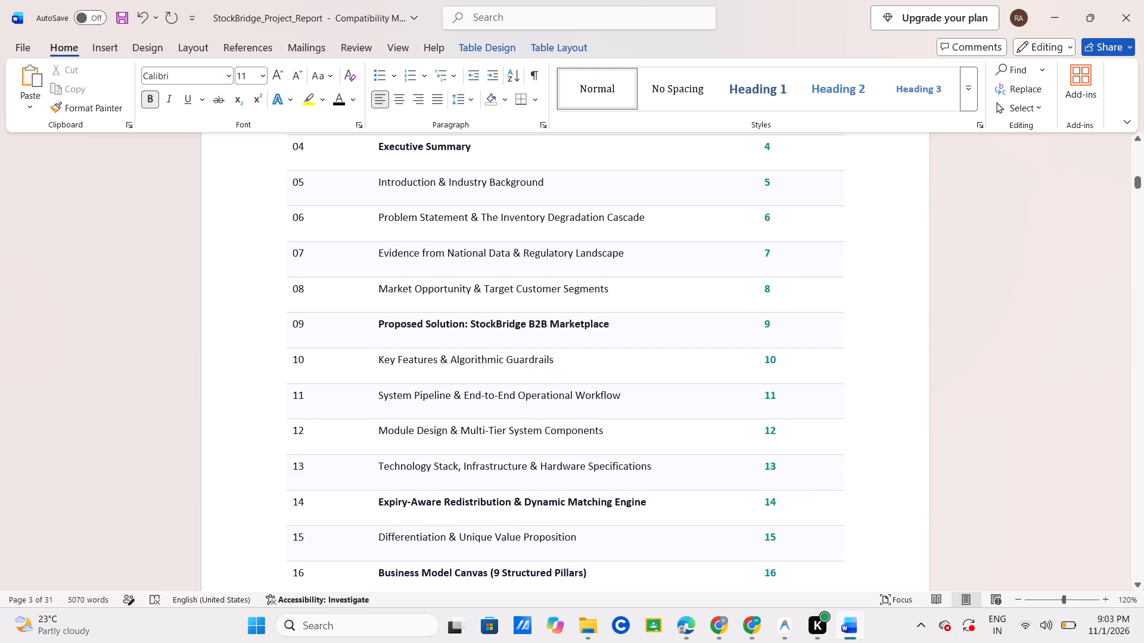
pyautogui.scroll(-4, 808, 237)
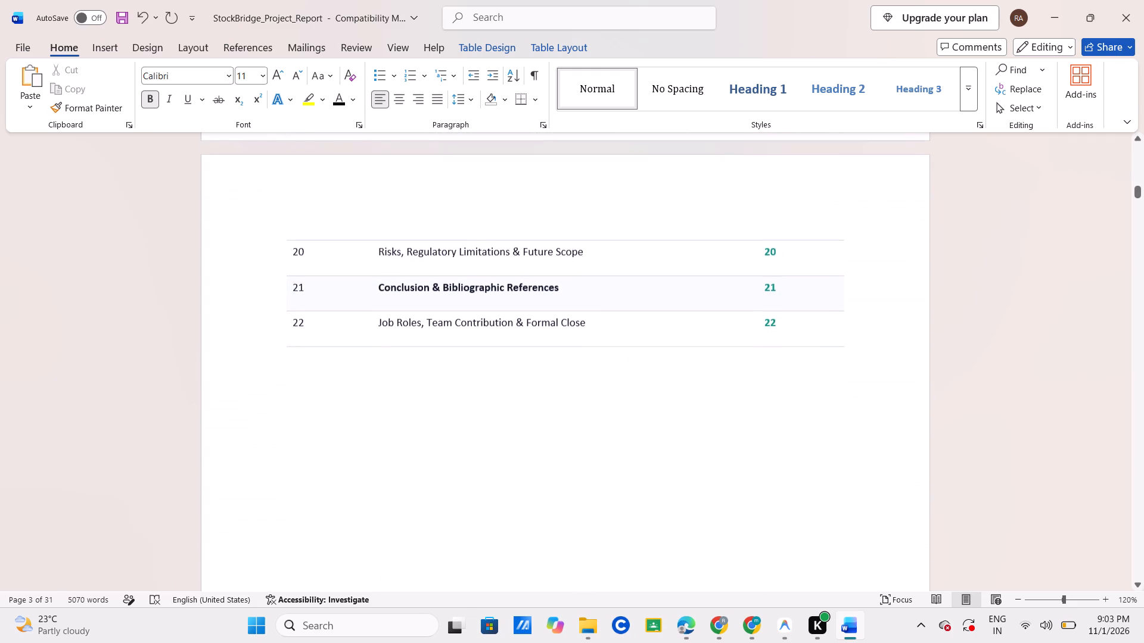
pyautogui.scroll(-1, 808, 237)
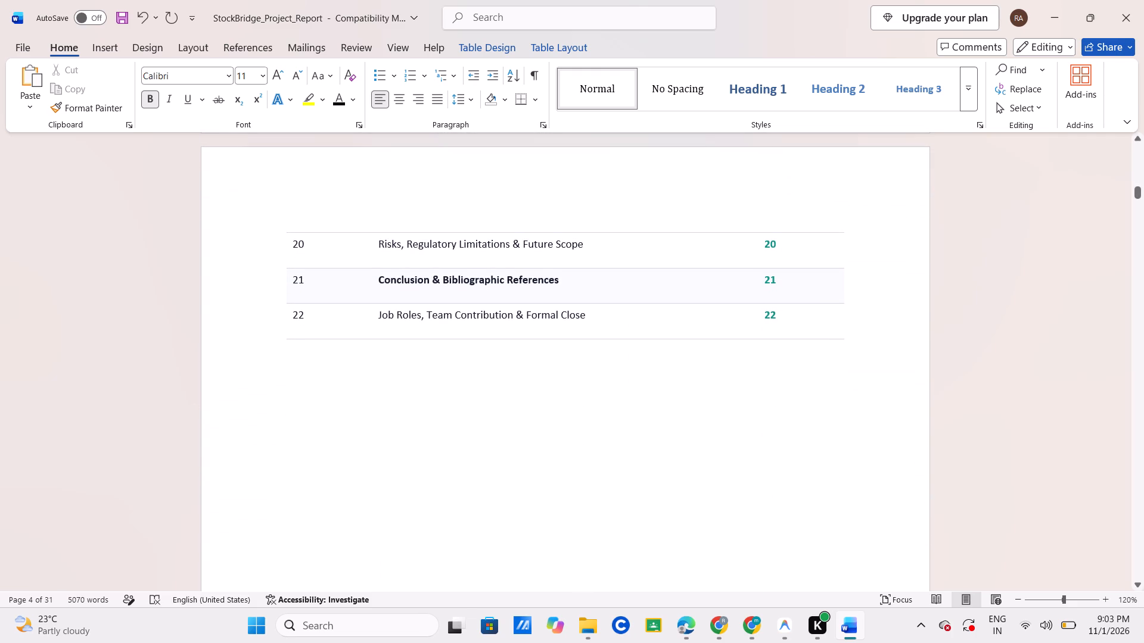
pyautogui.scroll(-5, 808, 237)
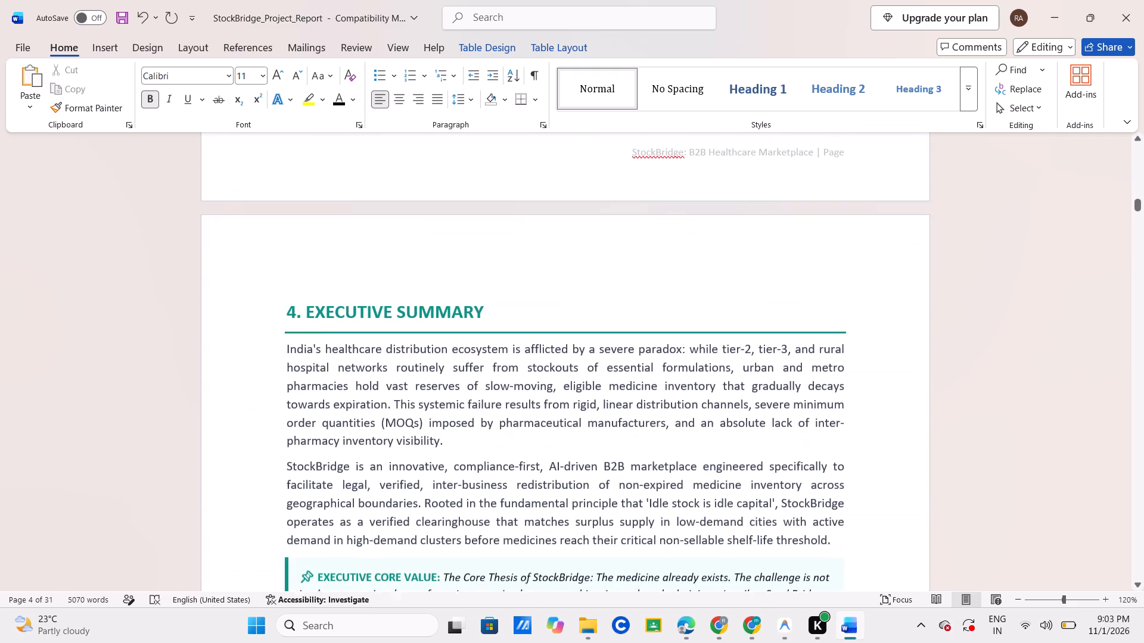
pyautogui.scroll(-2, 808, 237)
pyautogui.scroll(1, 808, 237)
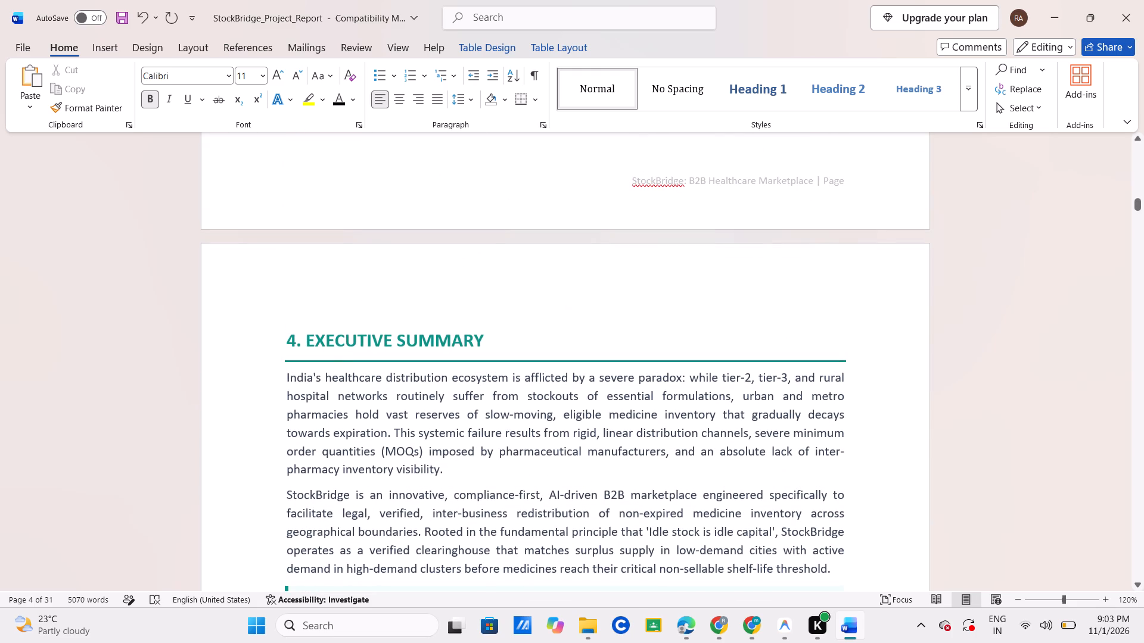
pyautogui.scroll(-3, 516, 327)
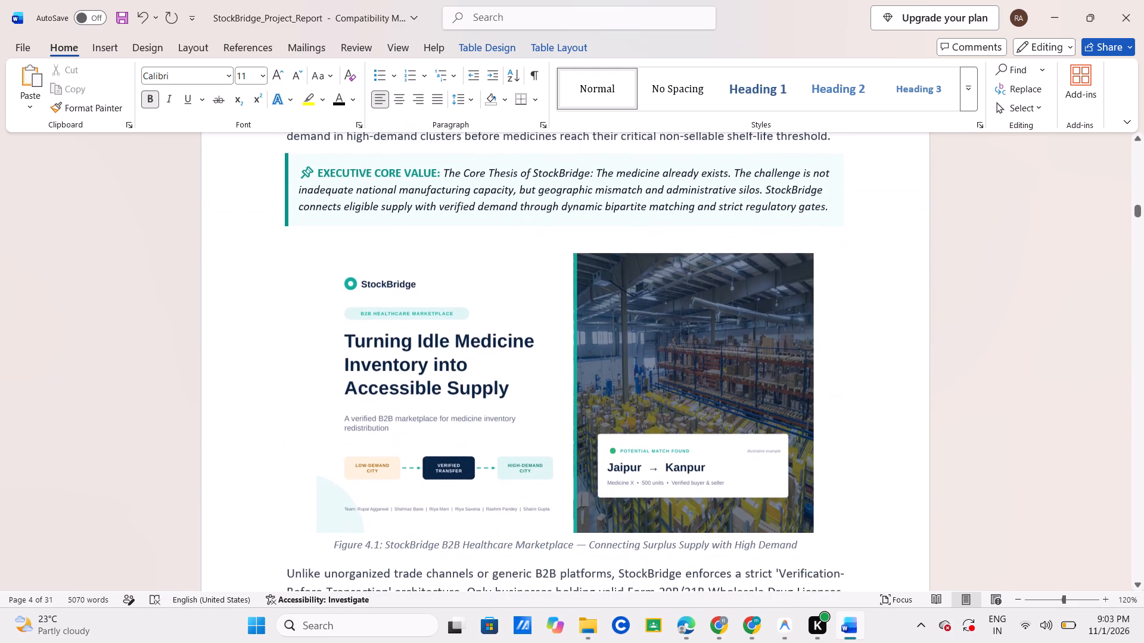
pyautogui.scroll(-1, 516, 327)
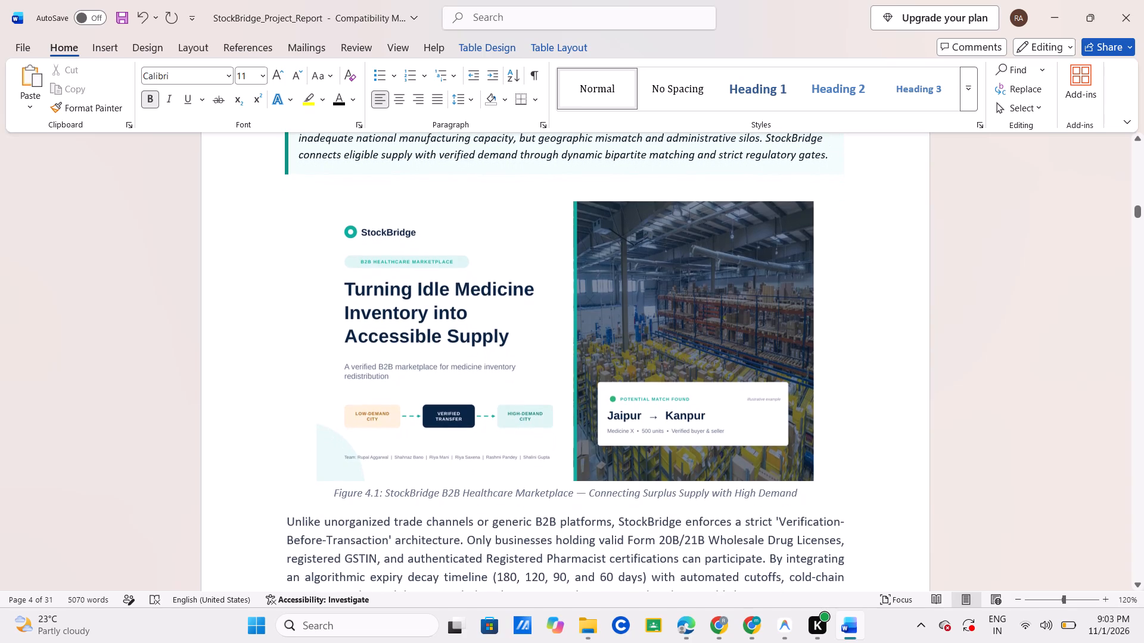
pyautogui.scroll(-1, 516, 327)
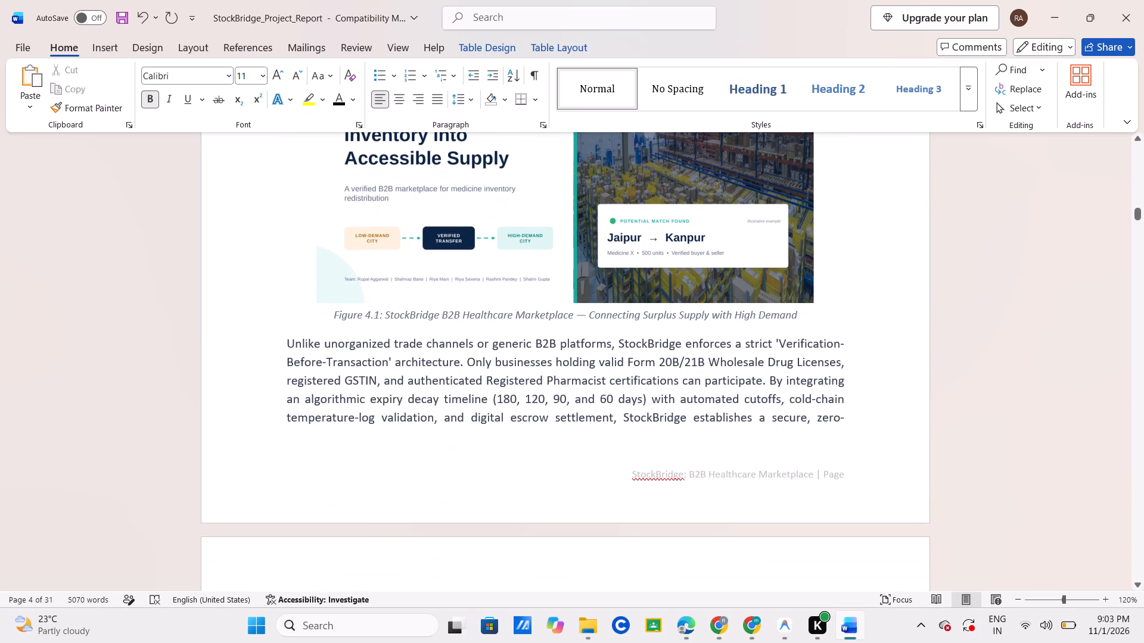
pyautogui.scroll(-3, 516, 327)
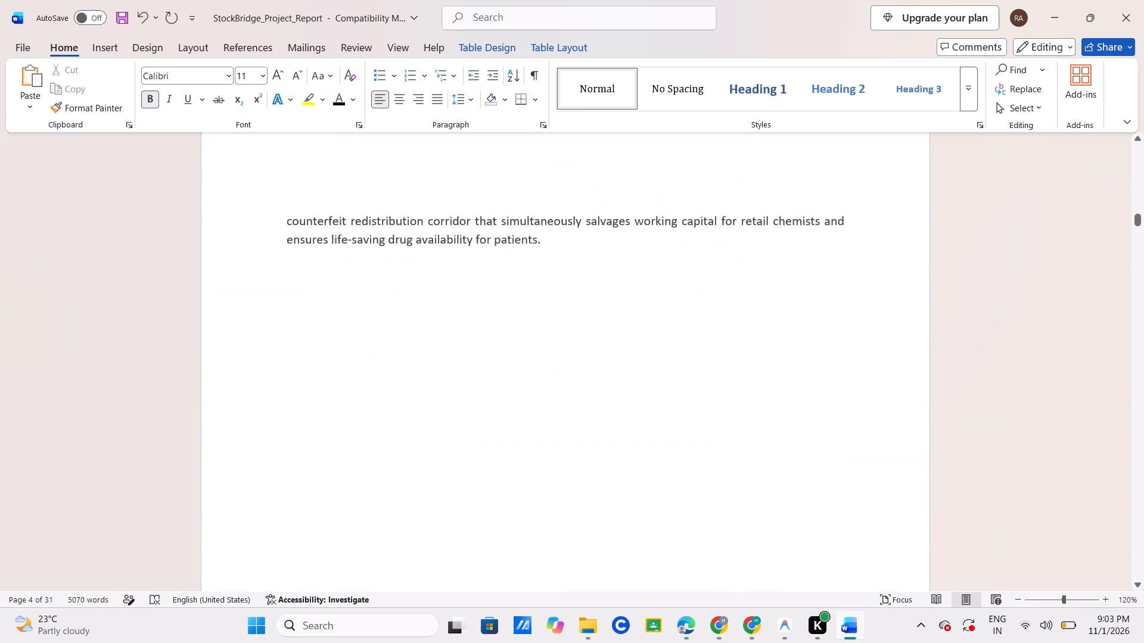
pyautogui.scroll(-4, 516, 327)
pyautogui.scroll(1, 516, 327)
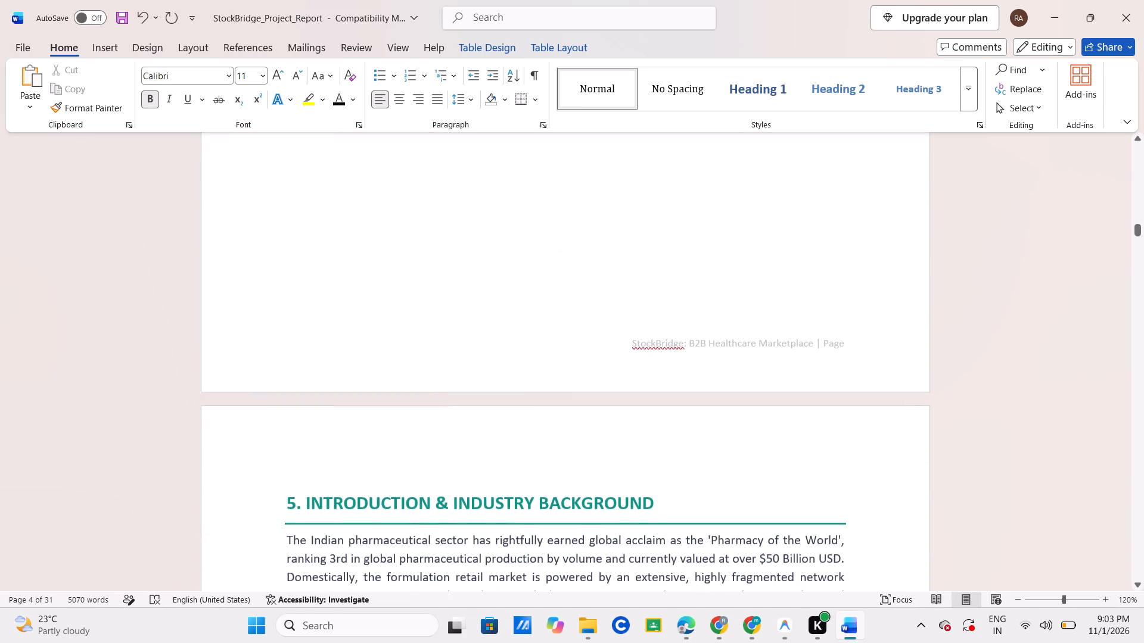
pyautogui.scroll(6, 516, 327)
pyautogui.hscroll(1, 516, 327)
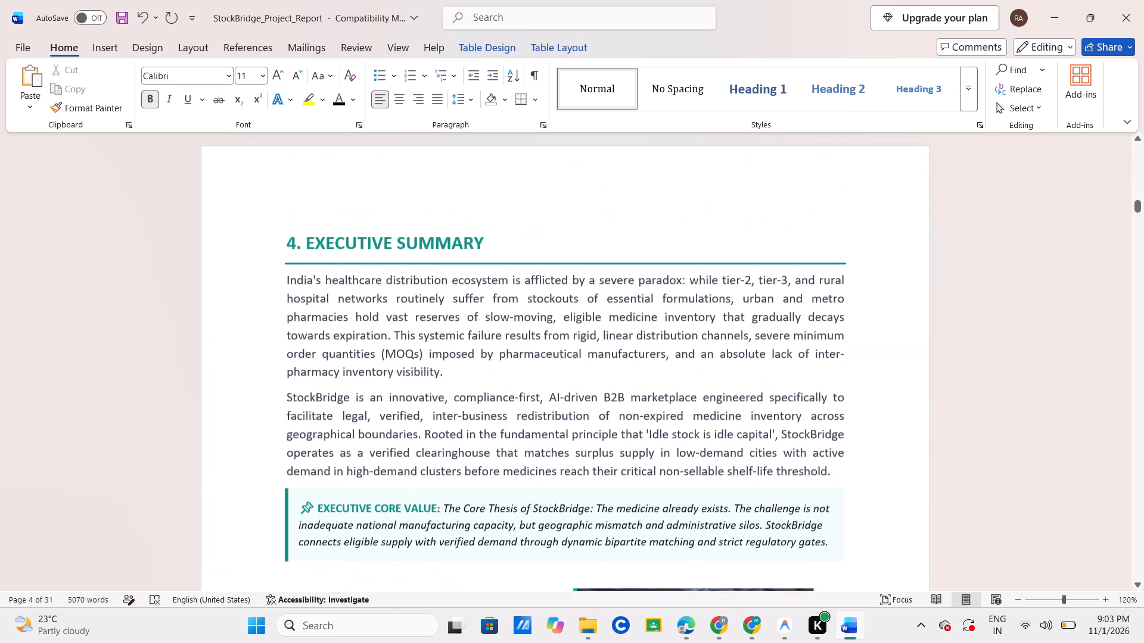
pyautogui.hscroll(1, 516, 327)
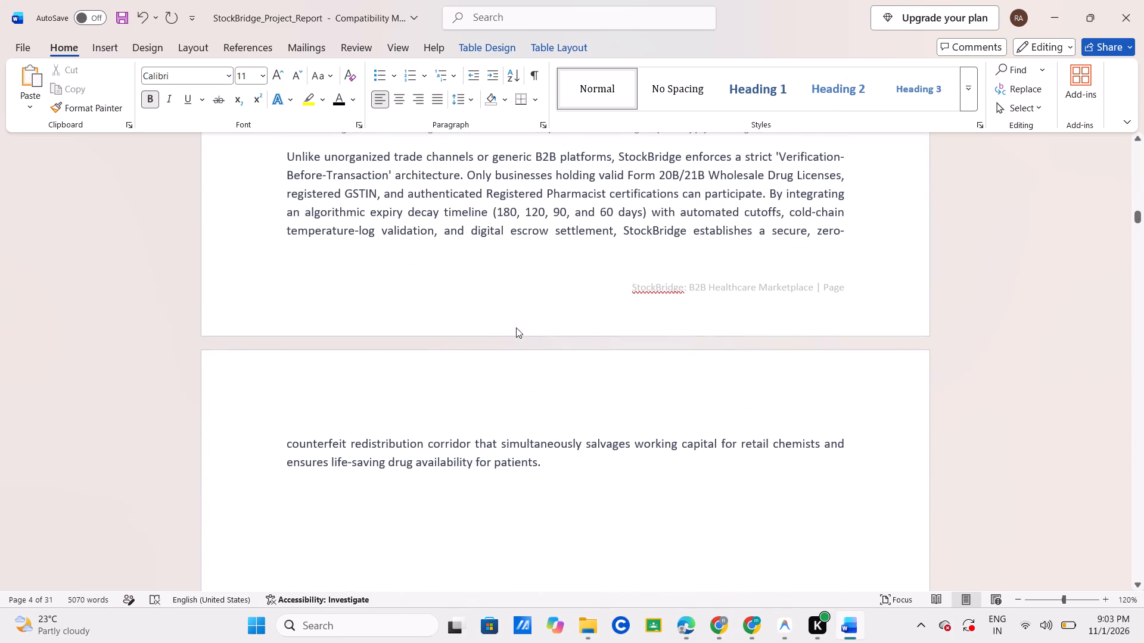
pyautogui.hscroll(1, 516, 327)
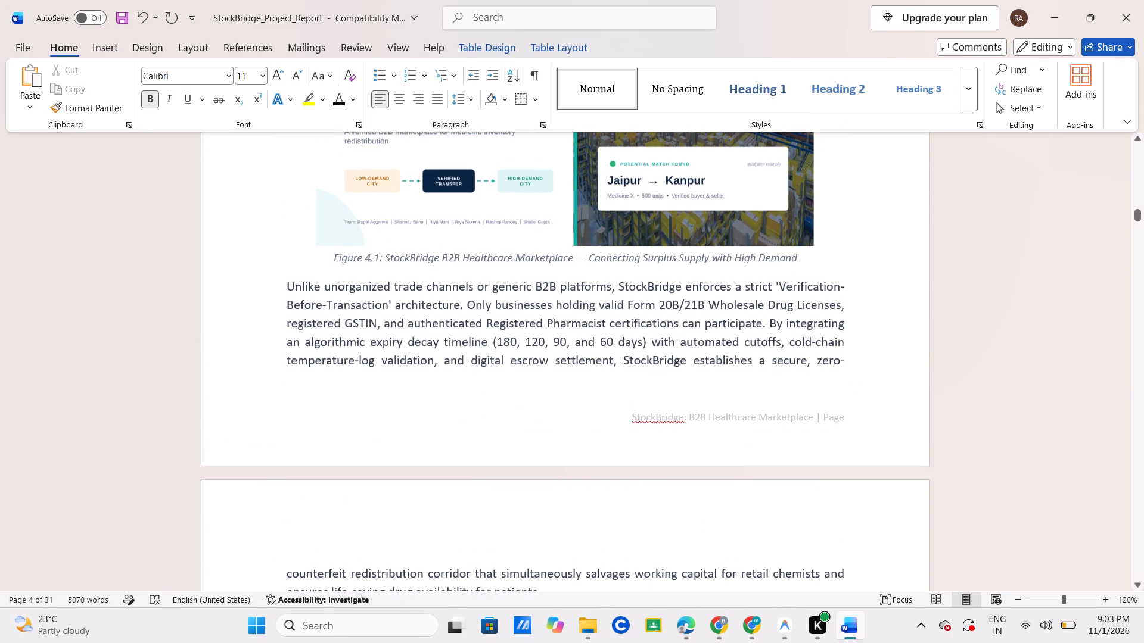
pyautogui.scroll(1, 516, 327)
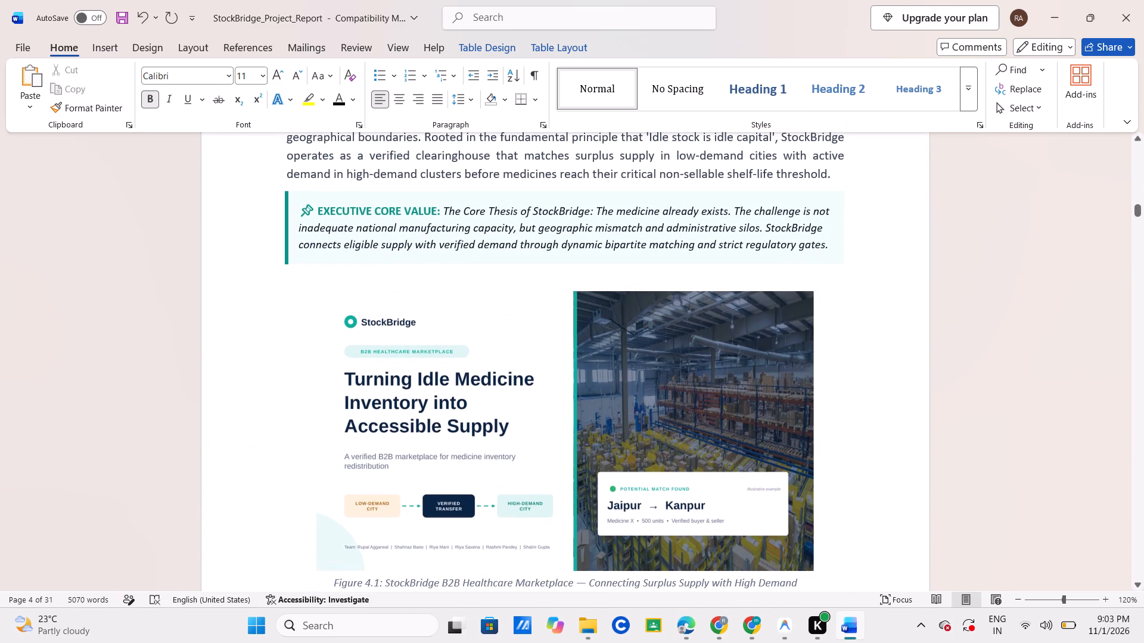
pyautogui.scroll(1, 516, 327)
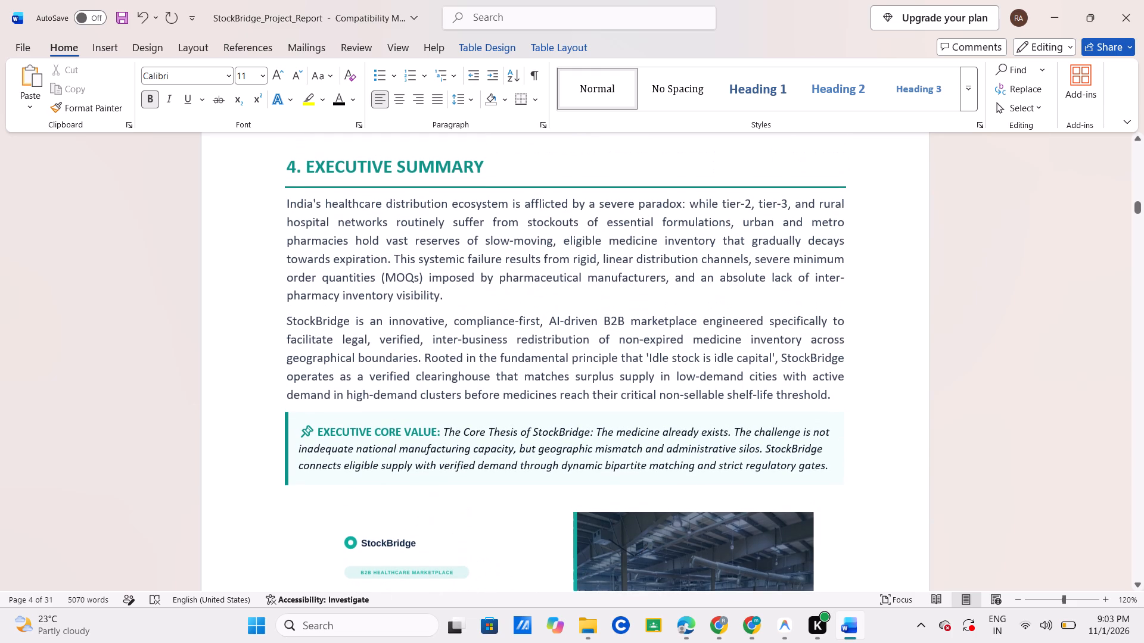
pyautogui.scroll(1, 516, 327)
# Remove the page break before the "5. INTRODUCTION & INDUSTRY BACKGROUND" heading so it directly follows the Executive Summary text.
pyautogui.scroll(-2, 343, 367)
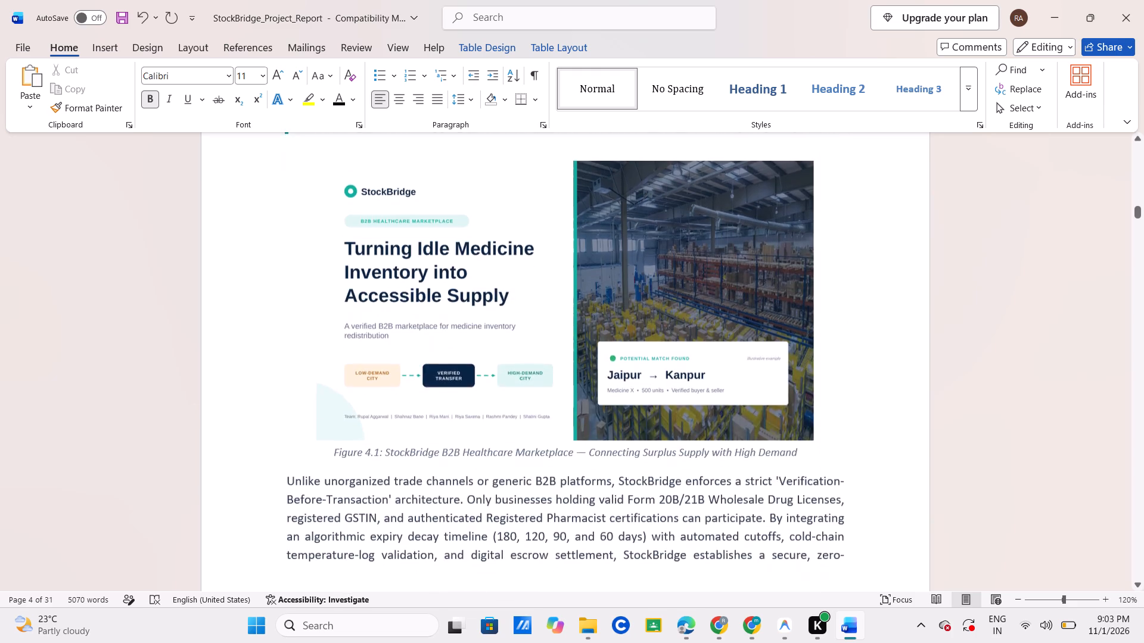
pyautogui.scroll(-4, 343, 367)
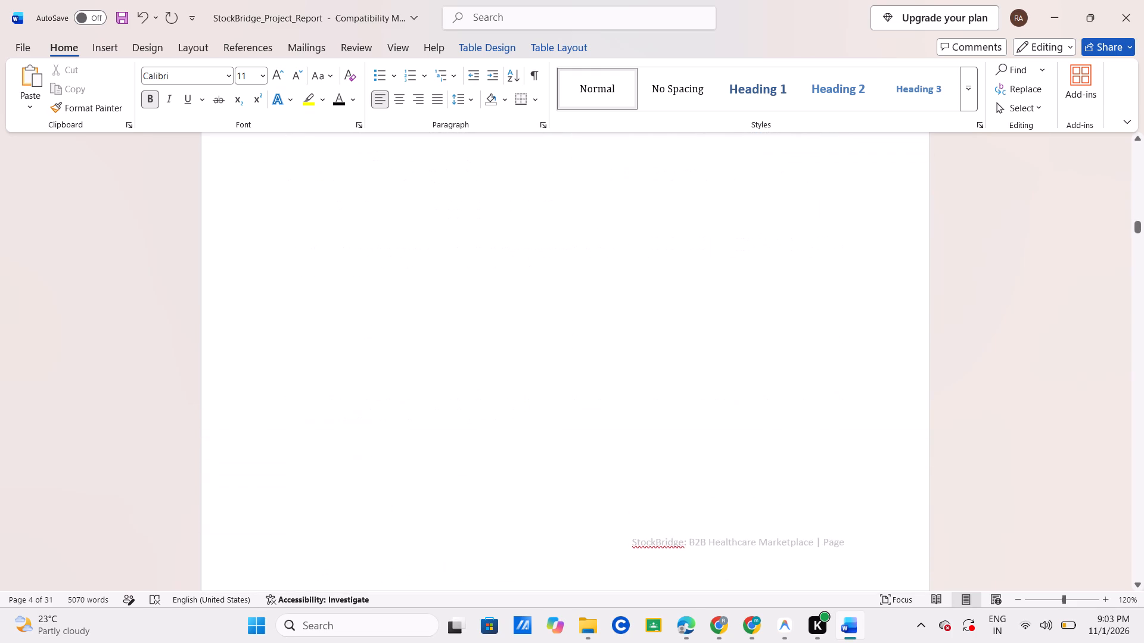
pyautogui.scroll(-2, 343, 367)
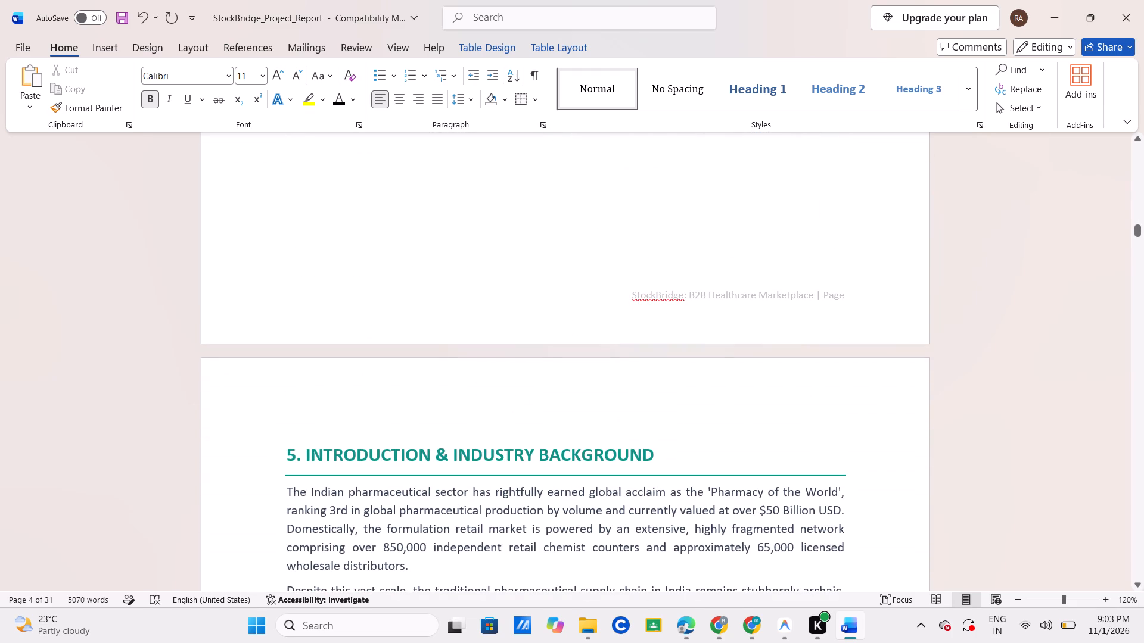
pyautogui.click(281, 453)
pyautogui.press('BackSpace')
pyautogui.press('BackSpace')
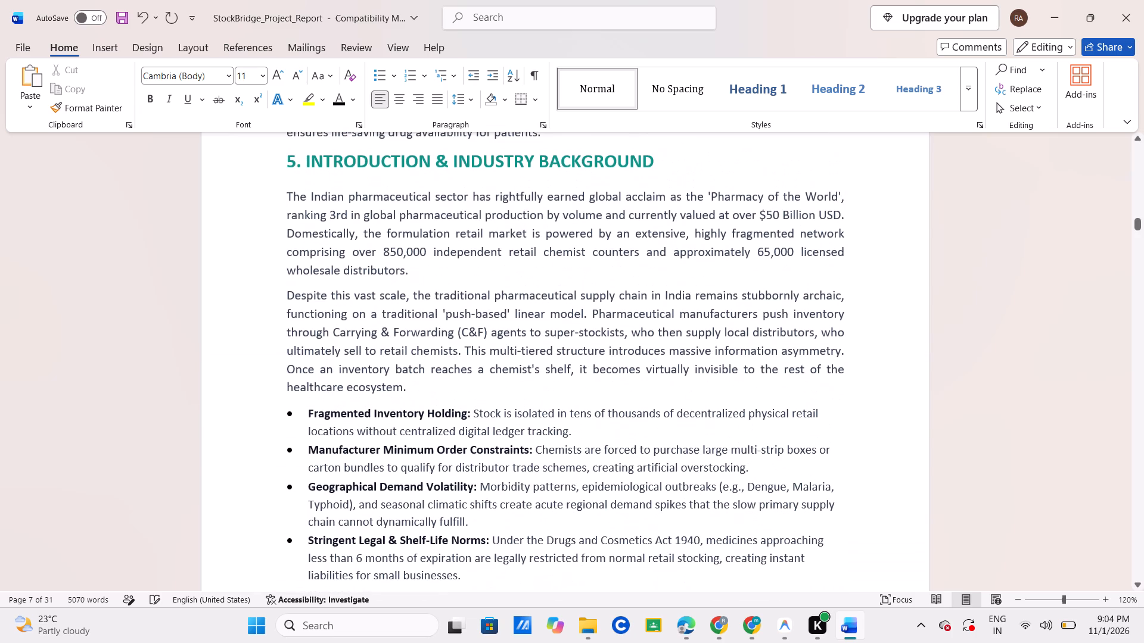
# Remove the page break before the "6. PROBLEM STATEMENT & THE INVENTORY CASCADE" heading so it directly follows the section 5 text.
pyautogui.scroll(1, 281, 453)
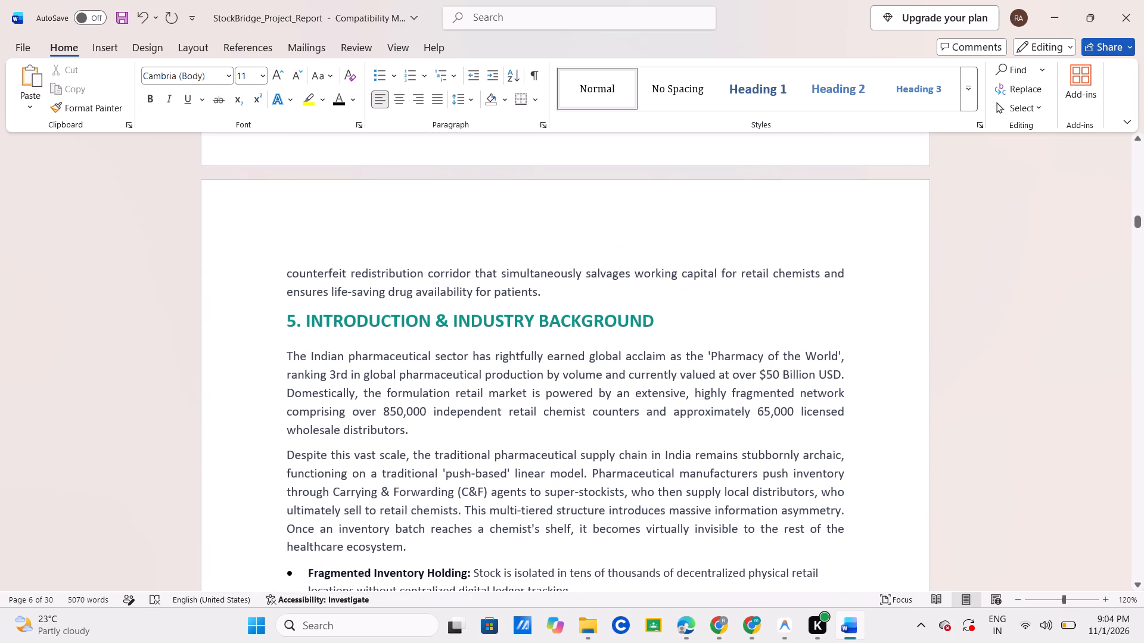
pyautogui.scroll(-1, 281, 453)
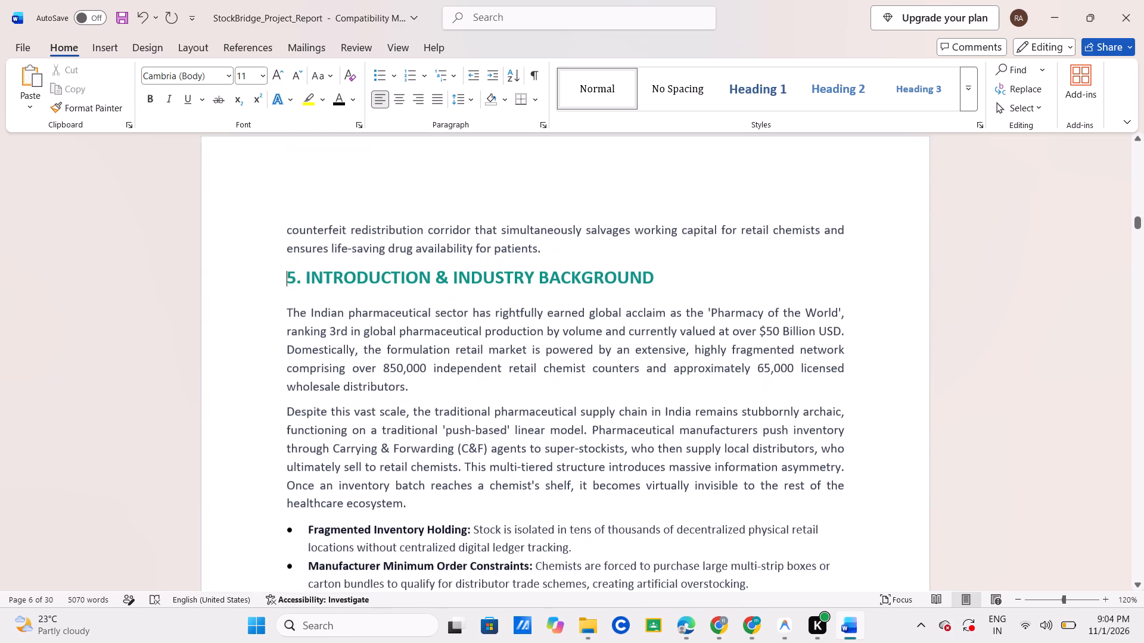
pyautogui.scroll(-4, 281, 453)
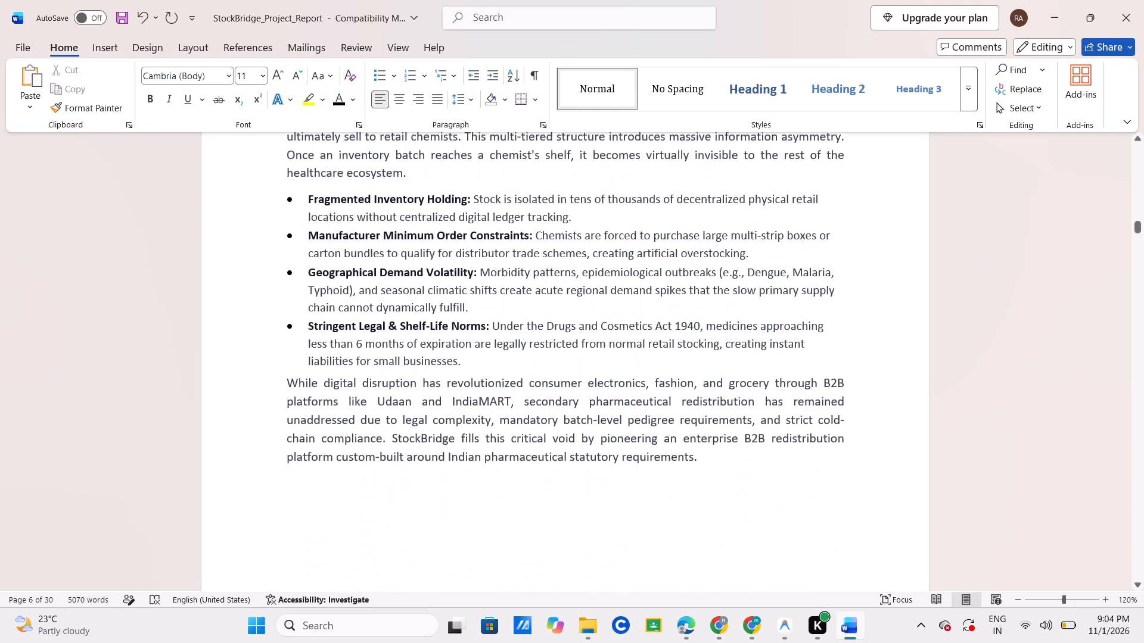
pyautogui.scroll(-2, 281, 453)
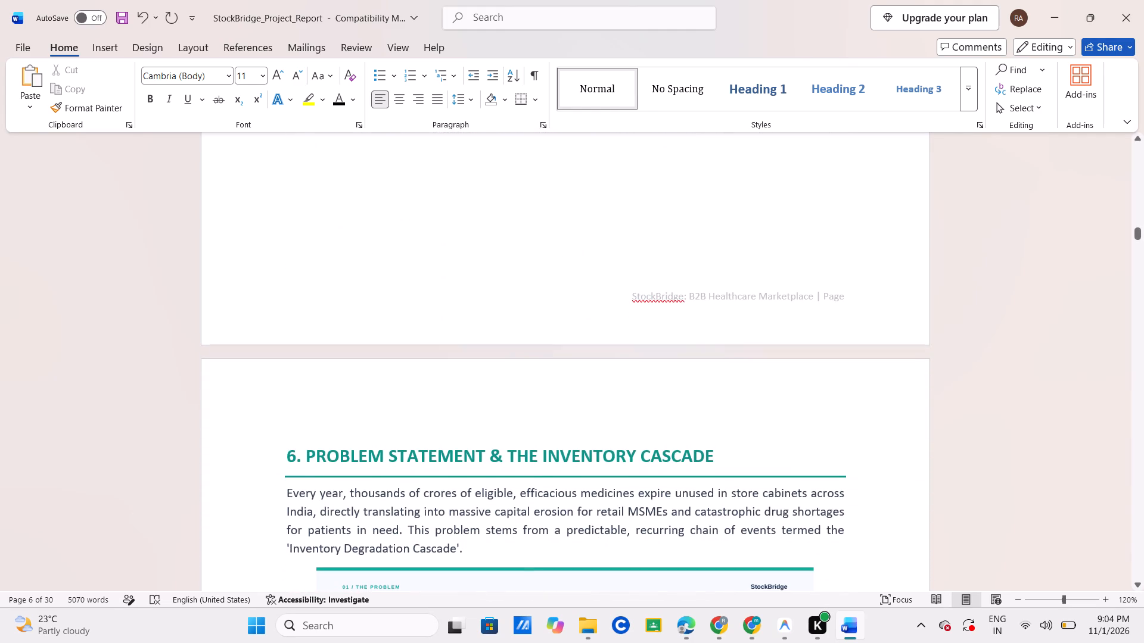
pyautogui.click(283, 452)
pyautogui.press('BackSpace')
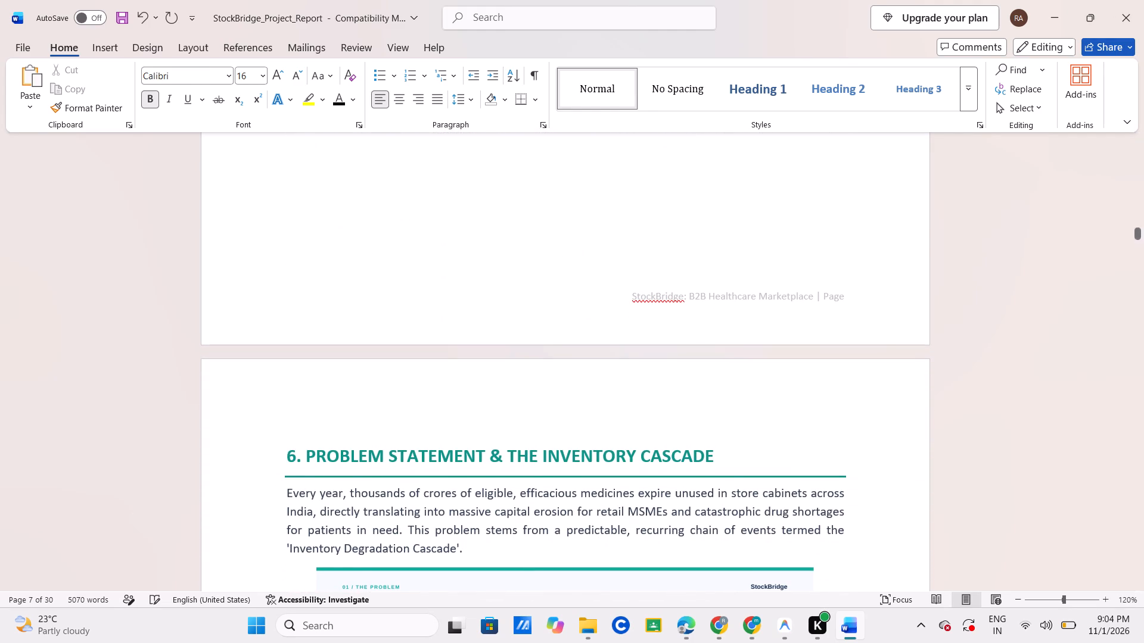
pyautogui.press('BackSpace')
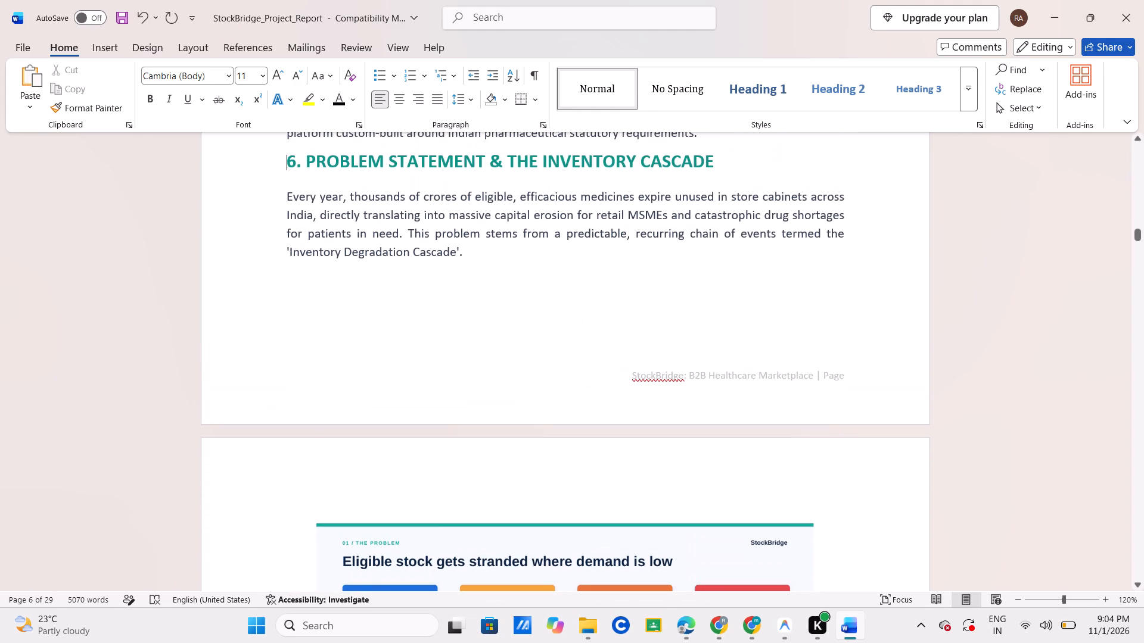
pyautogui.scroll(-1, 283, 452)
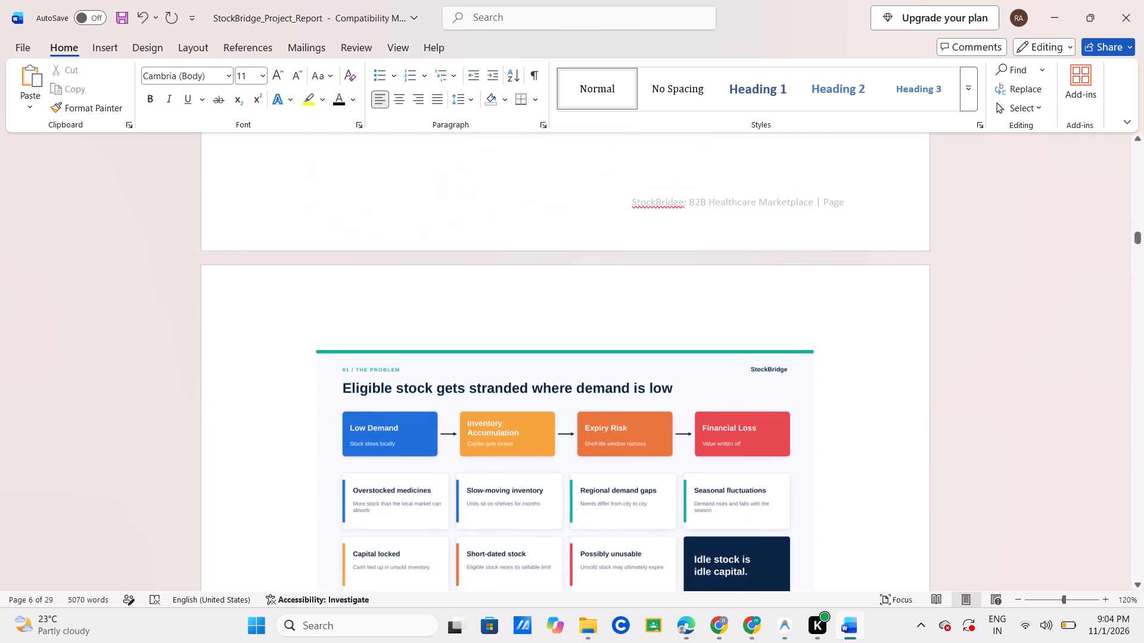
pyautogui.scroll(-3, 283, 452)
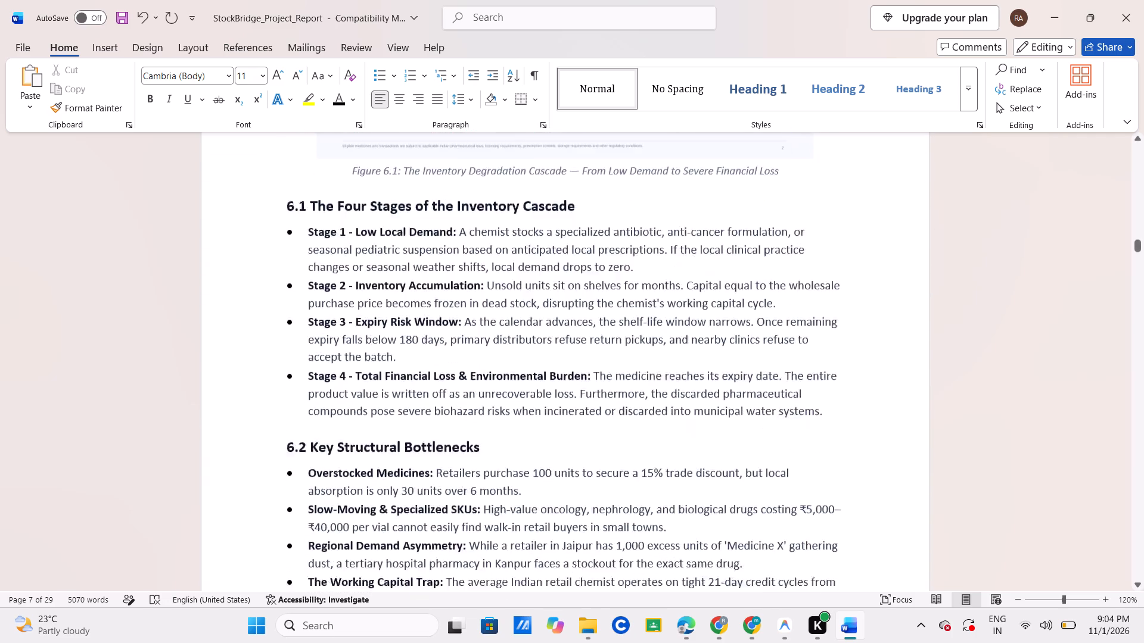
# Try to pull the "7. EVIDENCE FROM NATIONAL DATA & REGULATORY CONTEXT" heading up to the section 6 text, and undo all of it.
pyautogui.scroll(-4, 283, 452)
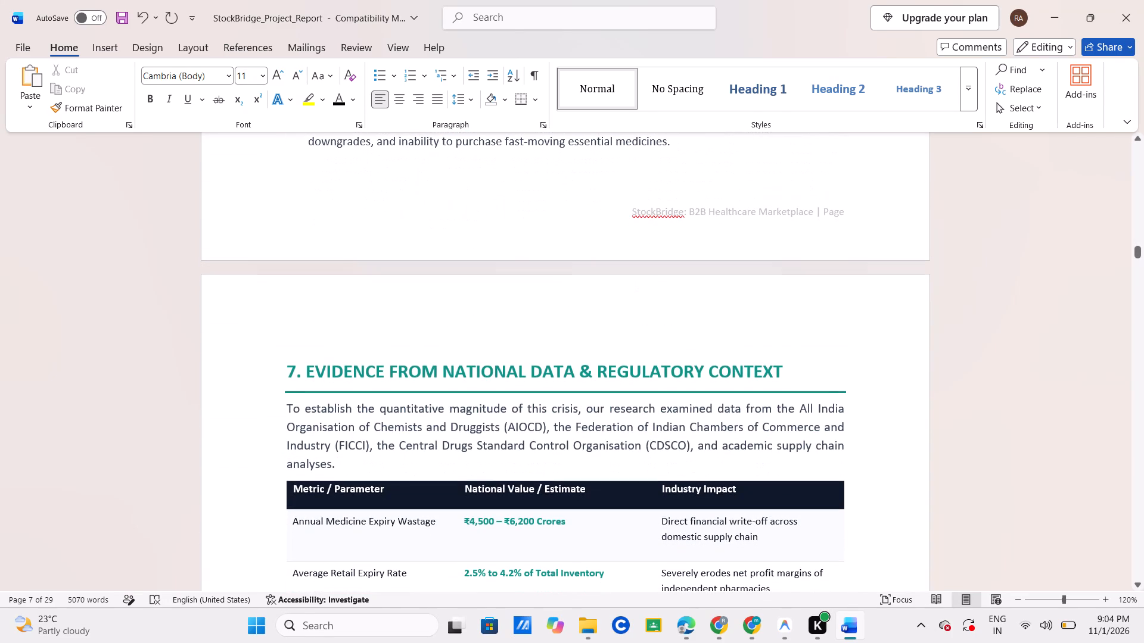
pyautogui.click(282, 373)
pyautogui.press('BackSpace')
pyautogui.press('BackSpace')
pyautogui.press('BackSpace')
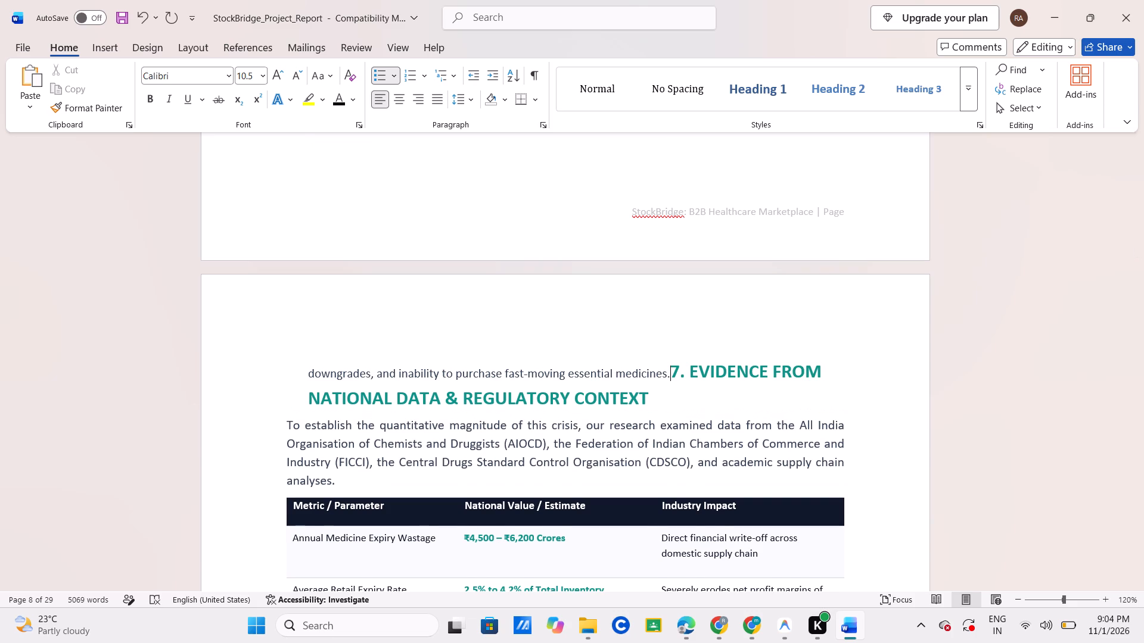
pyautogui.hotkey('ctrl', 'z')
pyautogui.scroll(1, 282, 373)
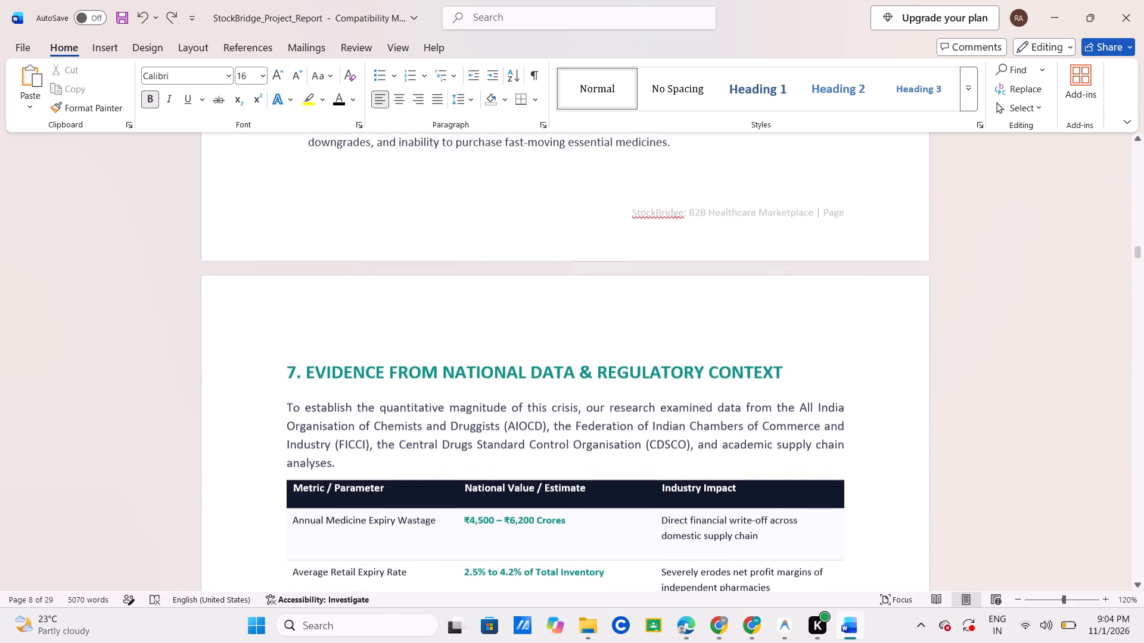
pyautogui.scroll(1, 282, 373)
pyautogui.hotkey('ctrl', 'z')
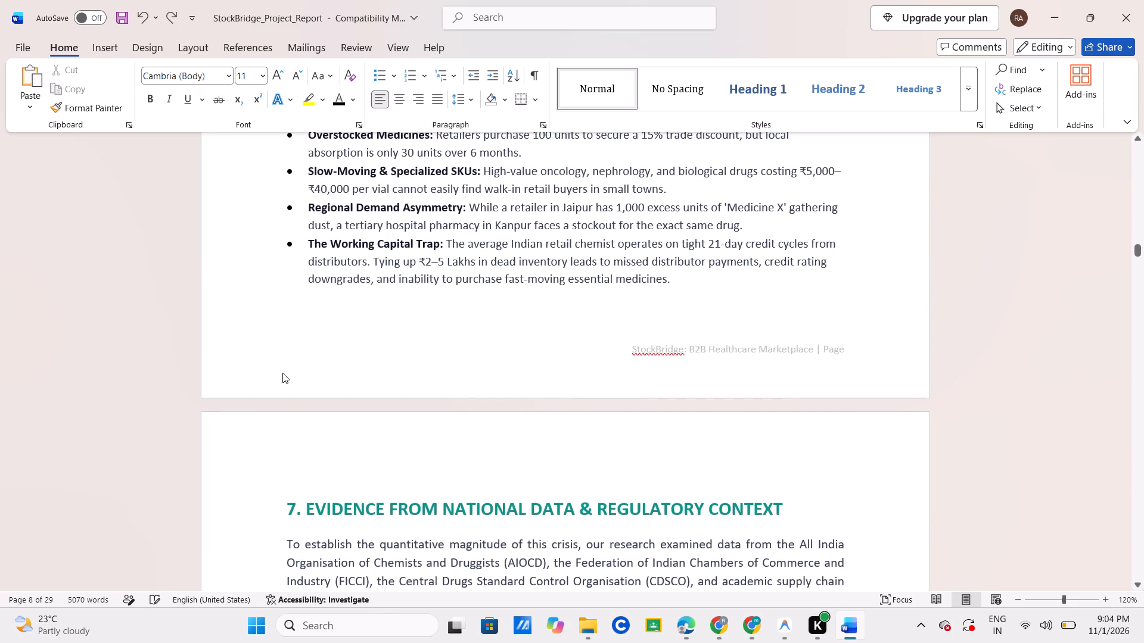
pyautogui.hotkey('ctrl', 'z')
# Review the page layout of sections 7 and 8 up to the section 9 heading for gaps and blank pages.
pyautogui.scroll(-1, 282, 373)
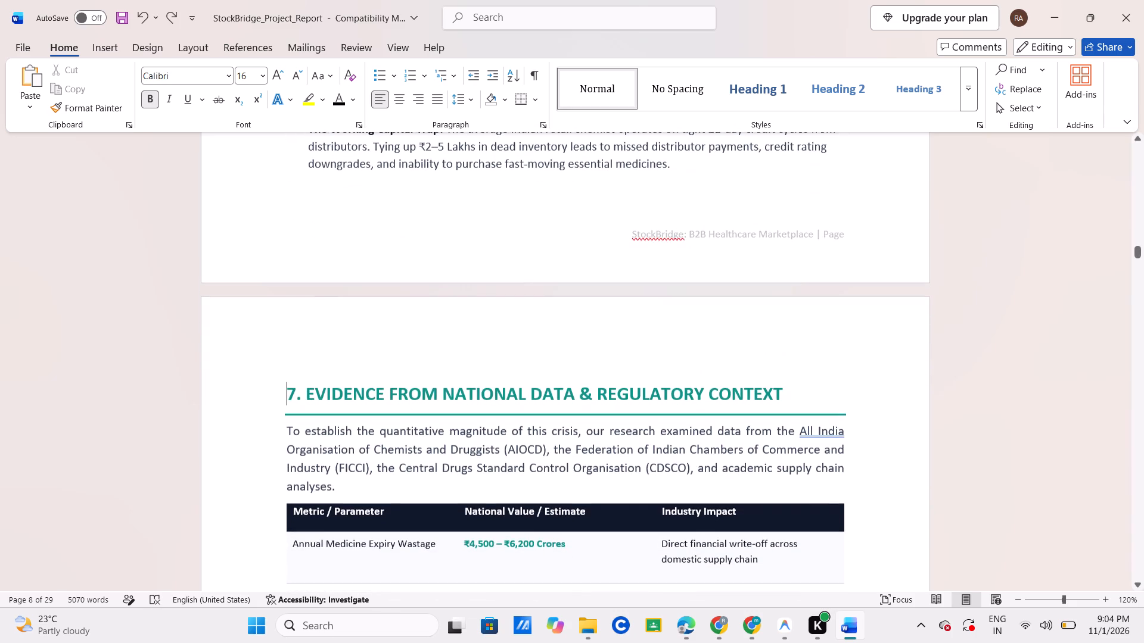
pyautogui.scroll(-1, 282, 373)
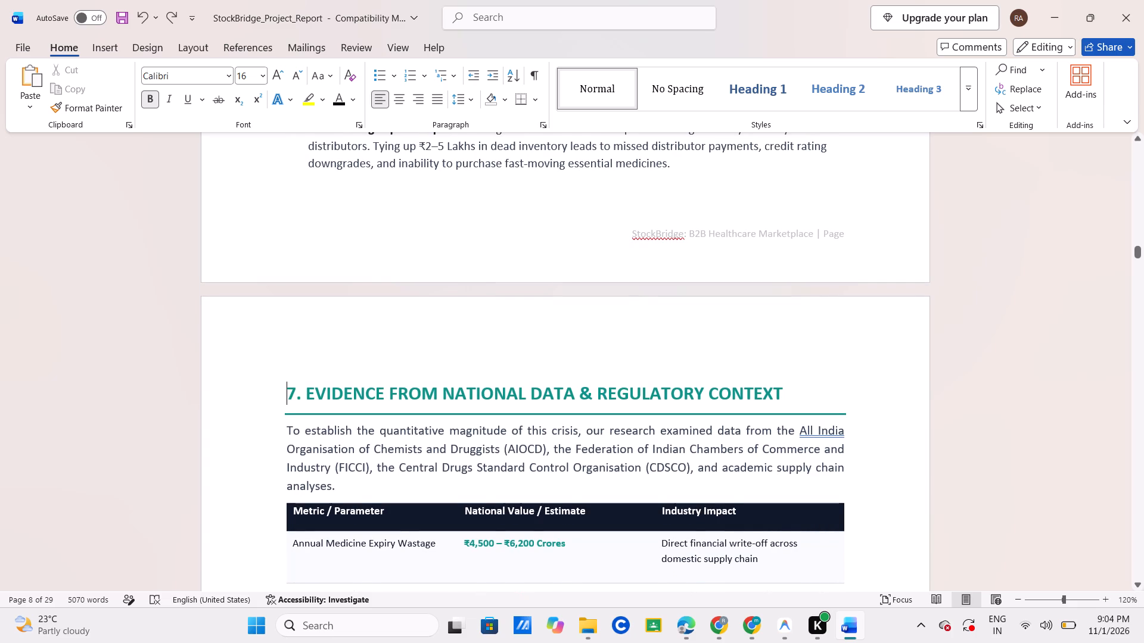
pyautogui.scroll(-3, 282, 373)
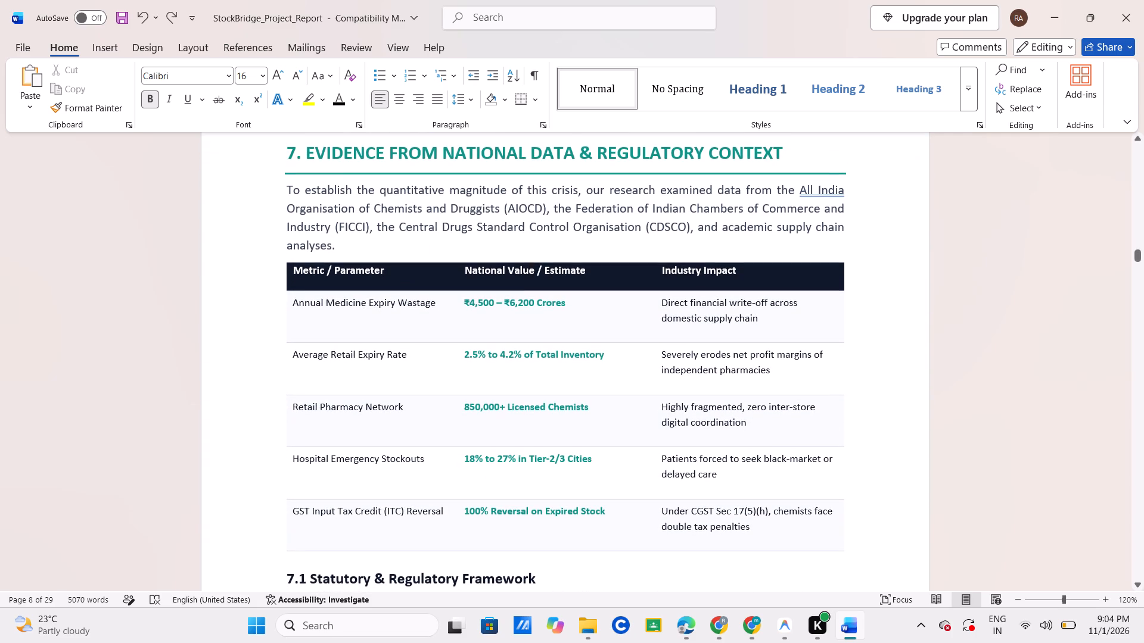
pyautogui.scroll(-2, 282, 373)
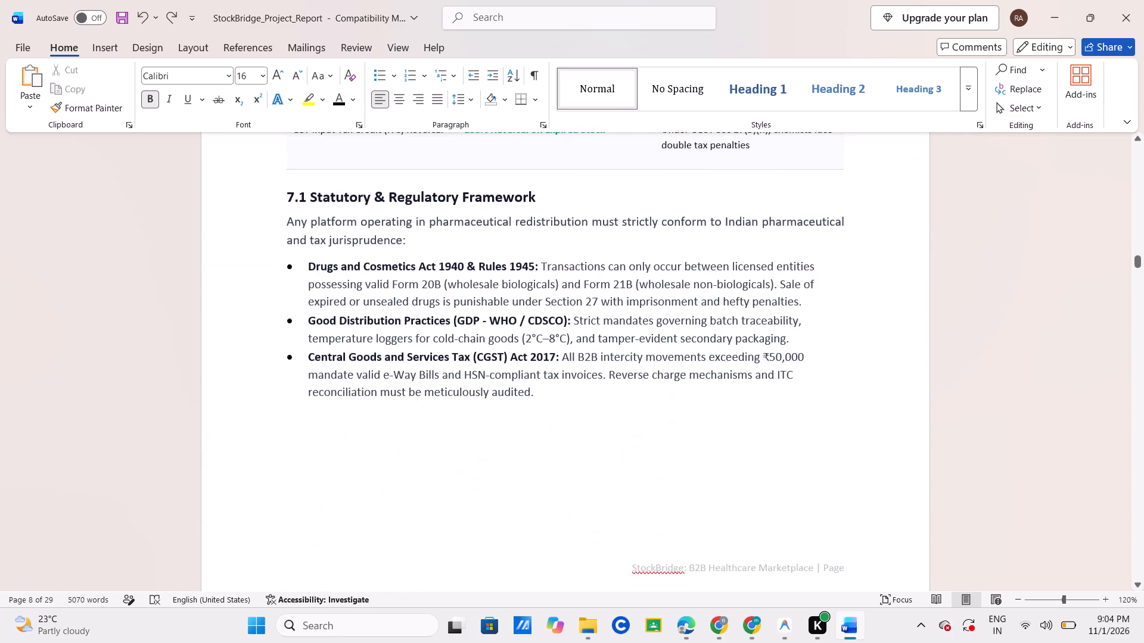
pyautogui.scroll(-2, 282, 373)
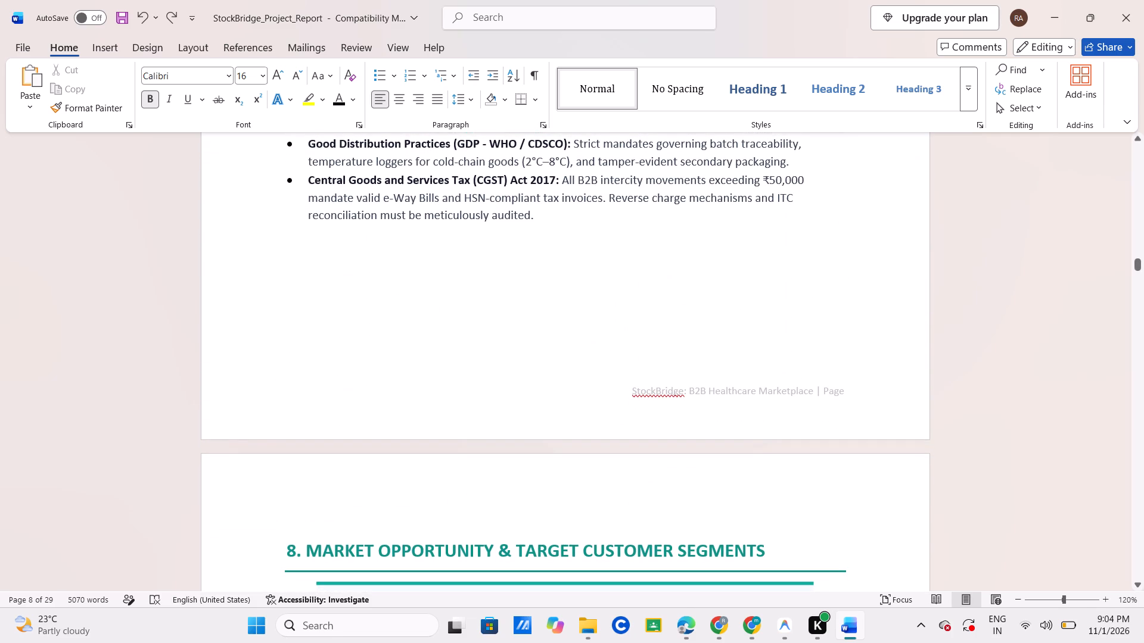
pyautogui.scroll(-2, 291, 548)
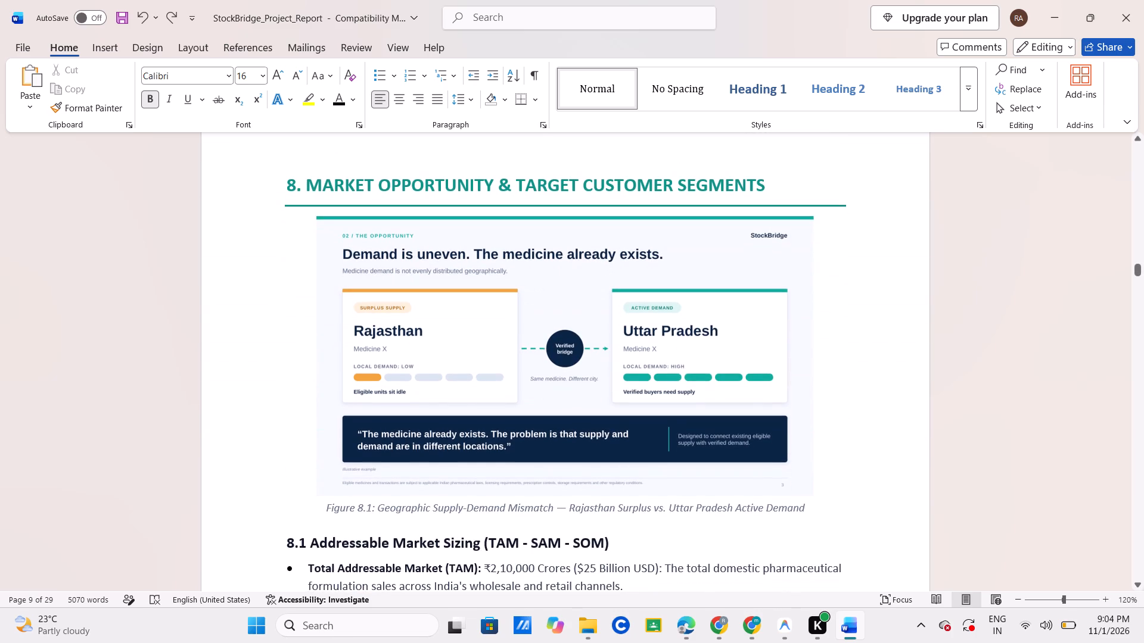
pyautogui.scroll(-2, 291, 548)
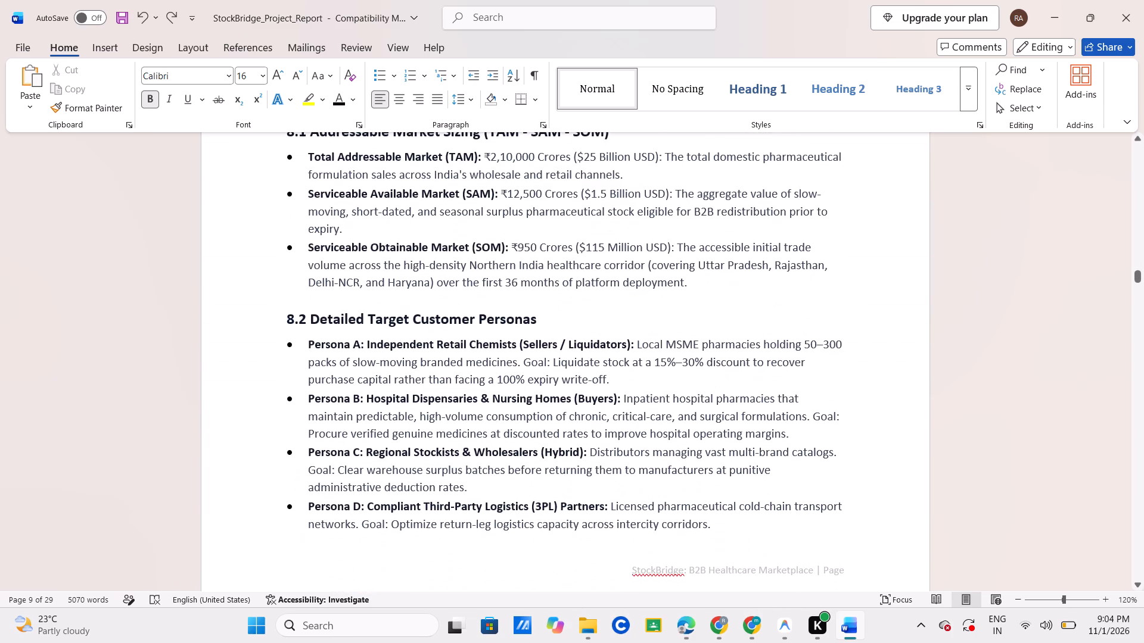
pyautogui.scroll(-6, 291, 548)
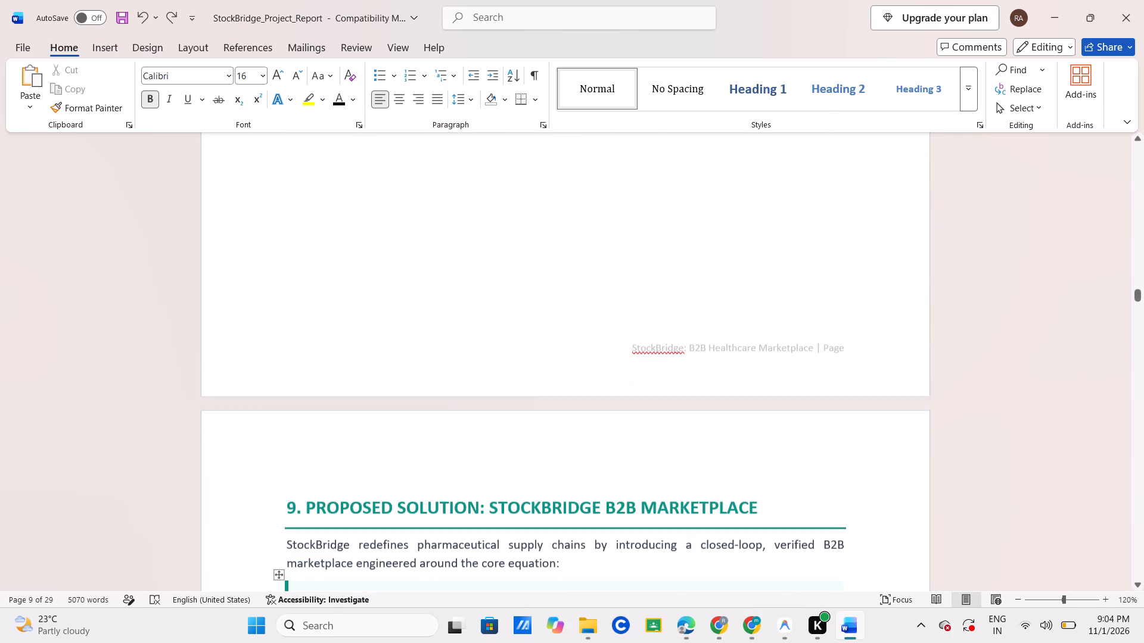
pyautogui.scroll(-1, 291, 548)
pyautogui.scroll(4, 291, 548)
pyautogui.scroll(-2, 291, 548)
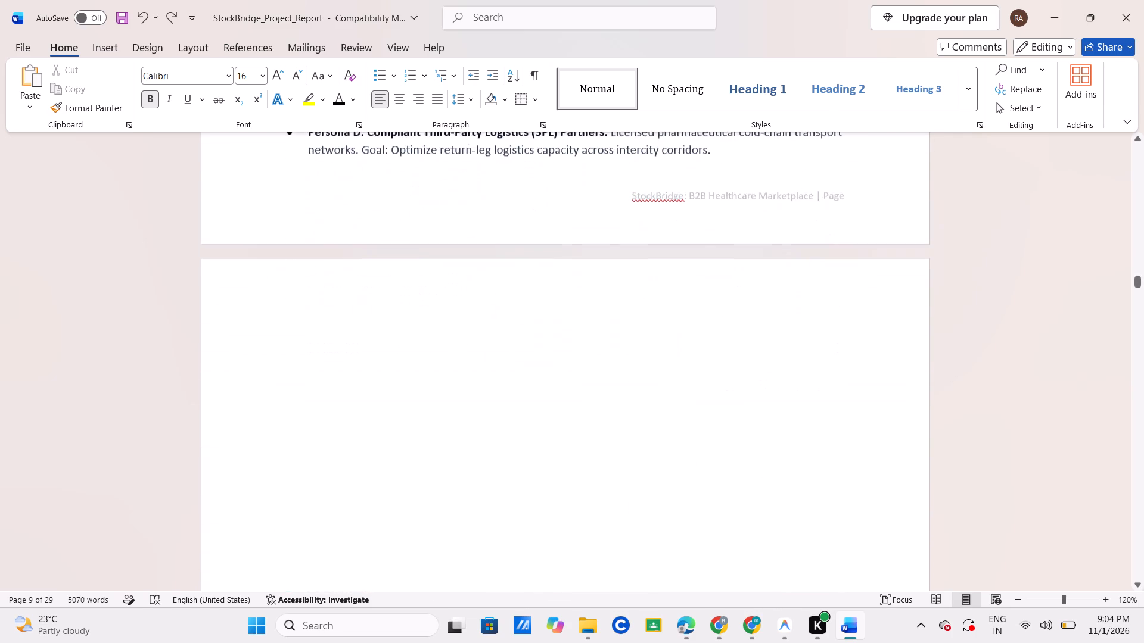
pyautogui.scroll(-4, 291, 548)
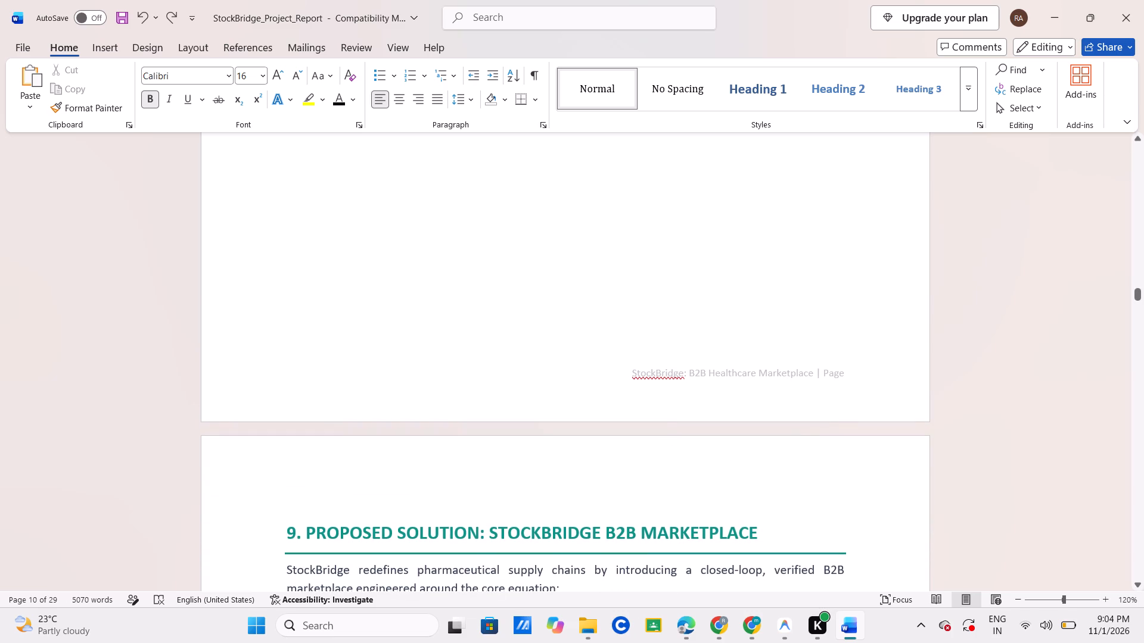
# Remove the blank page before the "9. PROPOSED SOLUTION: STOCKBRIDGE B2B MARKETPLACE" heading, keeping the heading as a separate paragraph.
pyautogui.click(280, 536)
pyautogui.press('BackSpace')
pyautogui.scroll(1, 280, 536)
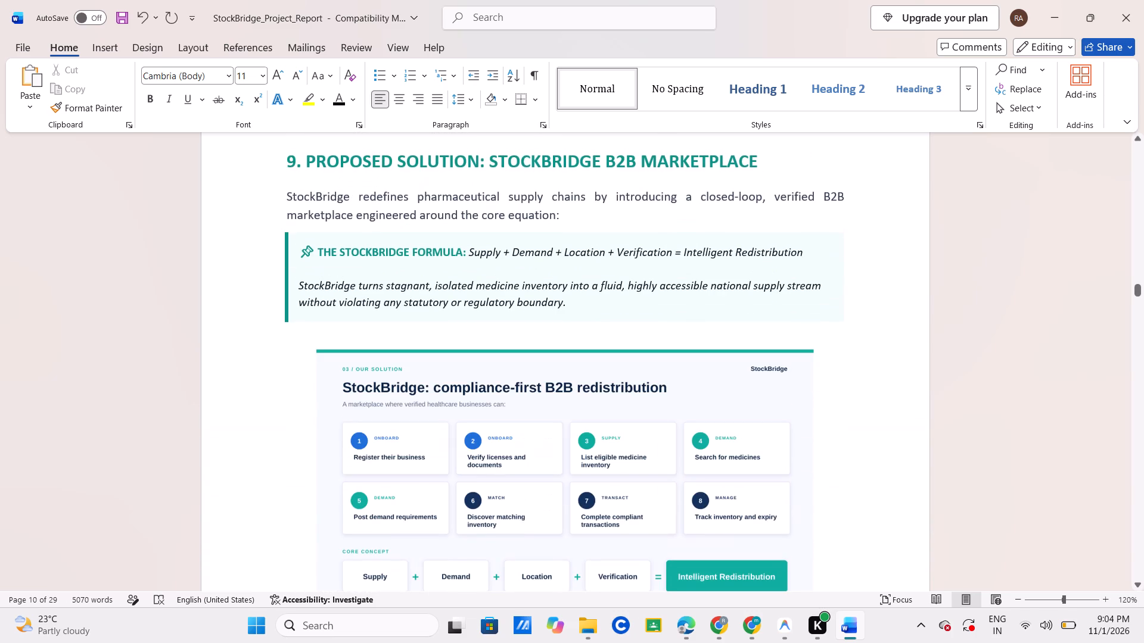
pyautogui.scroll(1, 280, 536)
pyautogui.press('BackSpace')
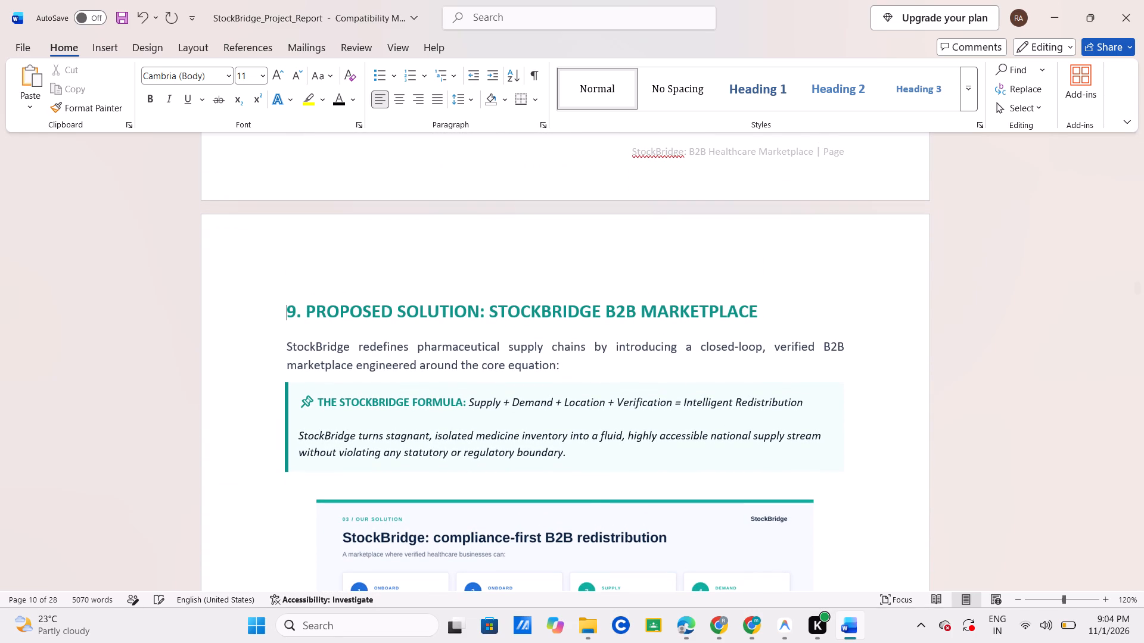
pyautogui.press('BackSpace')
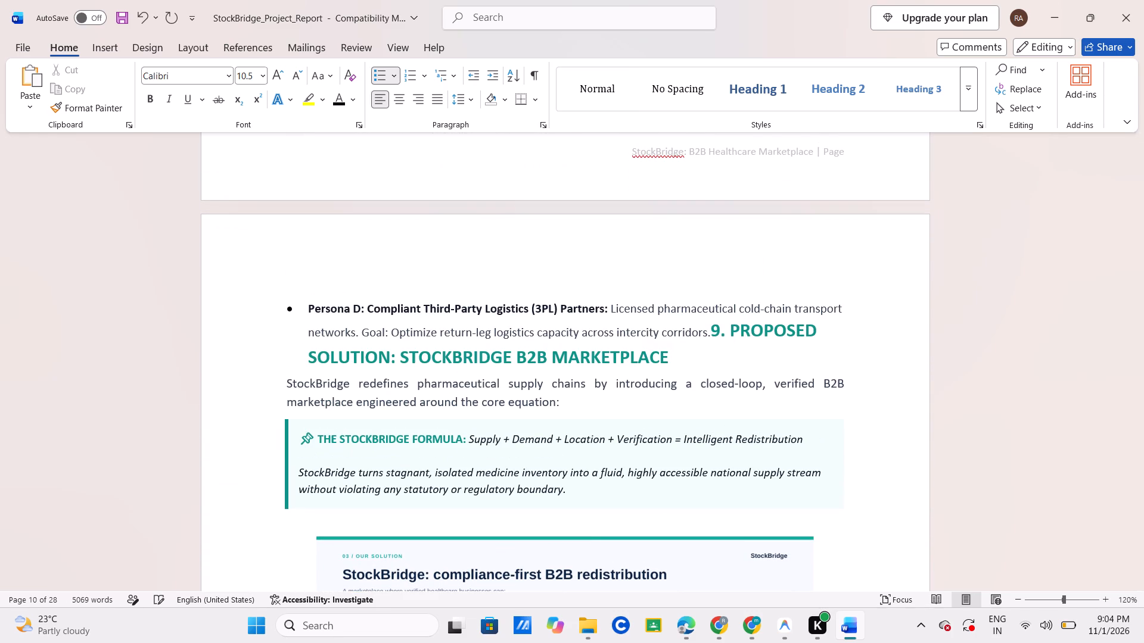
pyautogui.hotkey('ctrl', 'z')
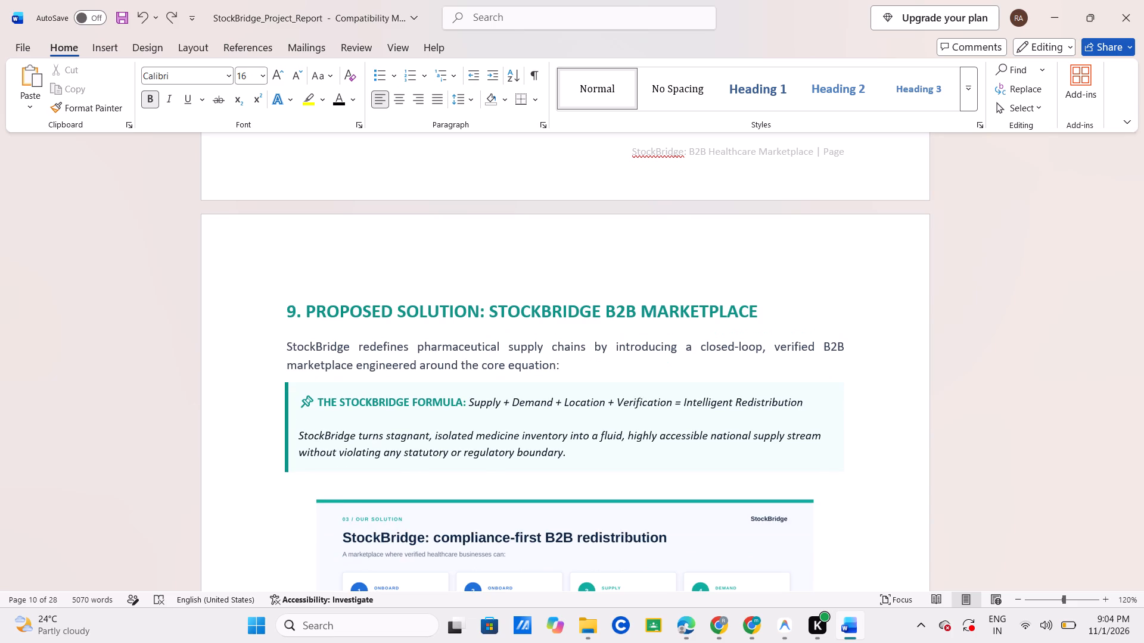
# Remove the page break before the "10. KEY FEATURES & COMPLIANCE GUARDRAILS" heading so it directly follows the section 9 list.
pyautogui.scroll(-4, 280, 536)
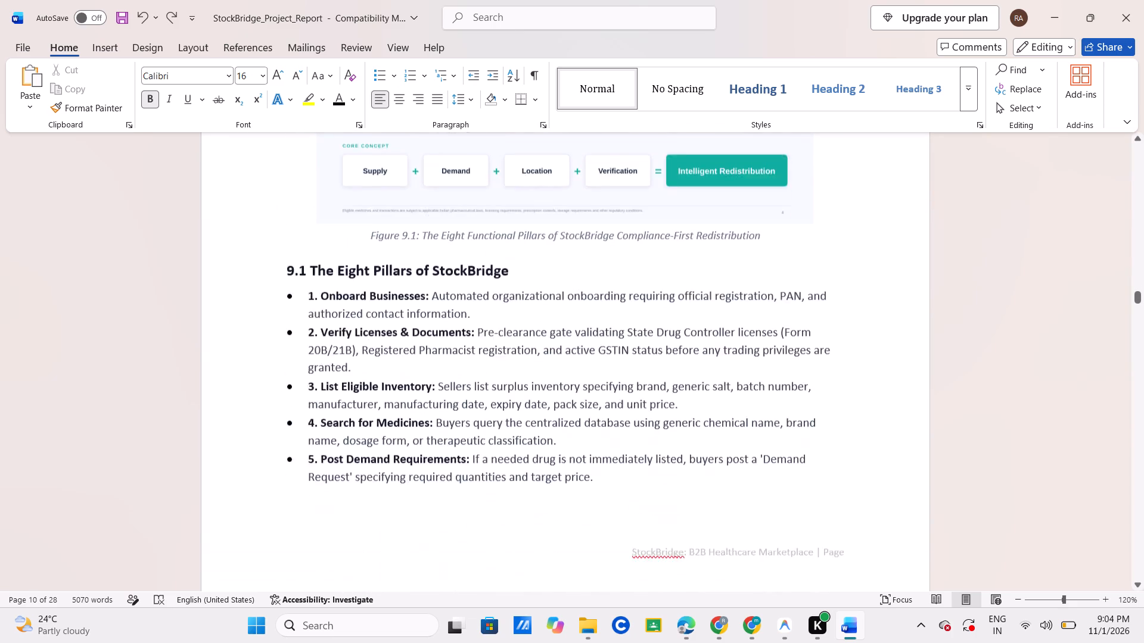
pyautogui.scroll(-5, 280, 536)
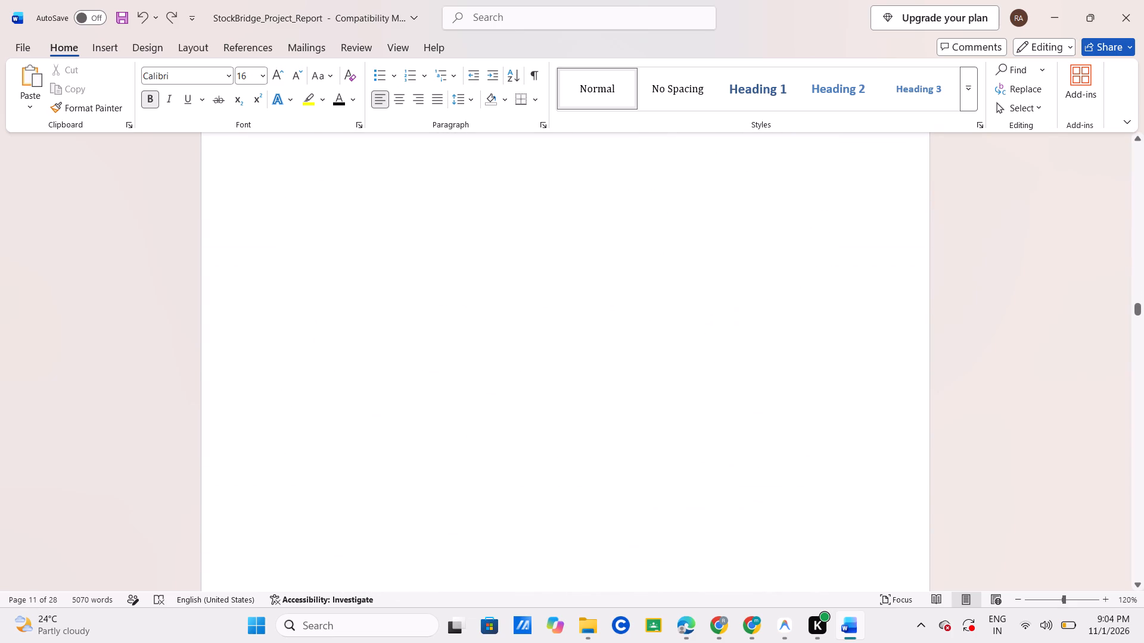
pyautogui.scroll(-3, 280, 536)
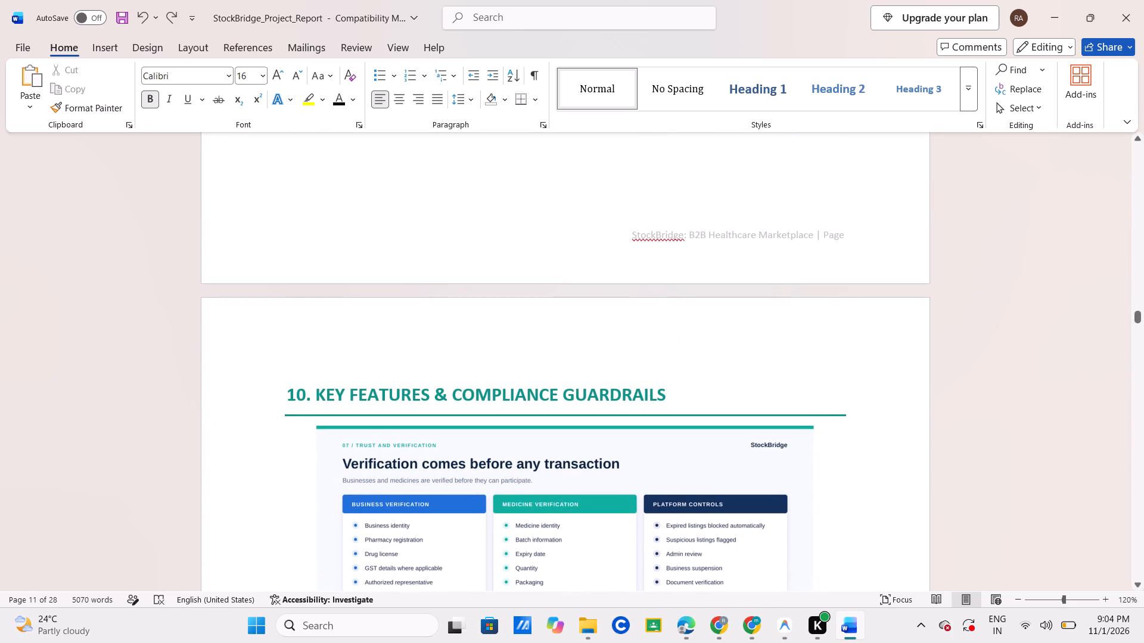
pyautogui.click(287, 401)
pyautogui.press('BackSpace')
pyautogui.press('BackSpace')
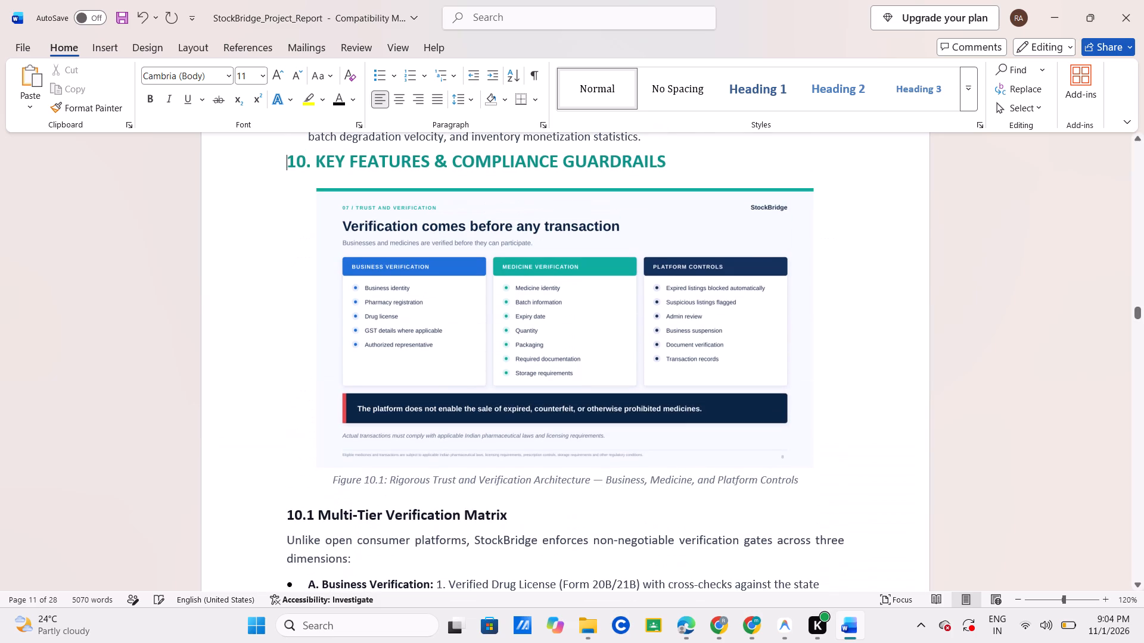
# Remove the page break before the "11. SYSTEM PIPELINE & WORKFLOW" heading so it directly follows the section 10 list.
pyautogui.scroll(-1, 287, 401)
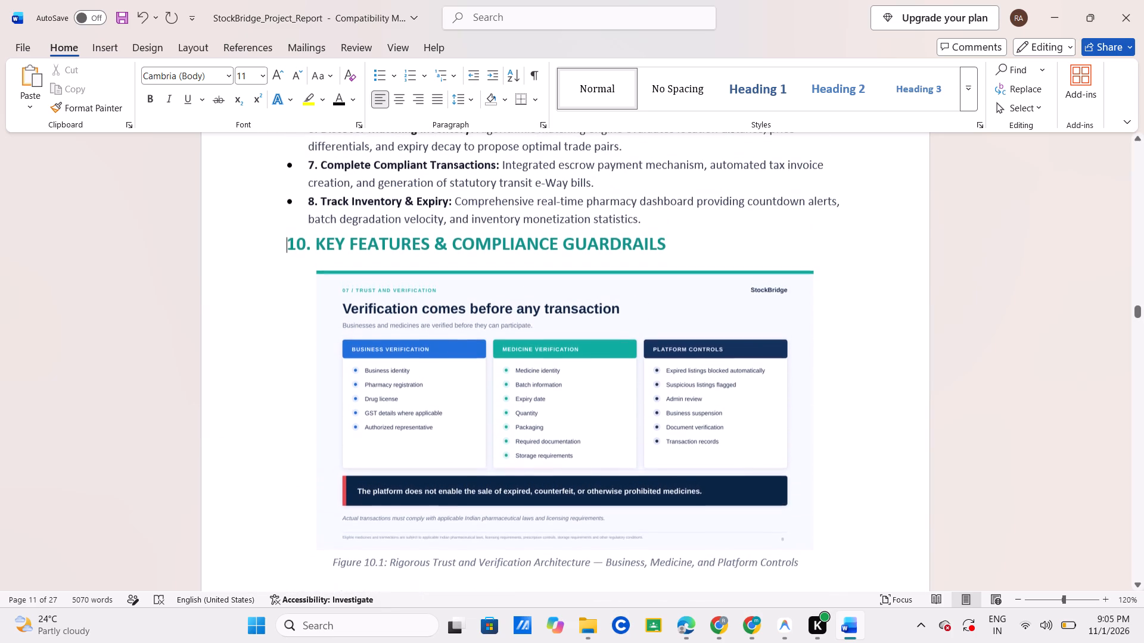
pyautogui.scroll(-3, 287, 401)
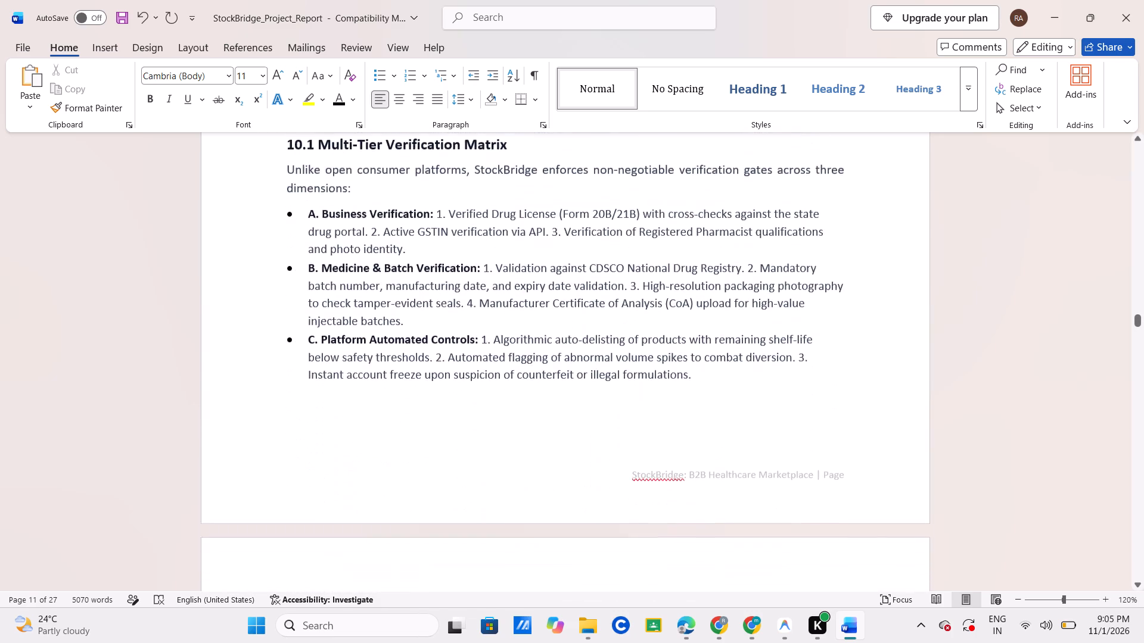
pyautogui.scroll(-3, 287, 401)
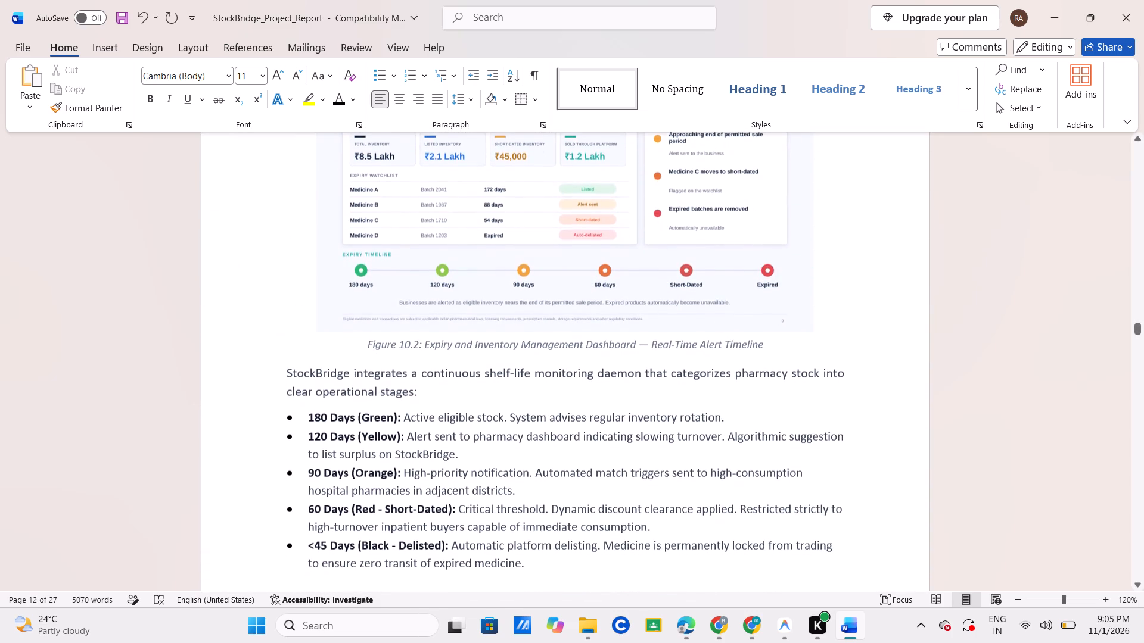
pyautogui.scroll(-4, 287, 401)
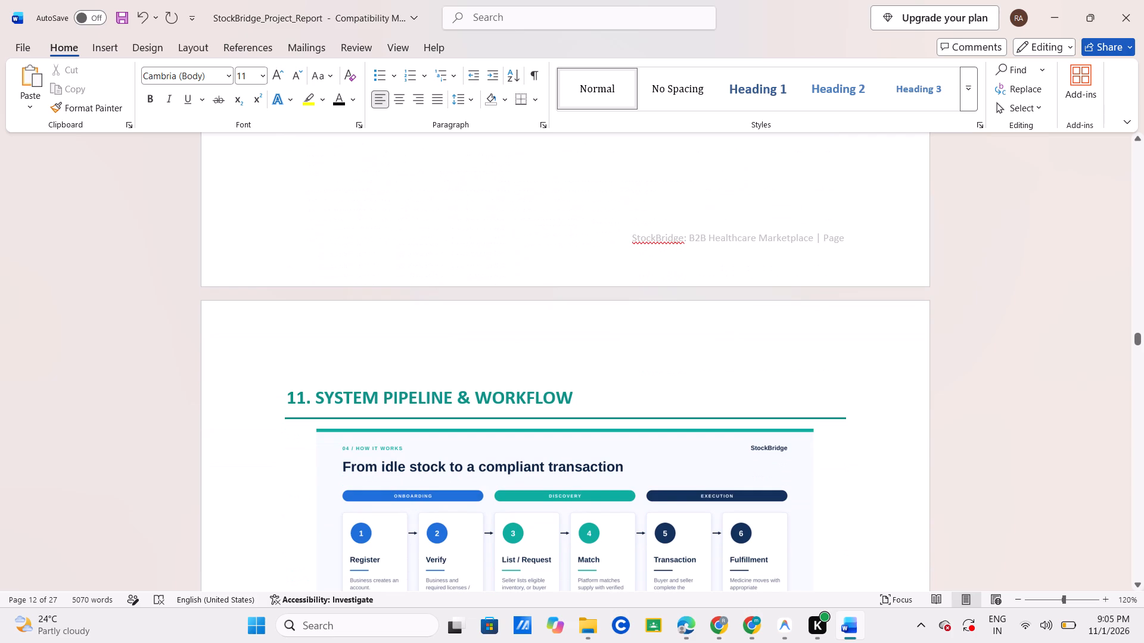
pyautogui.click(284, 403)
pyautogui.press('BackSpace')
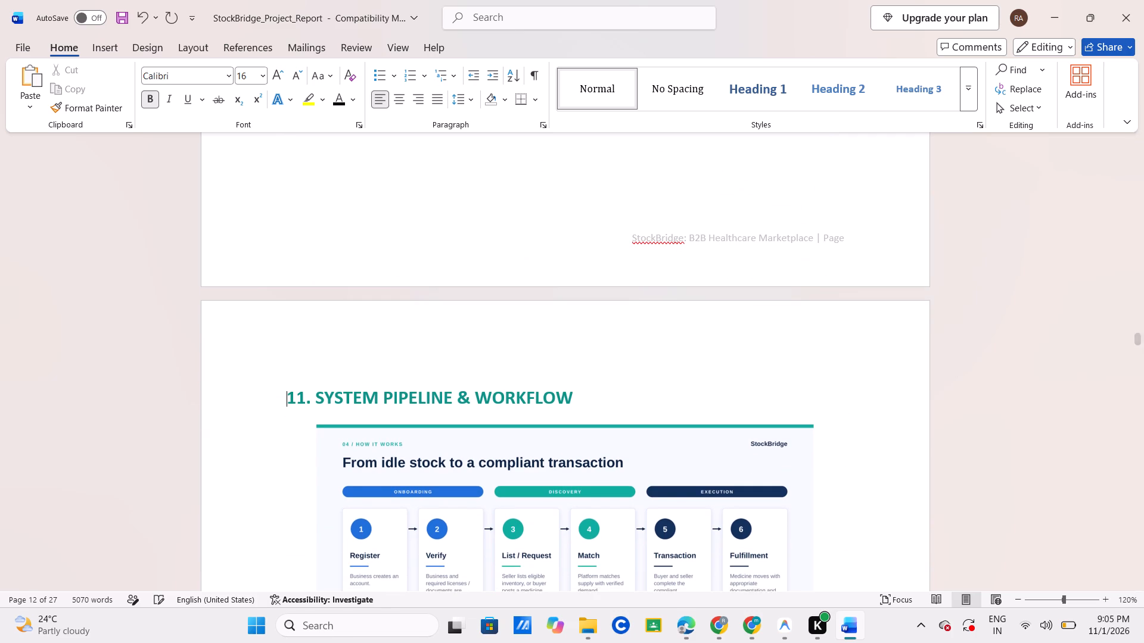
pyautogui.press('BackSpace')
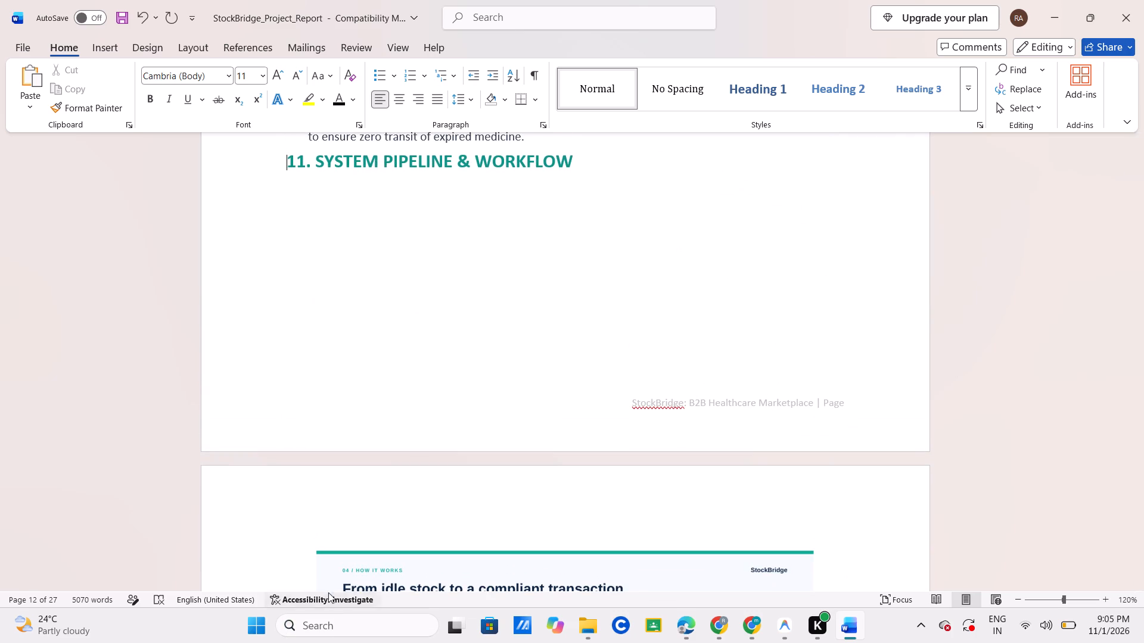
# Delete the paragraph break before the Figure 11.1 image to join it to the section 11 heading, and check the preceding page's layout.
pyautogui.click(313, 553)
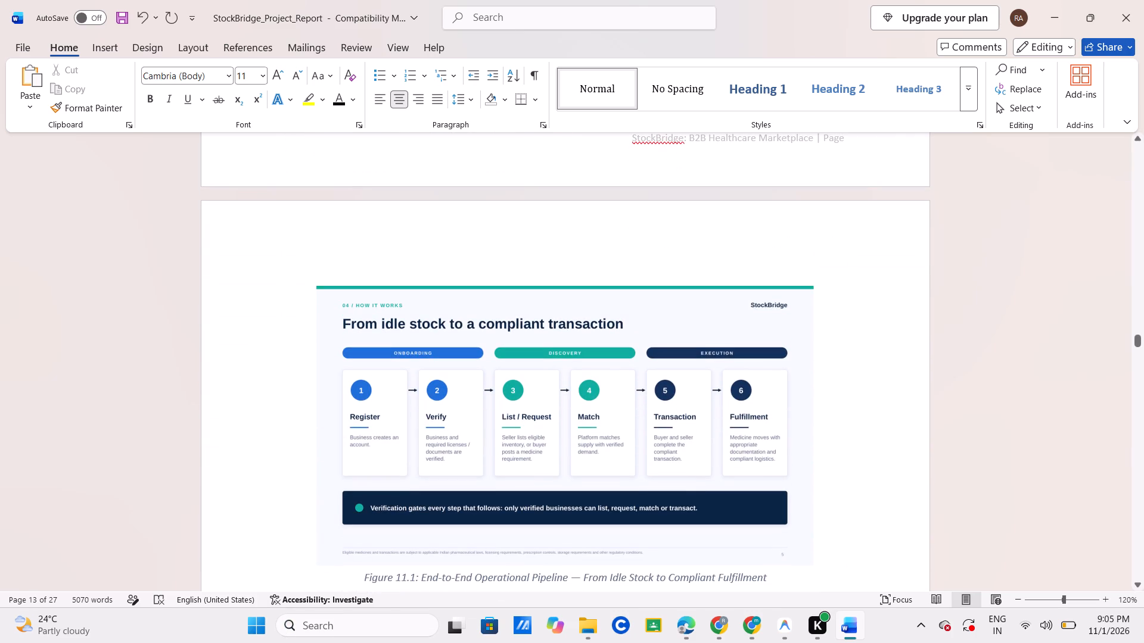
pyautogui.click(321, 299)
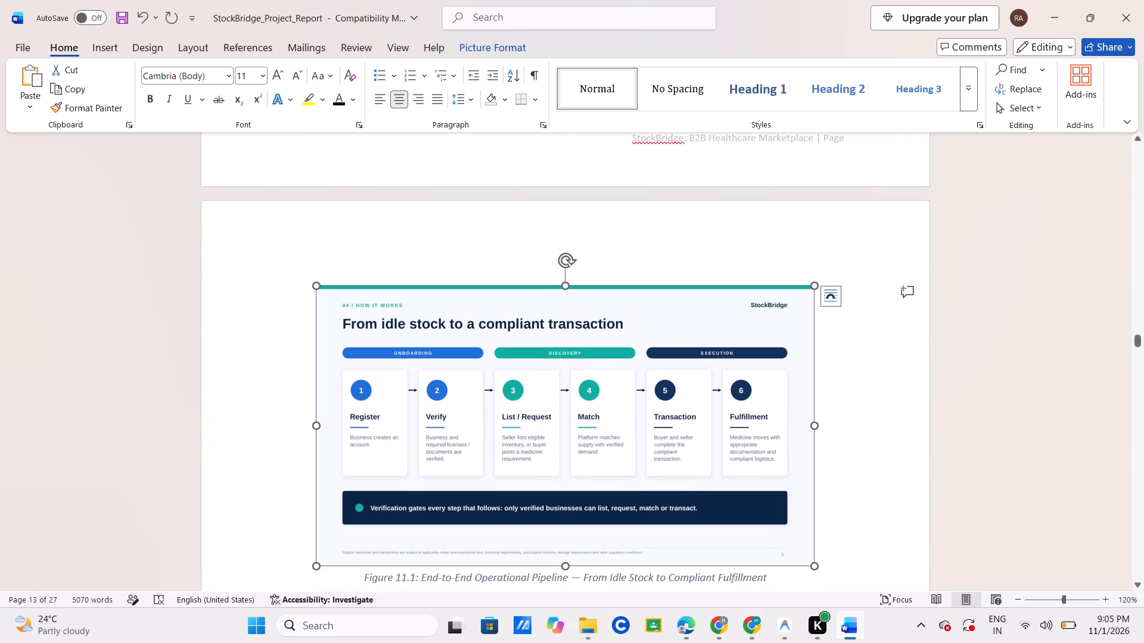
pyautogui.click(308, 261)
pyautogui.click(308, 261)
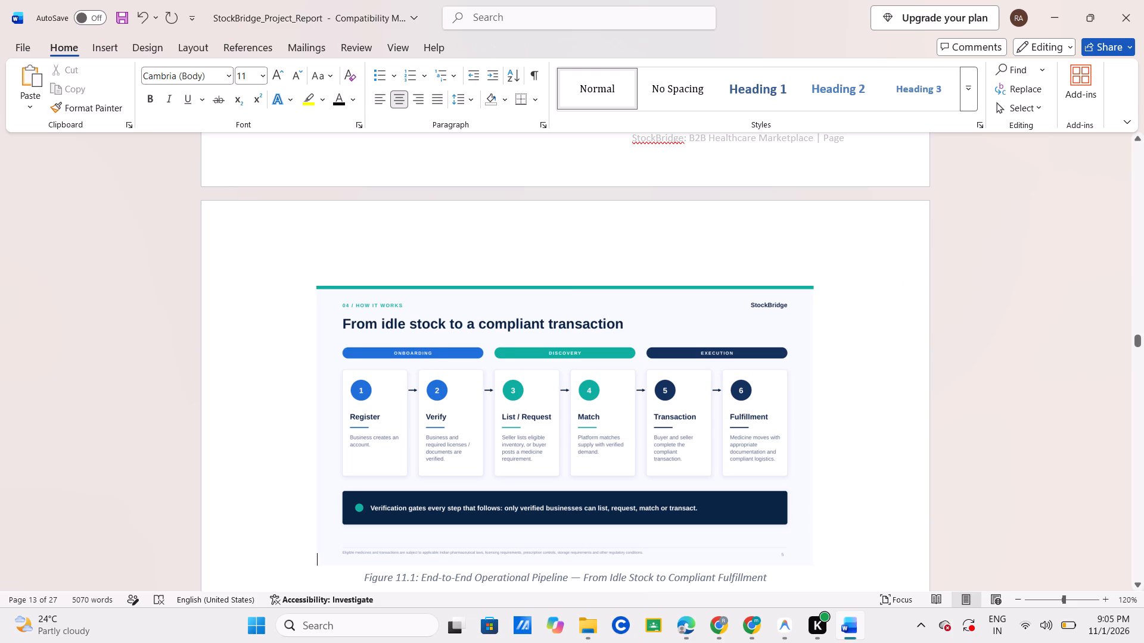
pyautogui.press('BackSpace')
pyautogui.press('BackSpace')
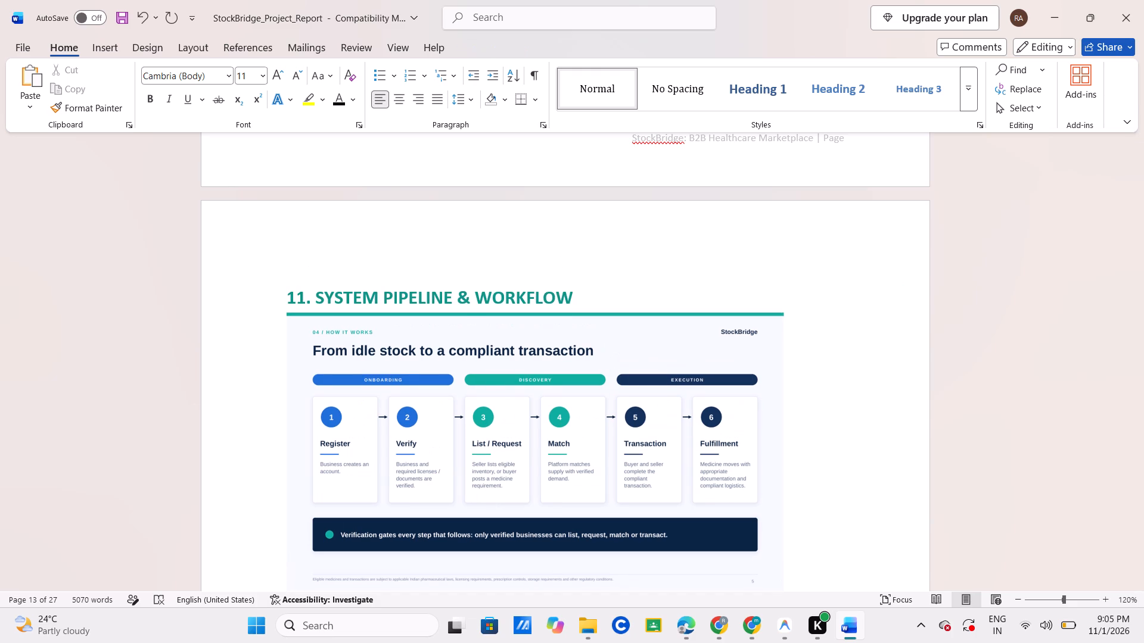
pyautogui.scroll(6, 308, 261)
pyautogui.scroll(1, 288, 399)
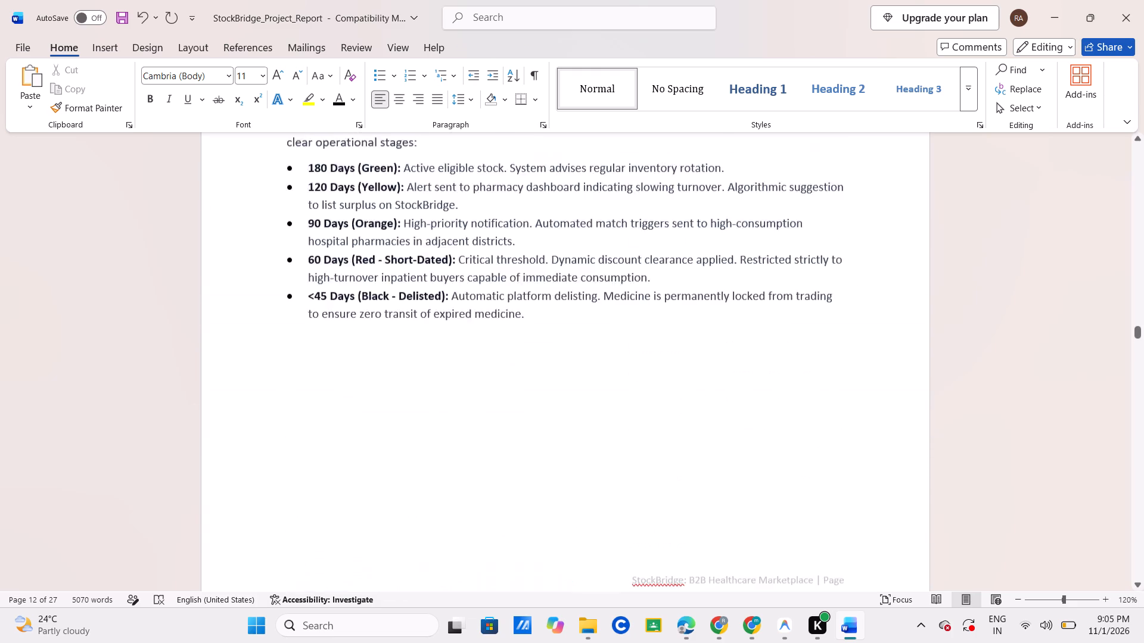
pyautogui.scroll(3, 288, 399)
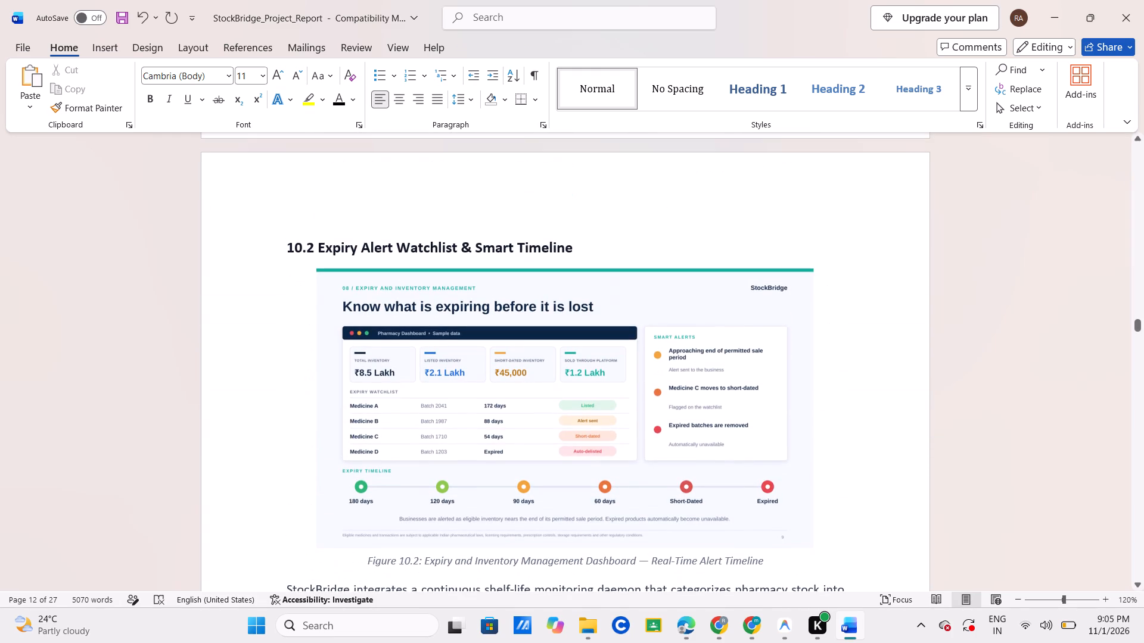
# Undo the recent section 11 edits, back to before the removal of the page break preceding the "11. SYSTEM PIPELINE & WORKFLOW" heading.
pyautogui.hotkey('ctrl', 'z')
pyautogui.hotkey('ctrl', 'z')
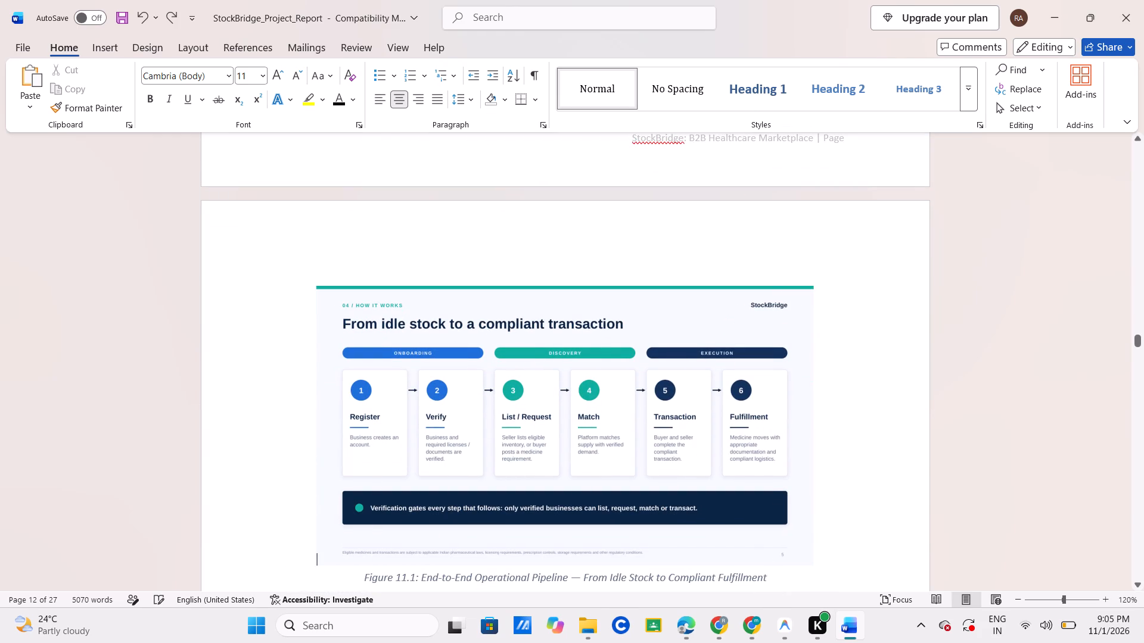
pyautogui.scroll(2, 288, 399)
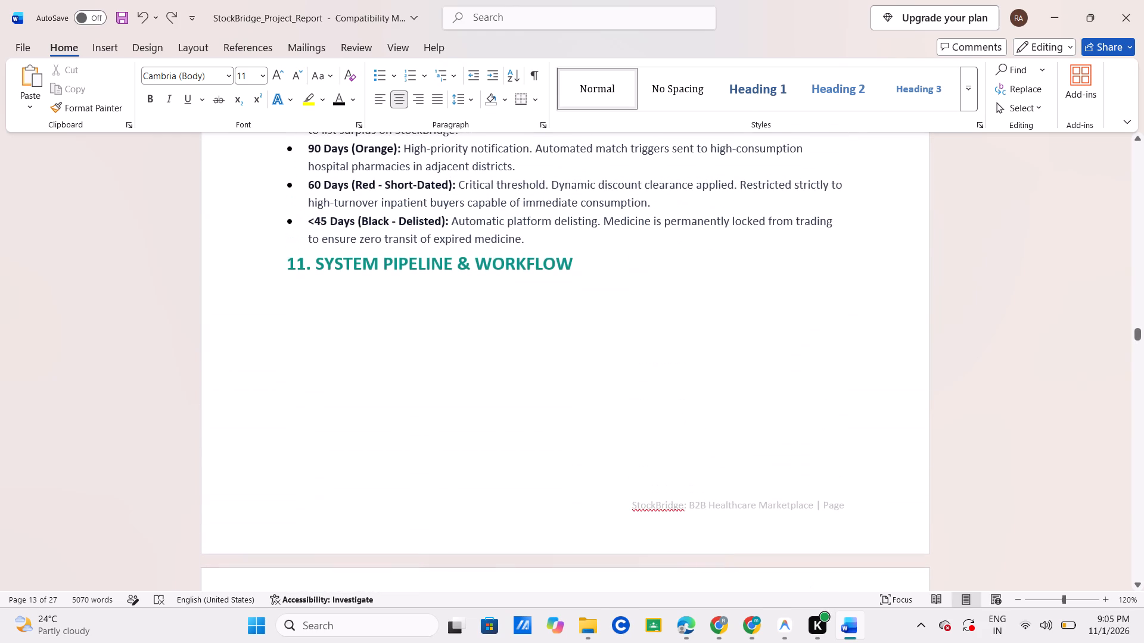
pyautogui.hotkey('ctrl', 'z')
# Remove the page break before the "14. EXPIRY-AWARE REDISTRIBUTION & MATCHING ENGINE" heading so it directly follows the section 13.1 list.
pyautogui.scroll(-1, 288, 399)
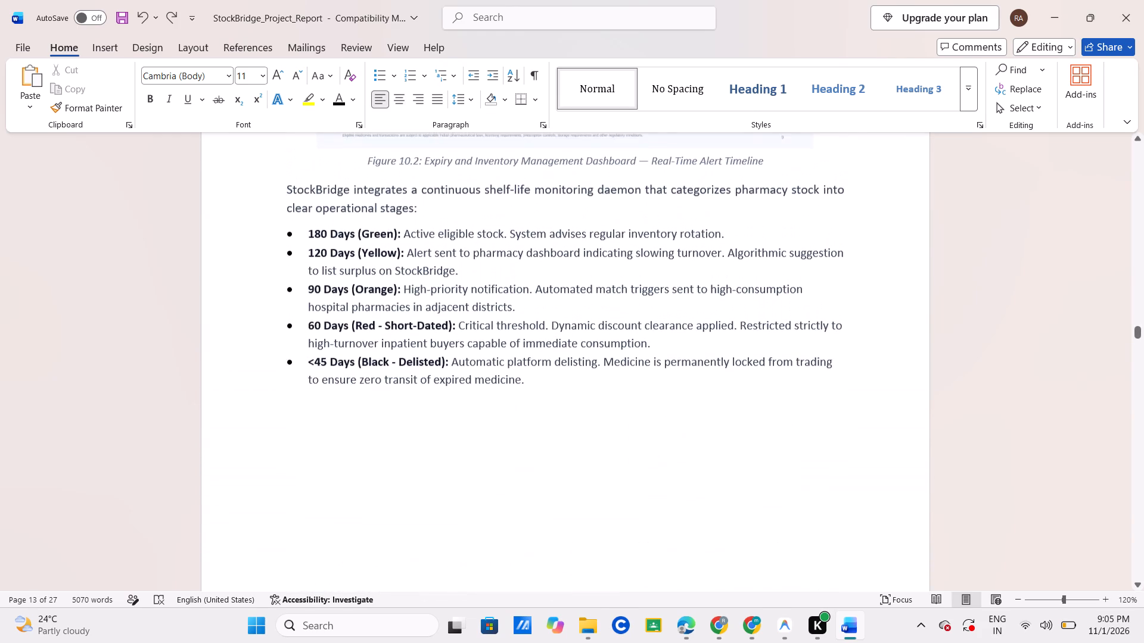
pyautogui.scroll(-2, 288, 399)
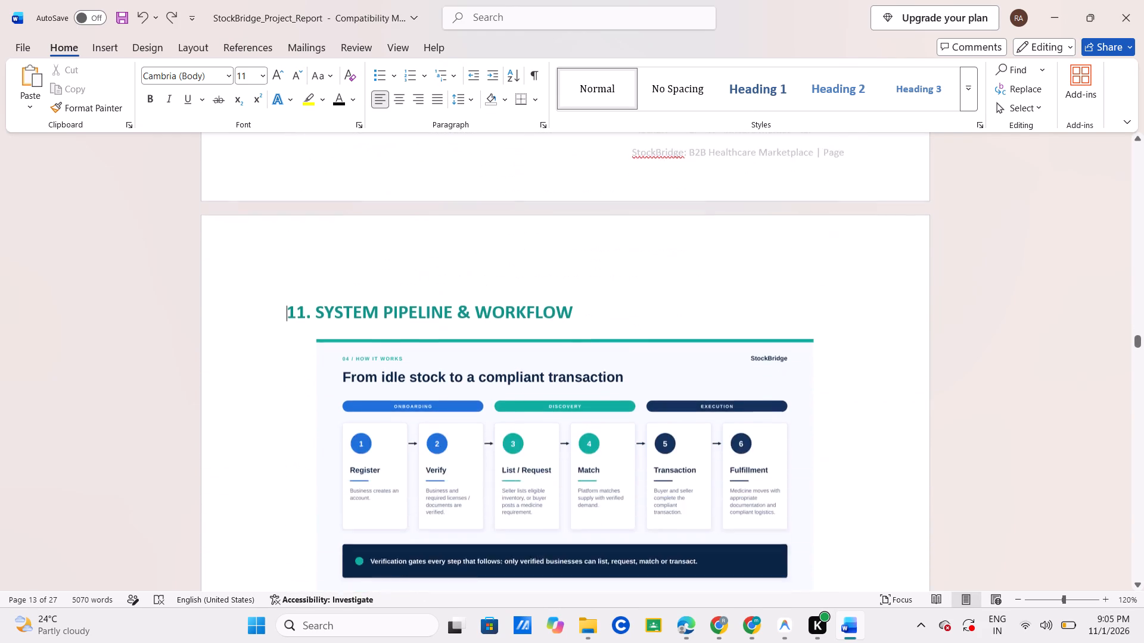
pyautogui.scroll(-6, 288, 399)
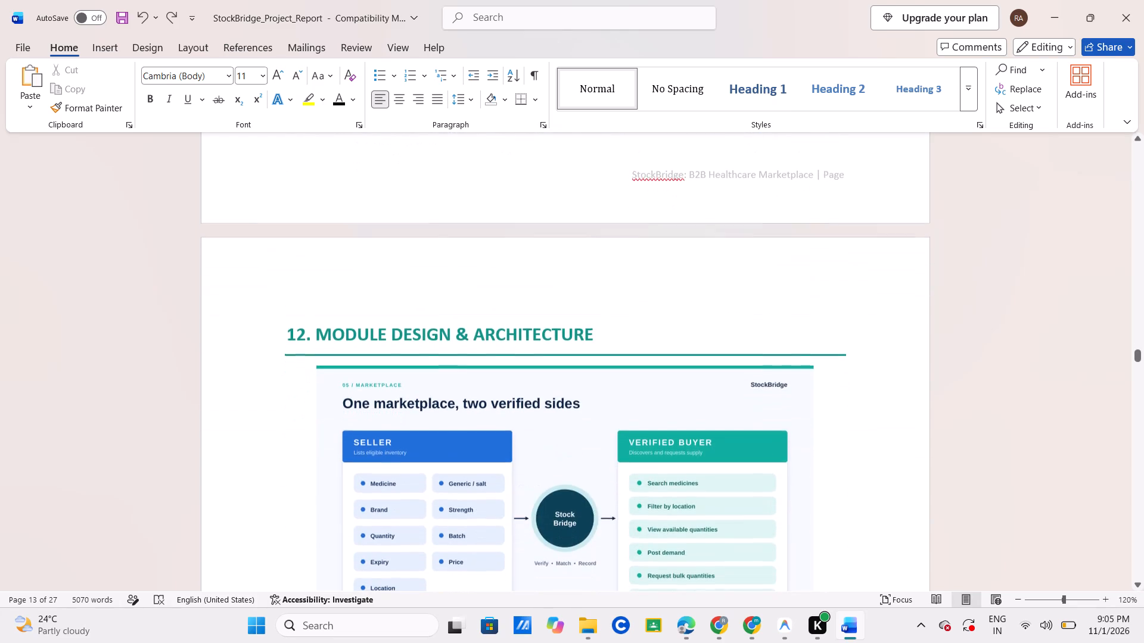
pyautogui.scroll(-3, 288, 399)
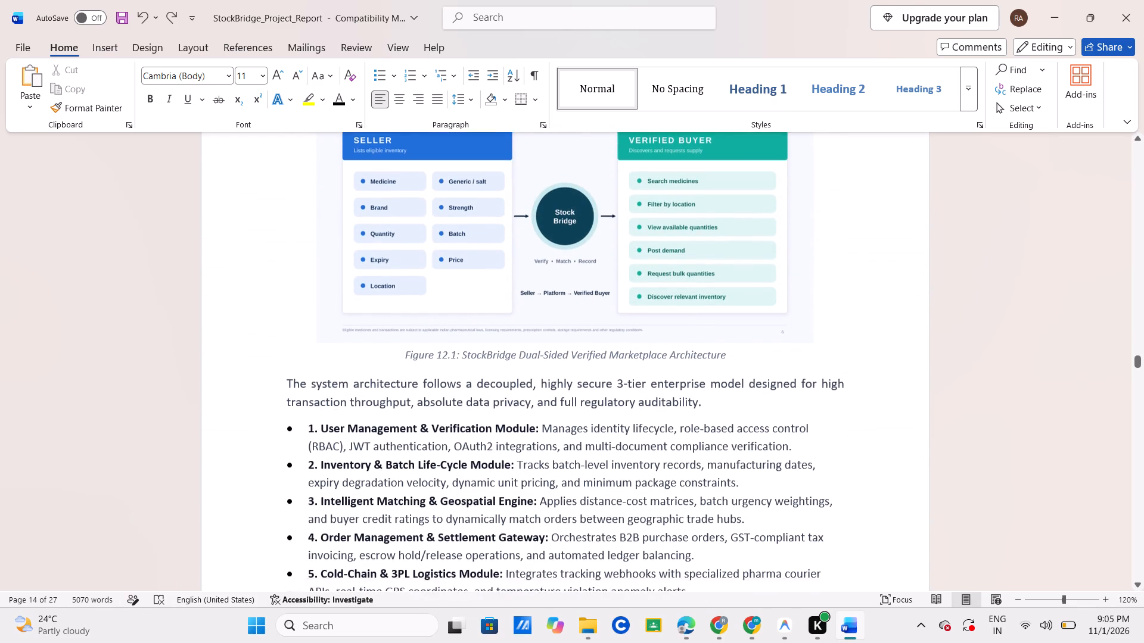
pyautogui.scroll(-3, 288, 399)
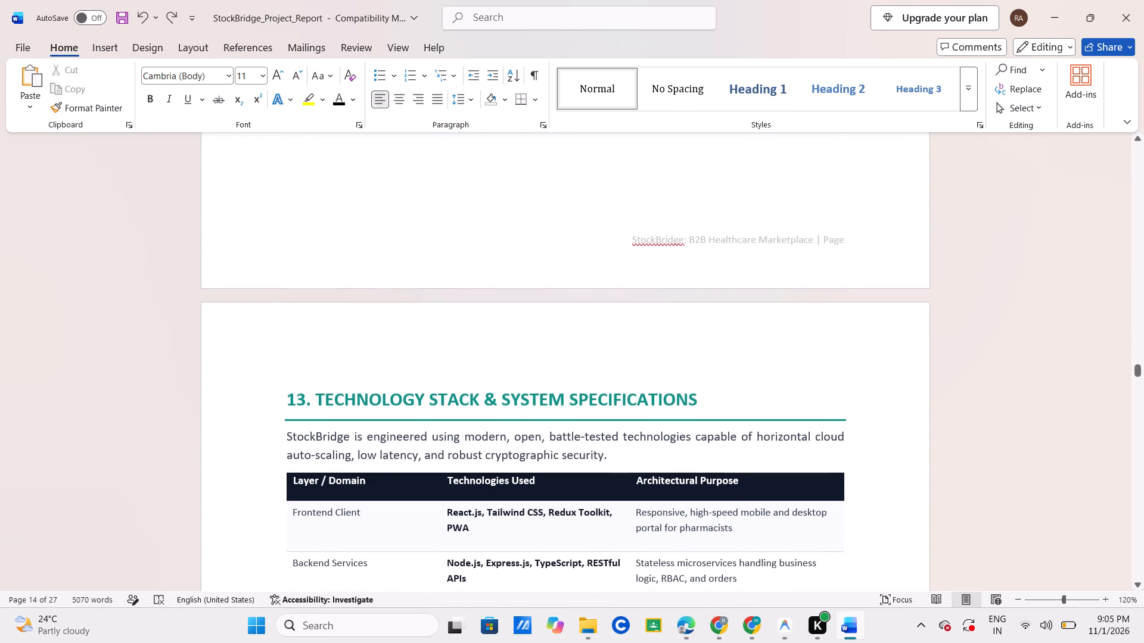
pyautogui.scroll(-2, 288, 399)
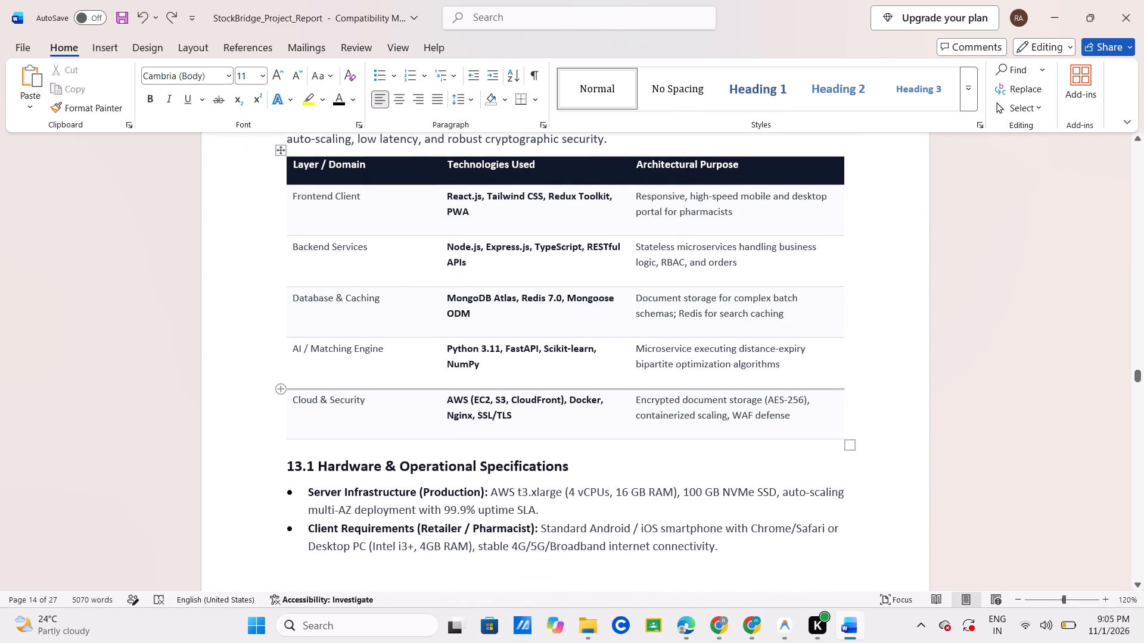
pyautogui.scroll(-3, 288, 399)
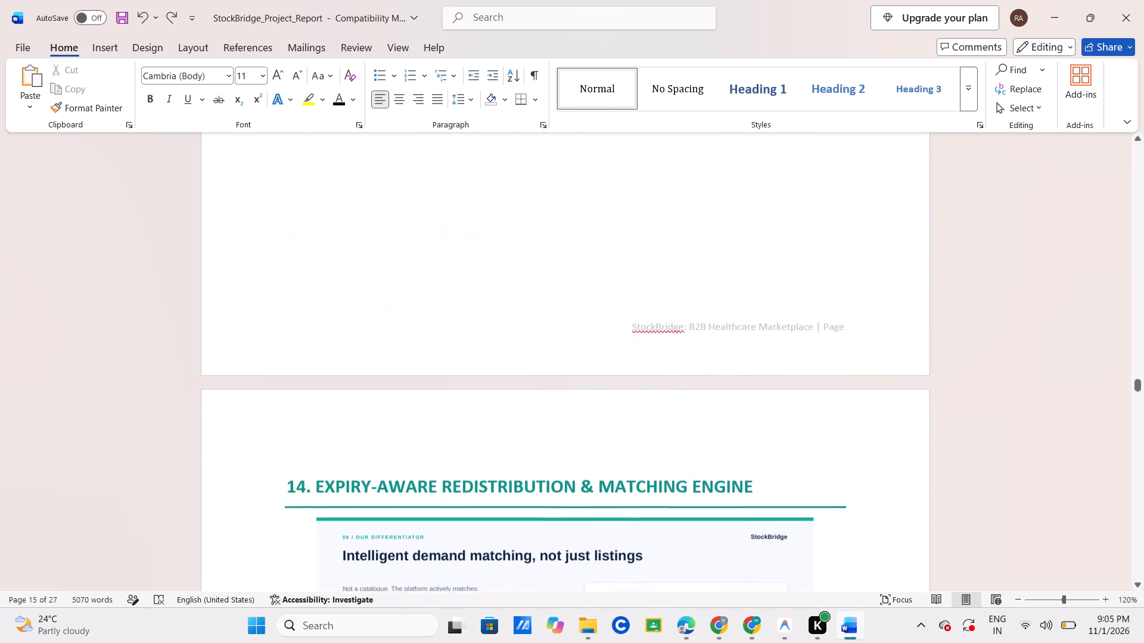
pyautogui.scroll(-1, 288, 399)
pyautogui.click(285, 475)
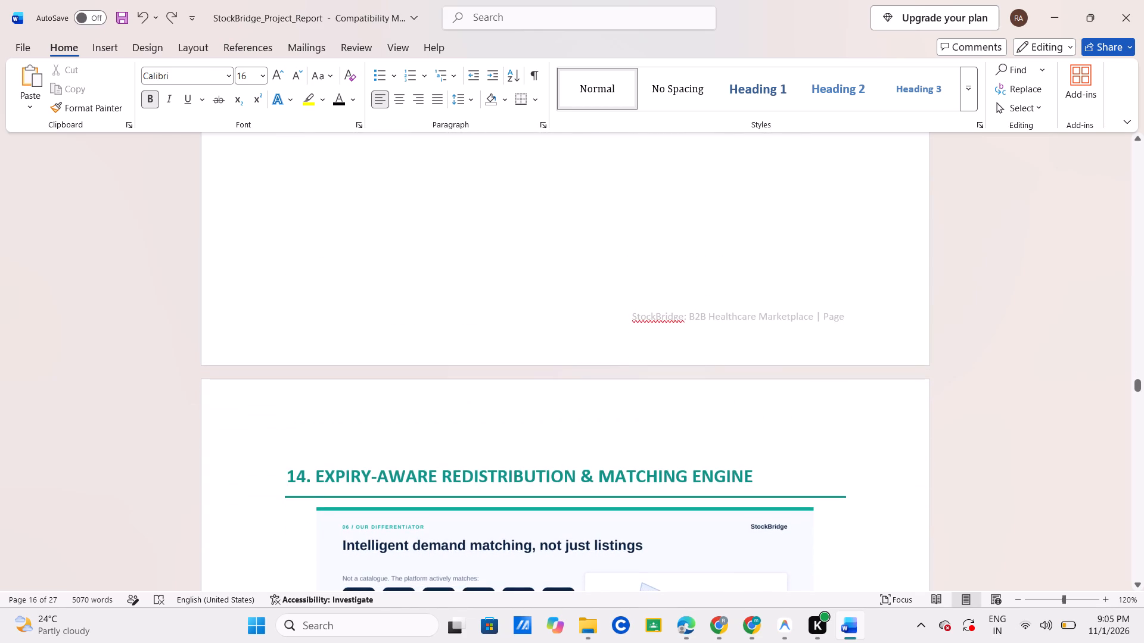
pyautogui.press('BackSpace')
pyautogui.press('BackSpace')
# Set the text wrapping of the "Intelligent demand matching, not just listings" image in section 14 to Top and Bottom.
pyautogui.scroll(-1, 285, 475)
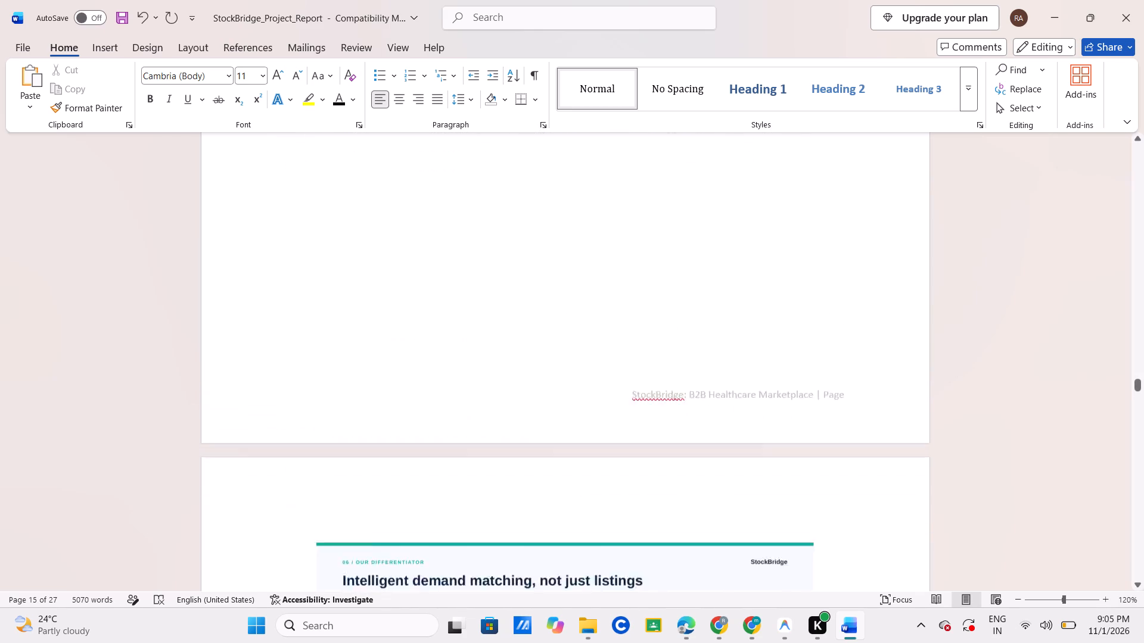
pyautogui.scroll(-1, 285, 475)
pyautogui.click(376, 529)
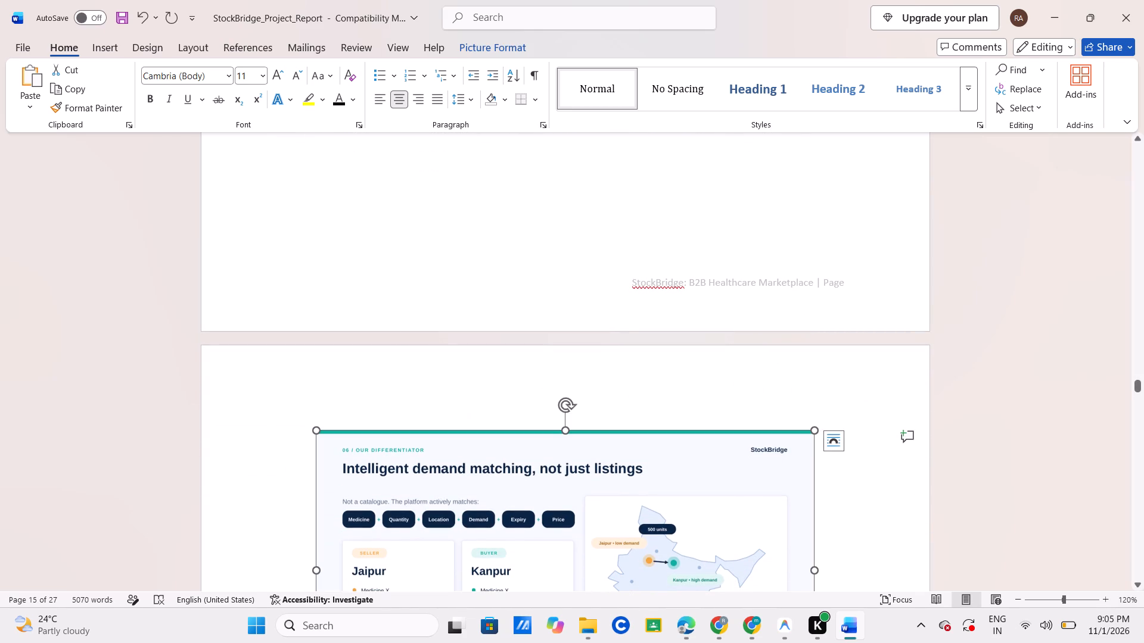
pyautogui.moveTo(376, 529); pyautogui.dragTo(405, 490)
pyautogui.click(405, 490)
pyautogui.click(831, 447)
pyautogui.click(872, 520)
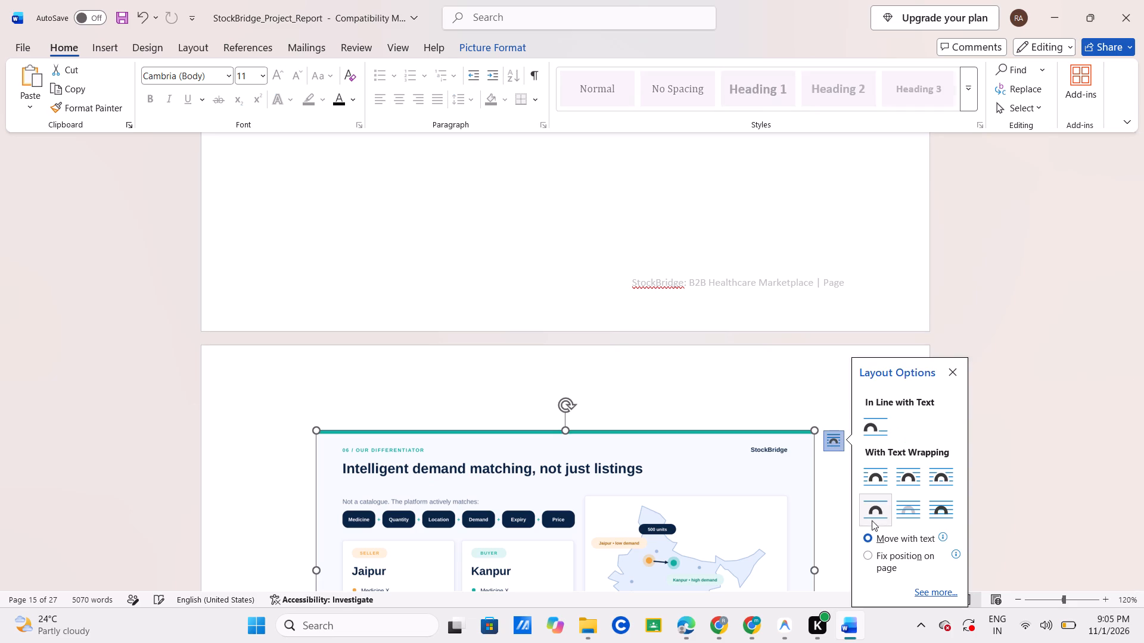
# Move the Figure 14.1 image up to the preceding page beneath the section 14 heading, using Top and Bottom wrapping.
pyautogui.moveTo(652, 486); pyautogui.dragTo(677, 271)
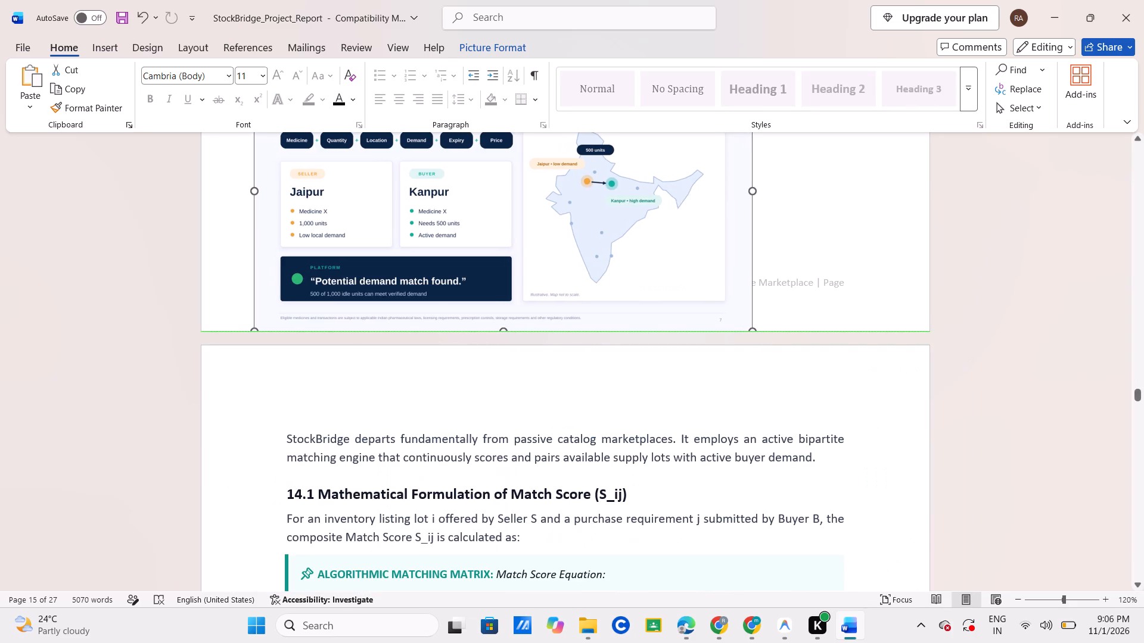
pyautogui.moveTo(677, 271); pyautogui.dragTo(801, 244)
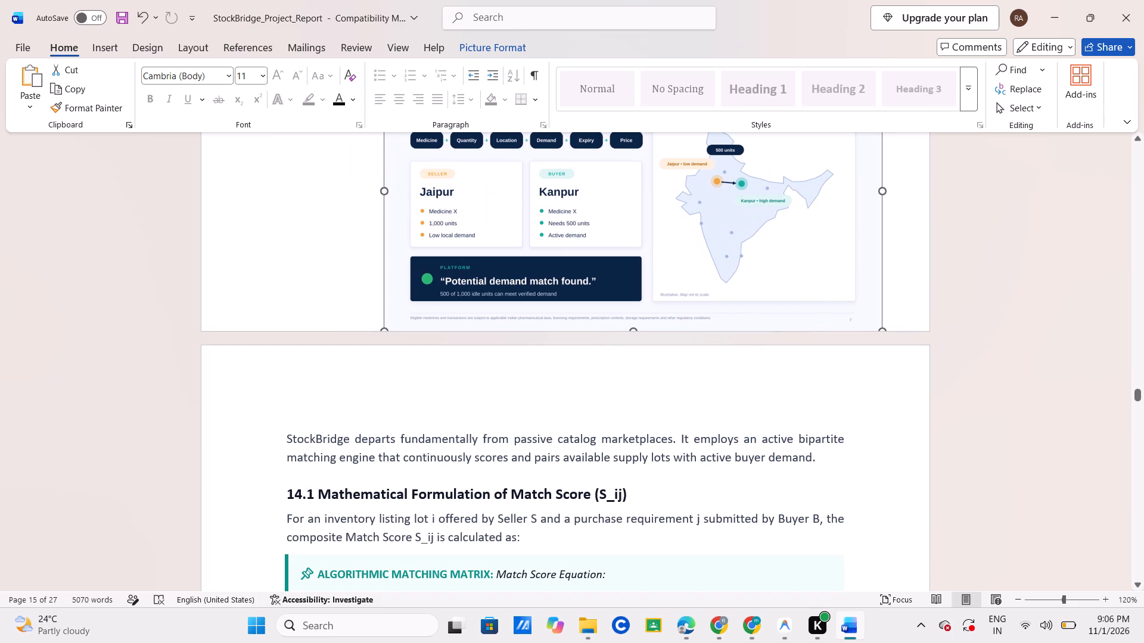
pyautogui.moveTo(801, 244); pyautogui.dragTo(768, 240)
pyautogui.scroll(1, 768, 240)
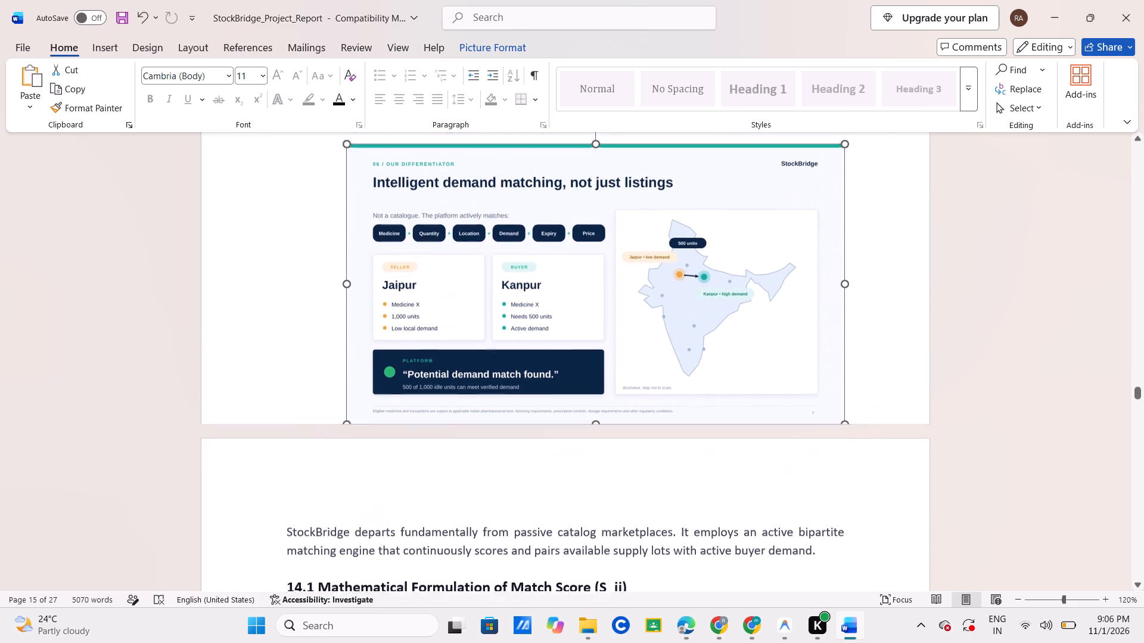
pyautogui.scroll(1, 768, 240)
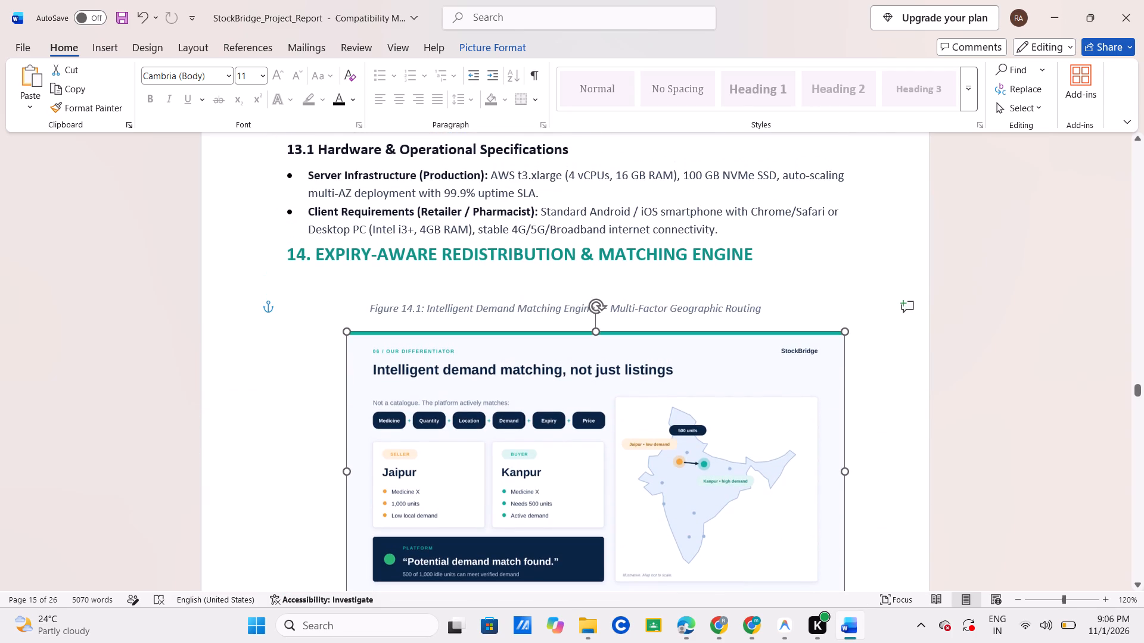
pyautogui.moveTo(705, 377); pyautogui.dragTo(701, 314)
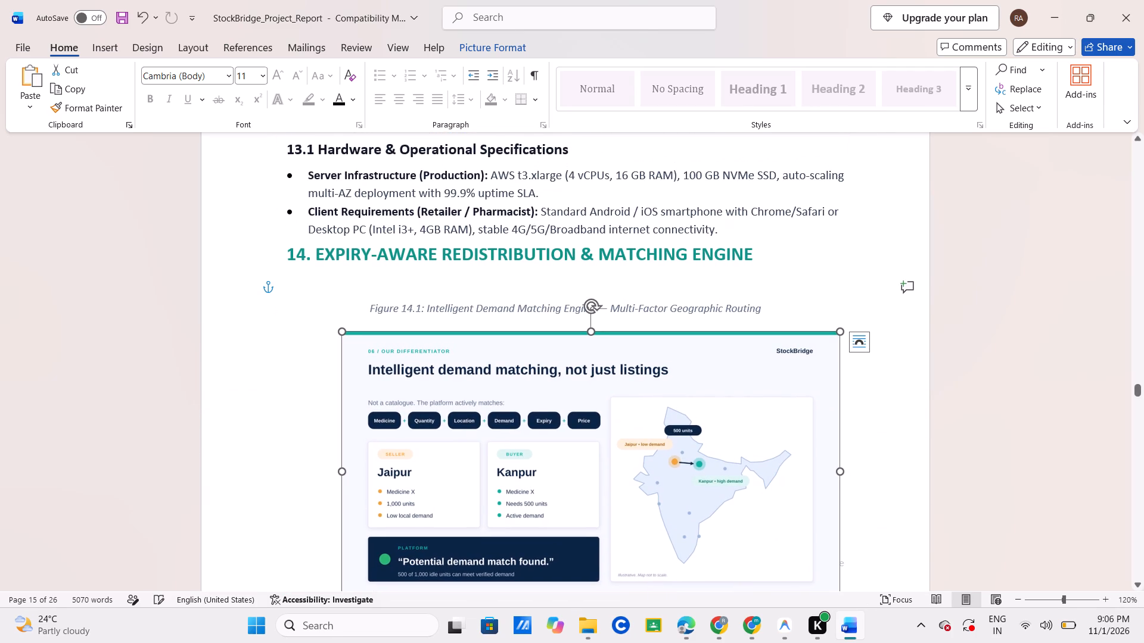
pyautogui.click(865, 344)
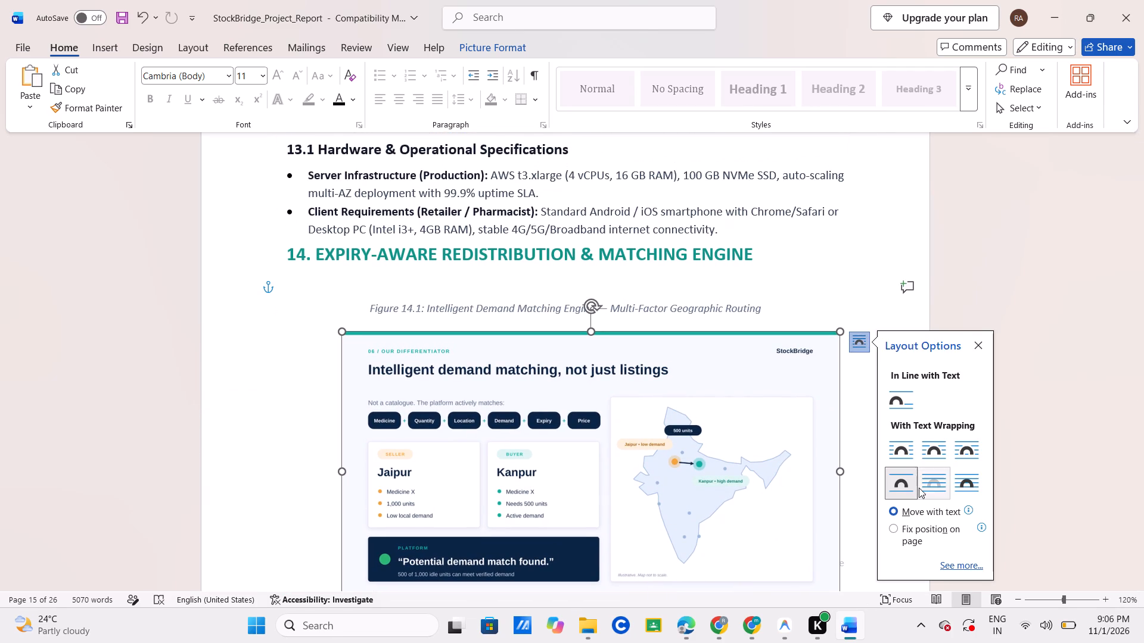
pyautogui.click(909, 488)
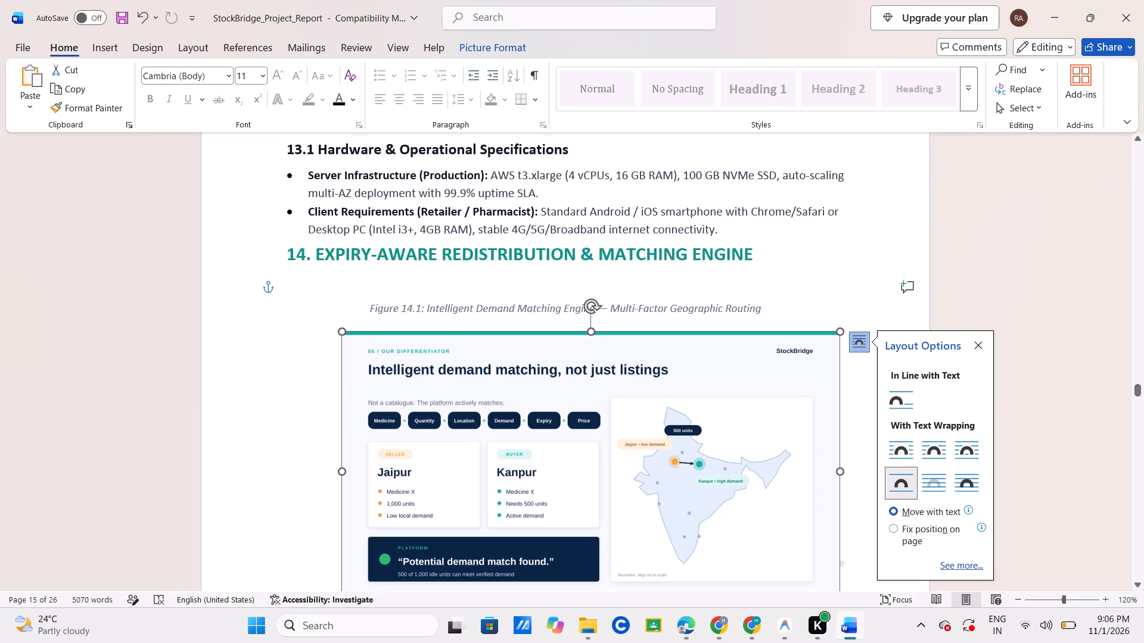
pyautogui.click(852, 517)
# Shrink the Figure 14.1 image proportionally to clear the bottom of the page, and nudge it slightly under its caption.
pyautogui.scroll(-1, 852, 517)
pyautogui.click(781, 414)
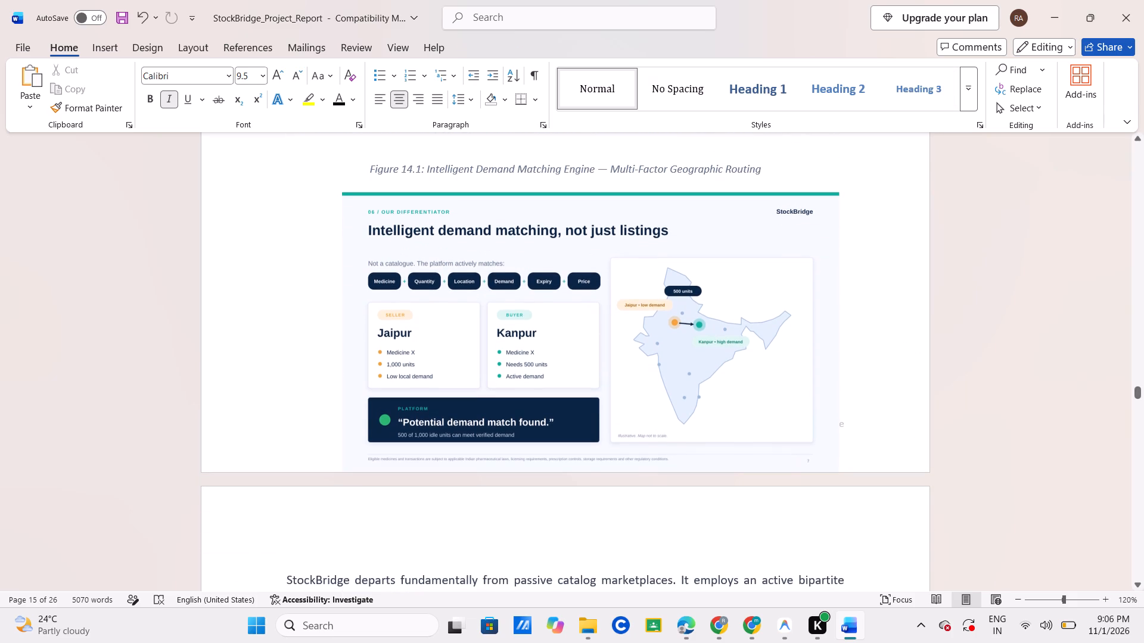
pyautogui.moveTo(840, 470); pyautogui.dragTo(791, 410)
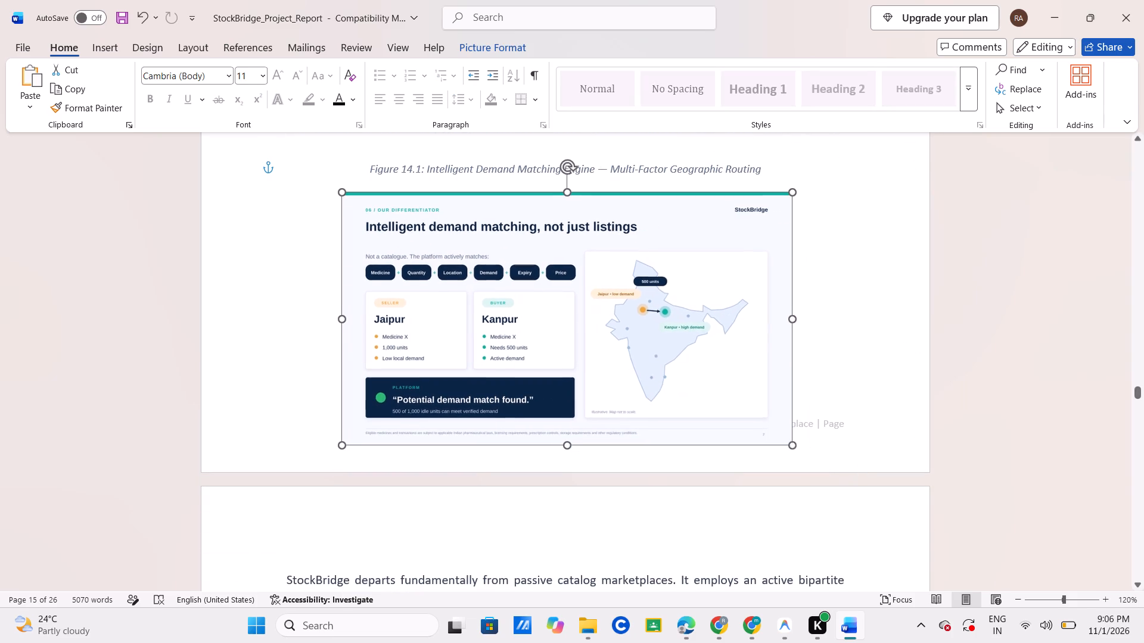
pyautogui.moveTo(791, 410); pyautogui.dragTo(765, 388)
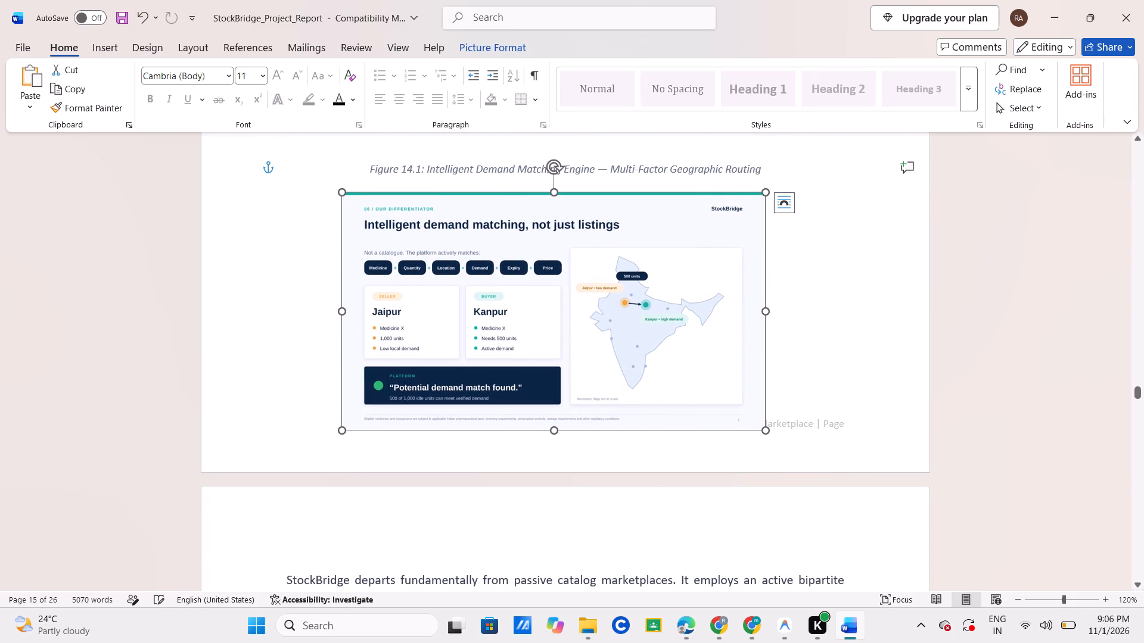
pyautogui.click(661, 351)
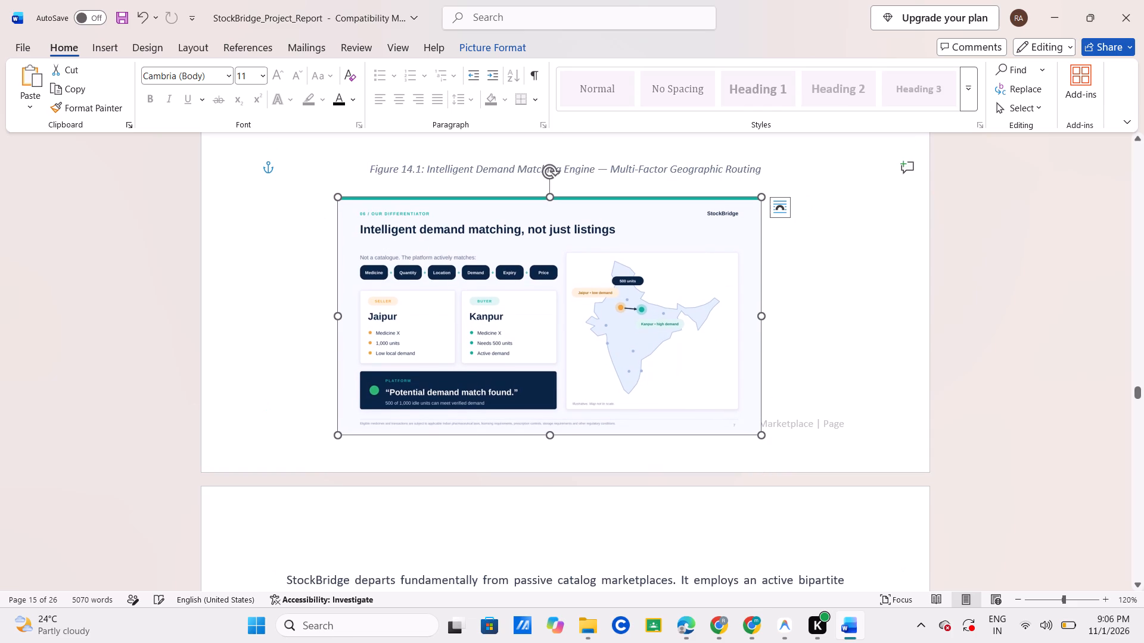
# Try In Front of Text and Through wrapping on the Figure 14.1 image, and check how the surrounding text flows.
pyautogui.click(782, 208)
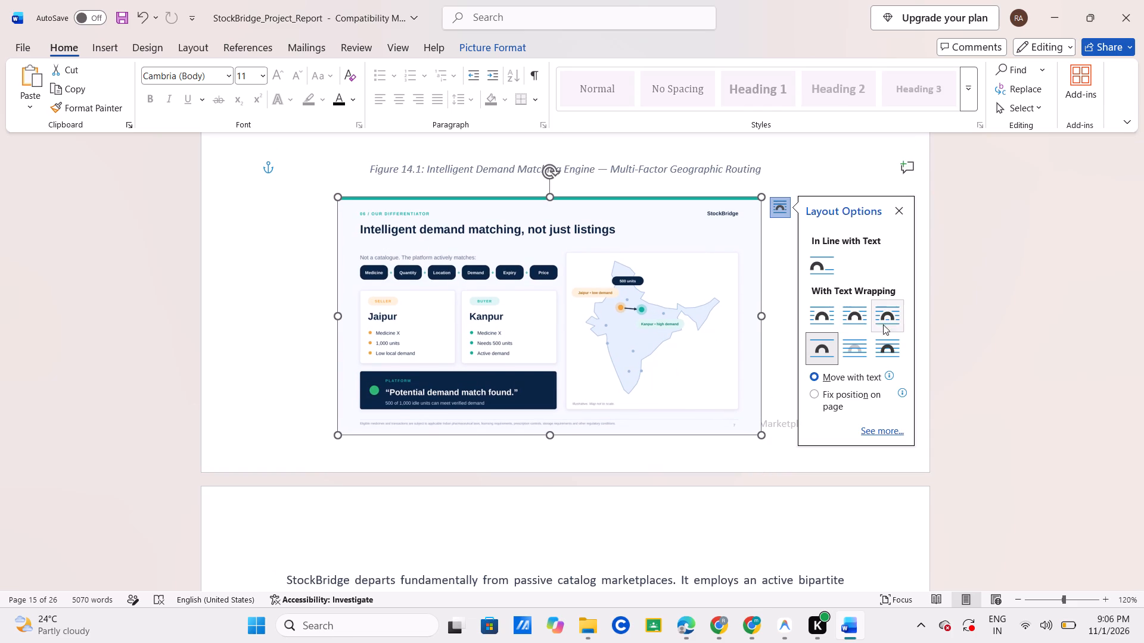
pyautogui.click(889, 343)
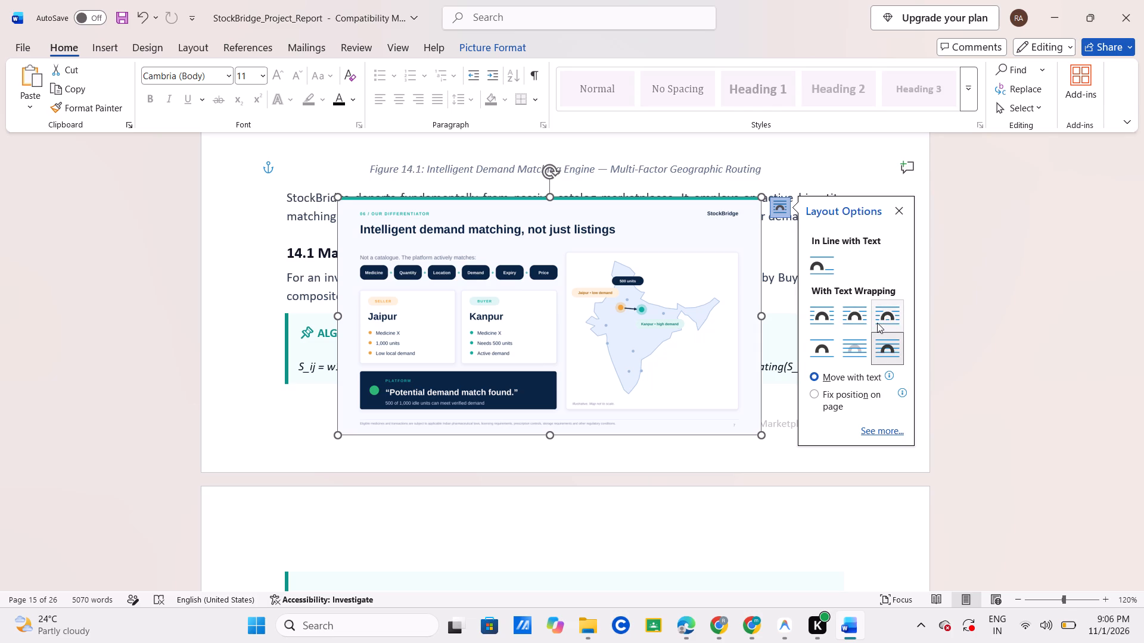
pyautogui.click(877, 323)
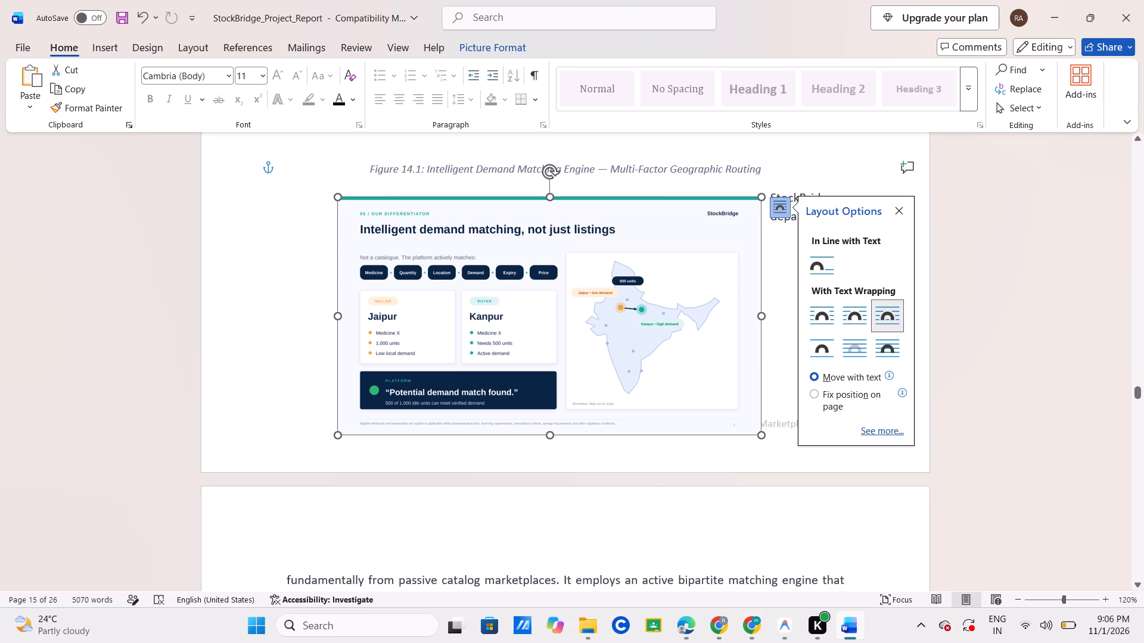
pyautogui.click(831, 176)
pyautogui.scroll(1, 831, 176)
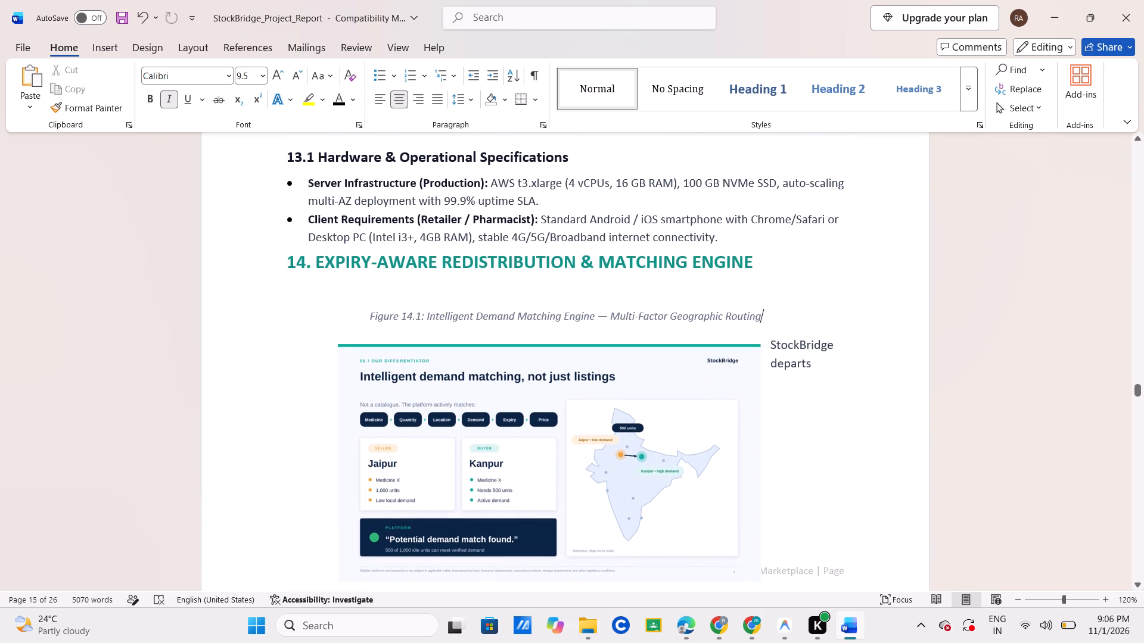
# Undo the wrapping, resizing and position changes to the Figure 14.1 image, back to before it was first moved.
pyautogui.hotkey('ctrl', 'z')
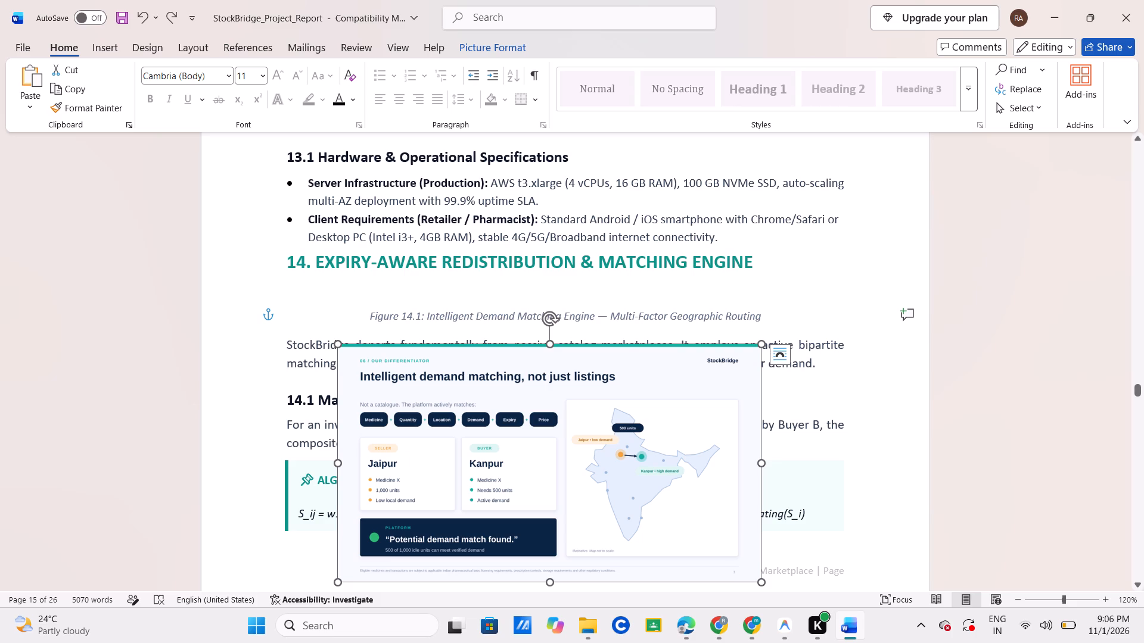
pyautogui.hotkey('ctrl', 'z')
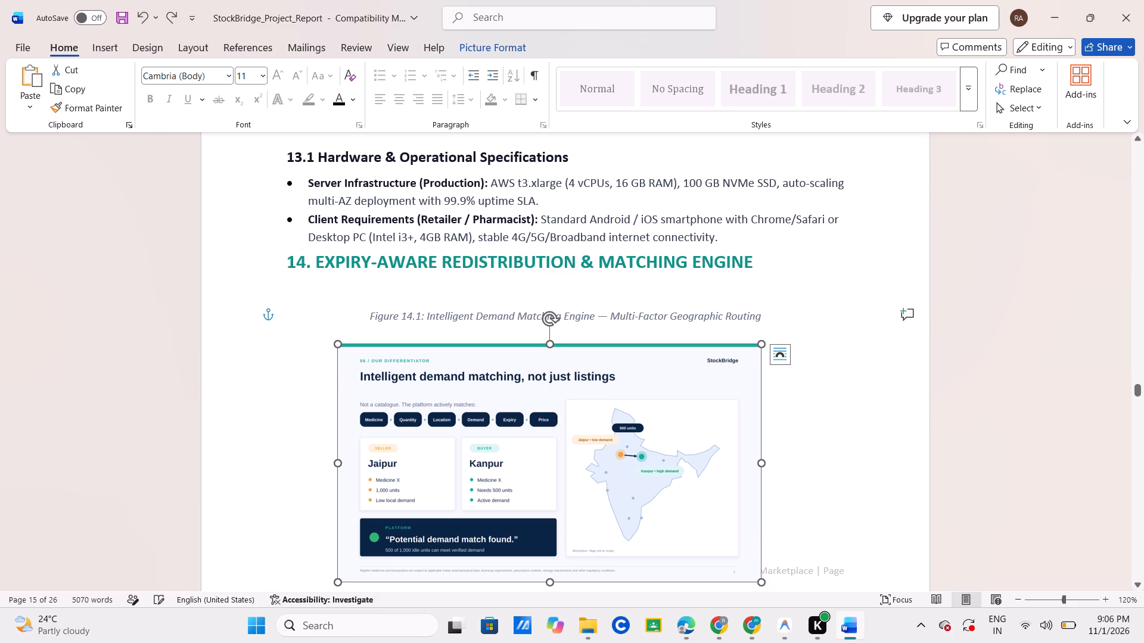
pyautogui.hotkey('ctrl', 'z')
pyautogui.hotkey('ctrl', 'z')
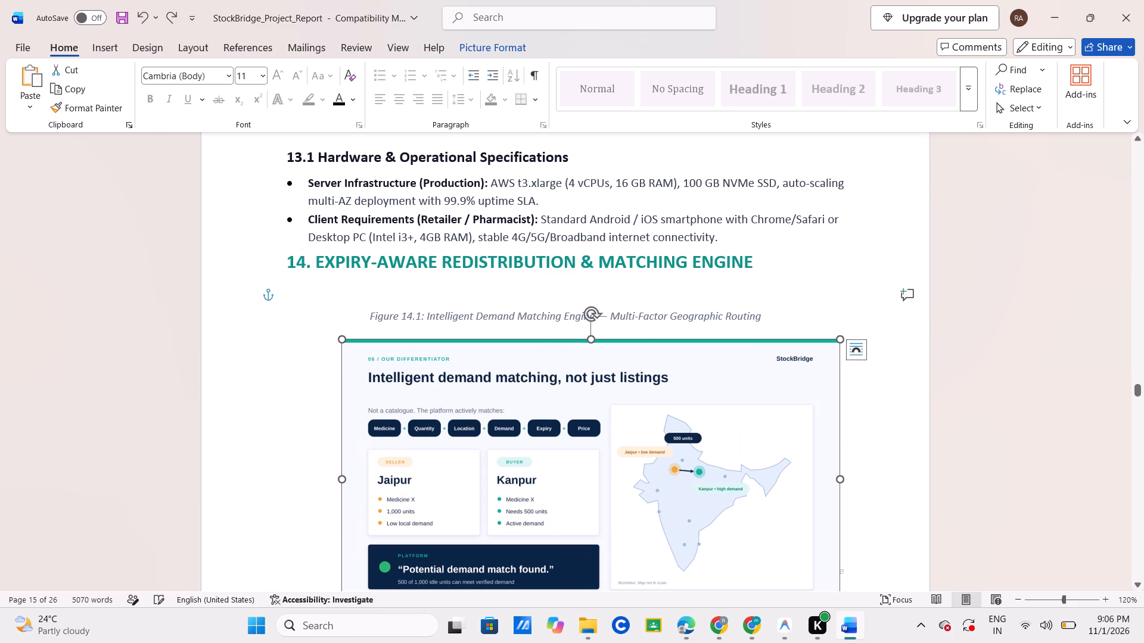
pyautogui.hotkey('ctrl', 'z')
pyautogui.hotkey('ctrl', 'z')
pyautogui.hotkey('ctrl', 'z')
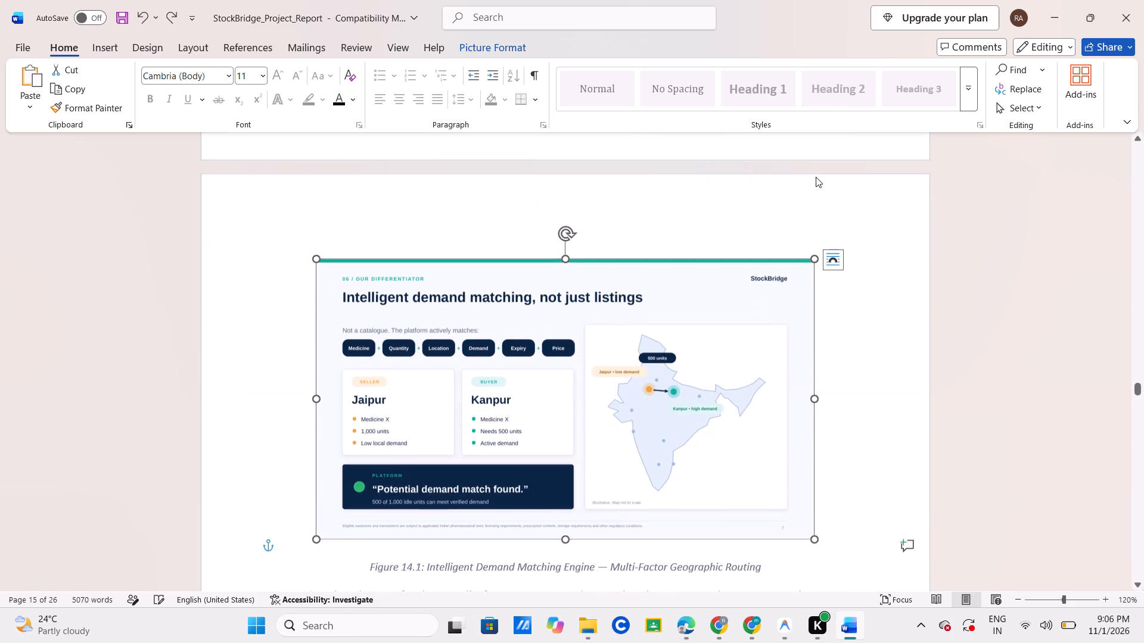
# Set Top and Bottom wrapping on the Figure 14.1 image and move it up to the preceding page, beneath its caption.
pyautogui.click(833, 253)
pyautogui.click(879, 391)
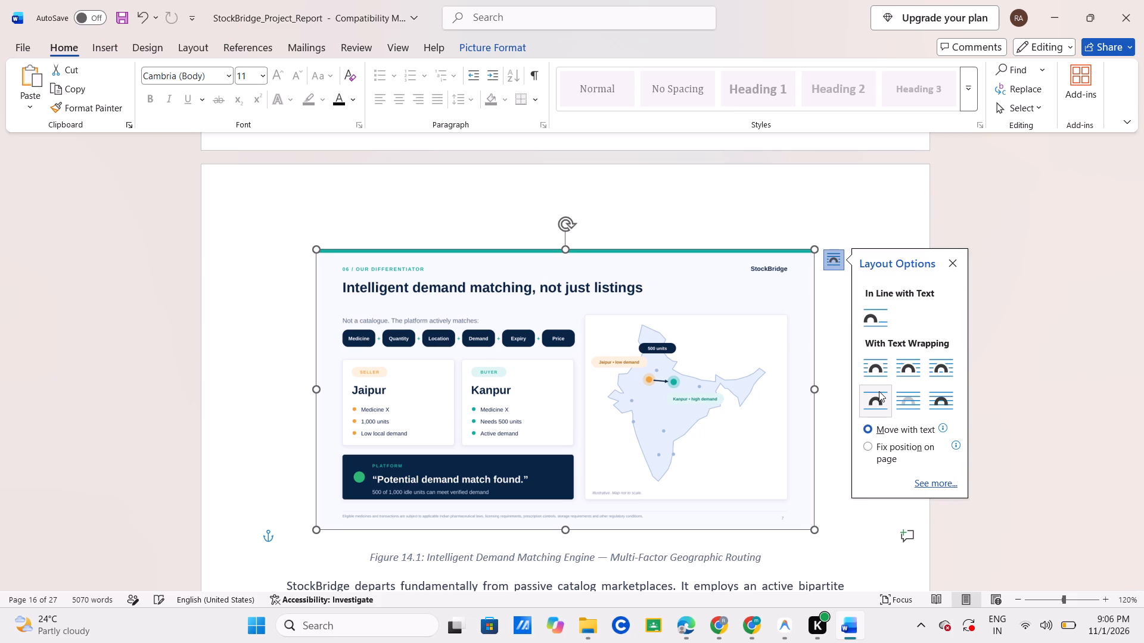
pyautogui.moveTo(758, 389); pyautogui.dragTo(751, 170)
pyautogui.scroll(2, 729, 270)
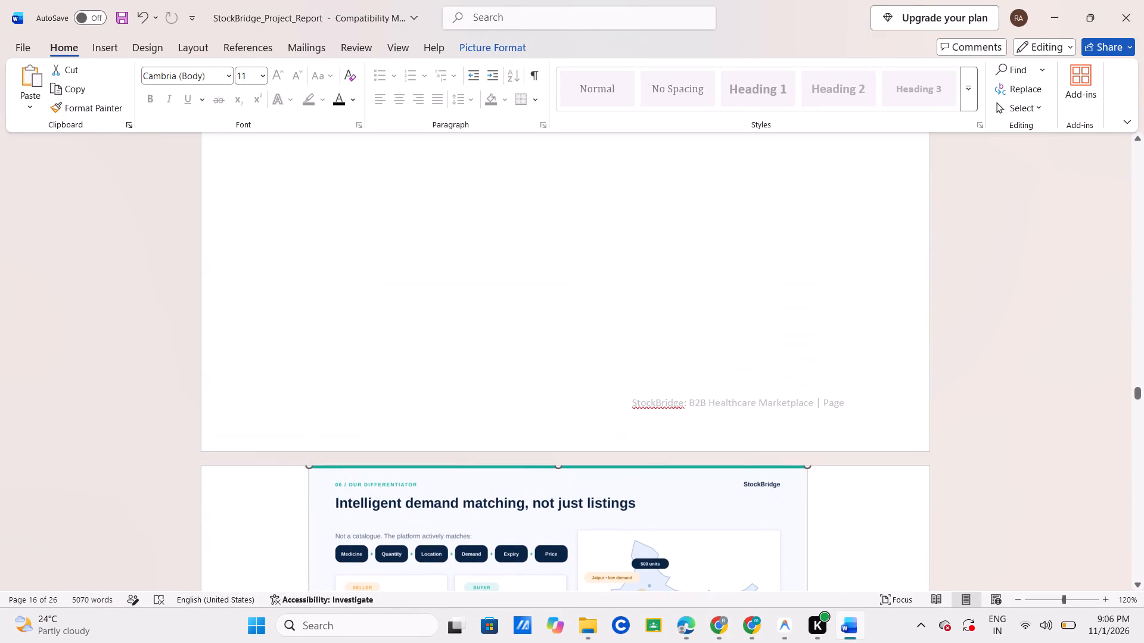
pyautogui.moveTo(654, 511); pyautogui.dragTo(672, 300)
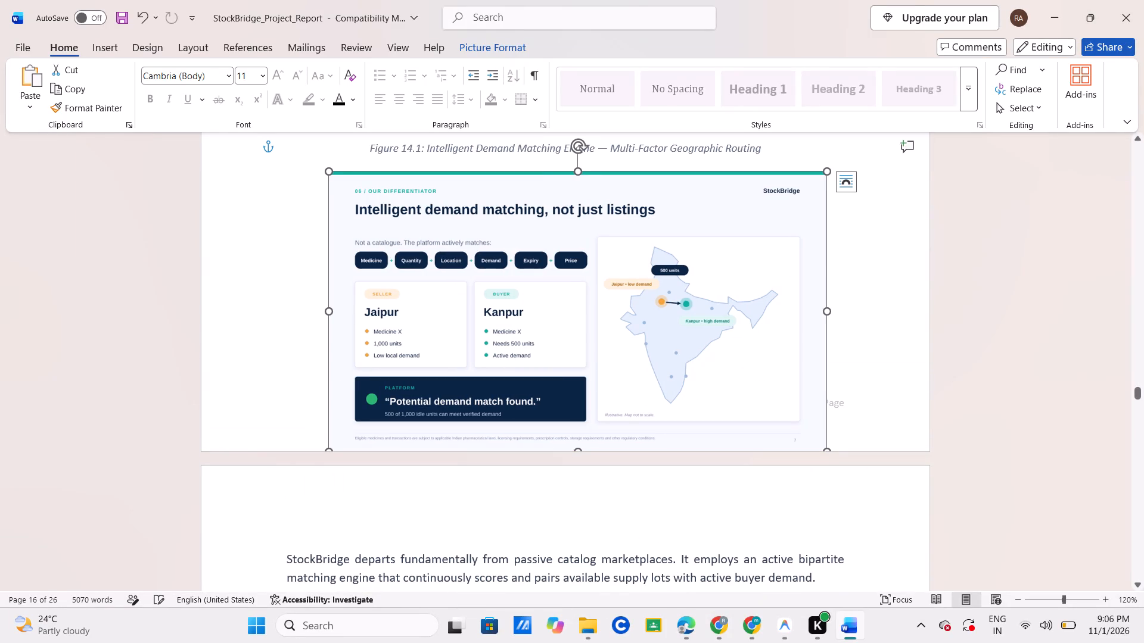
# Shrink the Figure 14.1 image proportionally to fit the page and place it between the section 14 heading and its caption.
pyautogui.moveTo(825, 448); pyautogui.dragTo(776, 401)
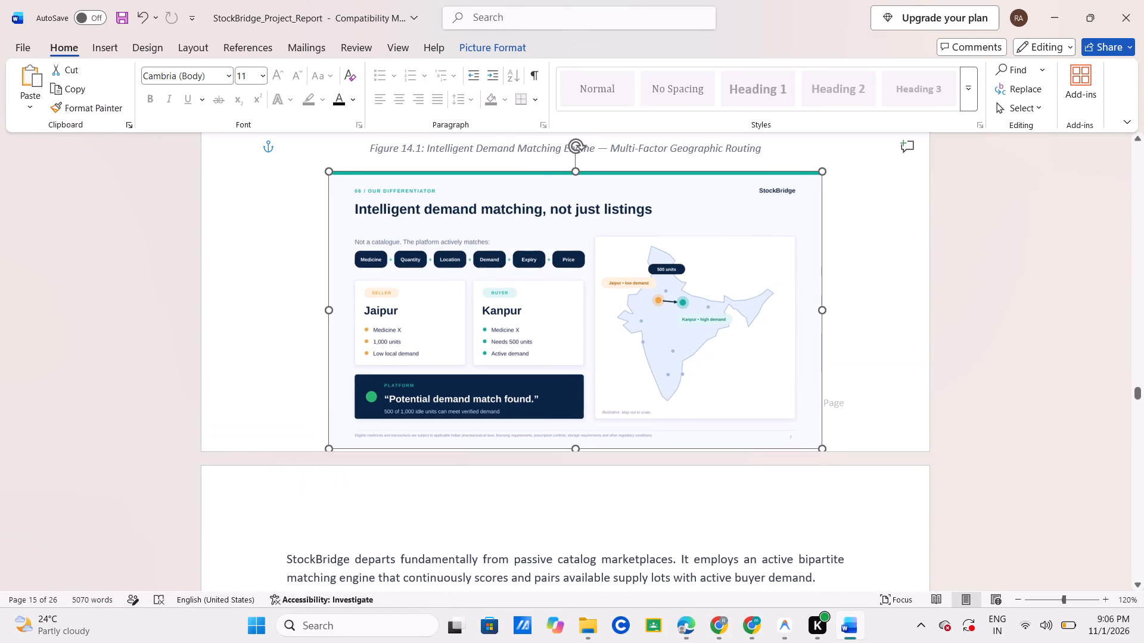
pyautogui.moveTo(776, 401); pyautogui.dragTo(688, 354)
pyautogui.scroll(1, 740, 335)
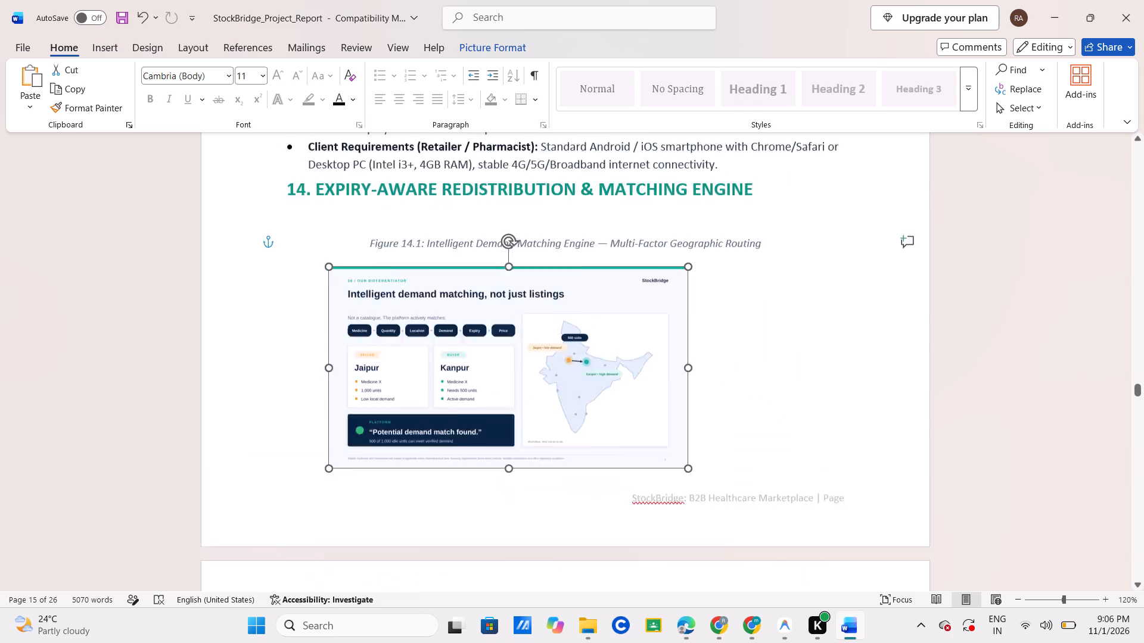
pyautogui.scroll(1, 740, 335)
pyautogui.moveTo(617, 483); pyautogui.dragTo(660, 417)
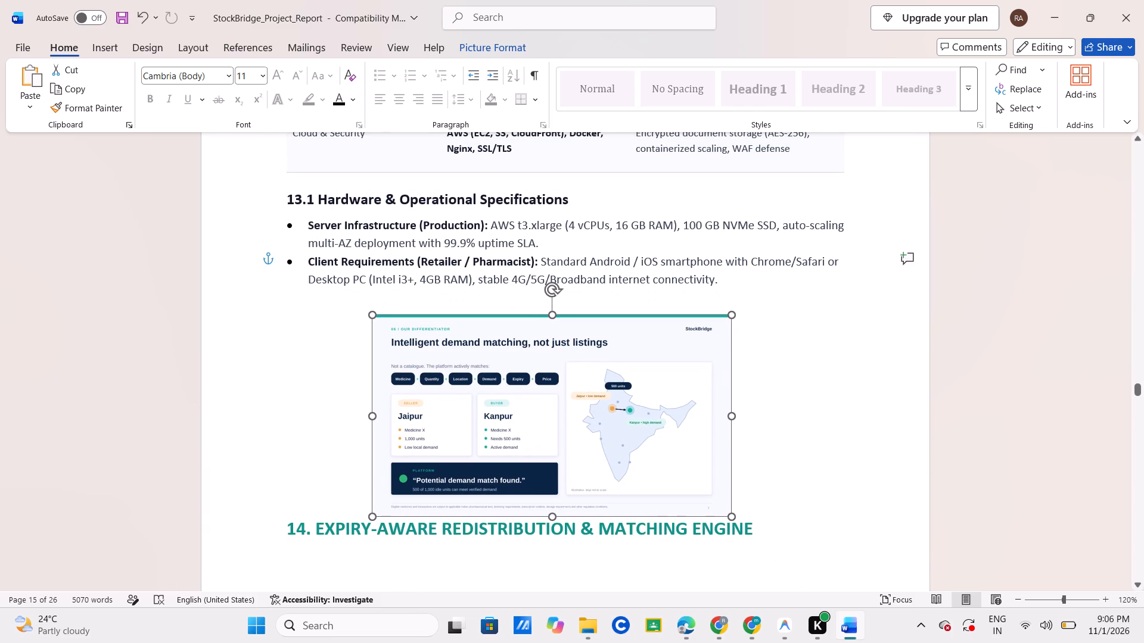
pyautogui.moveTo(660, 417); pyautogui.dragTo(660, 442)
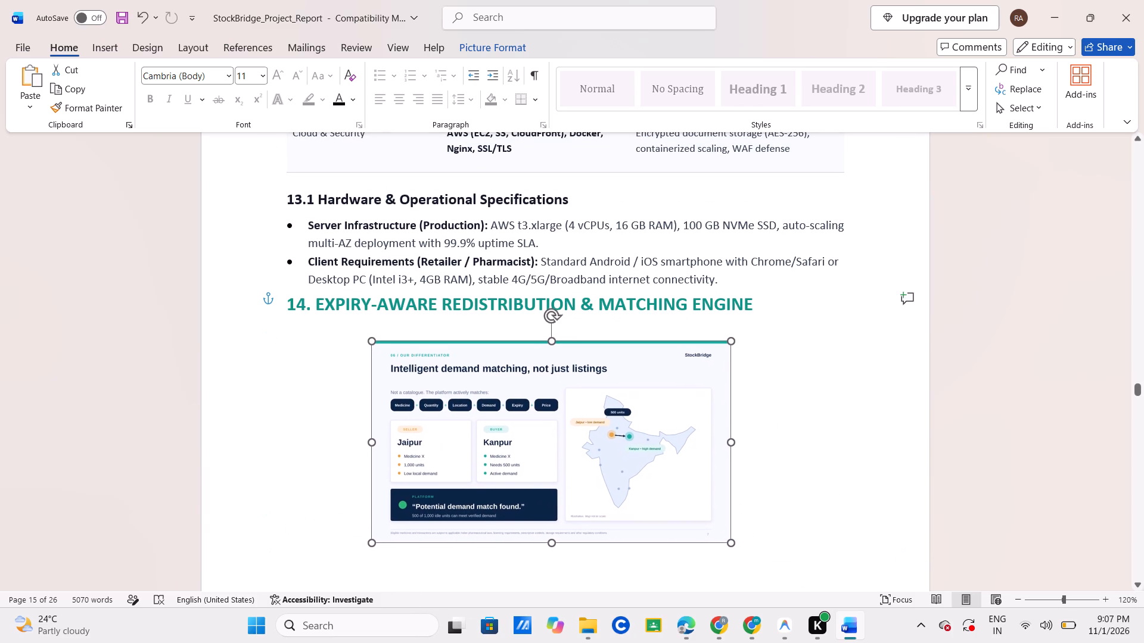
pyautogui.moveTo(660, 442); pyautogui.dragTo(660, 441)
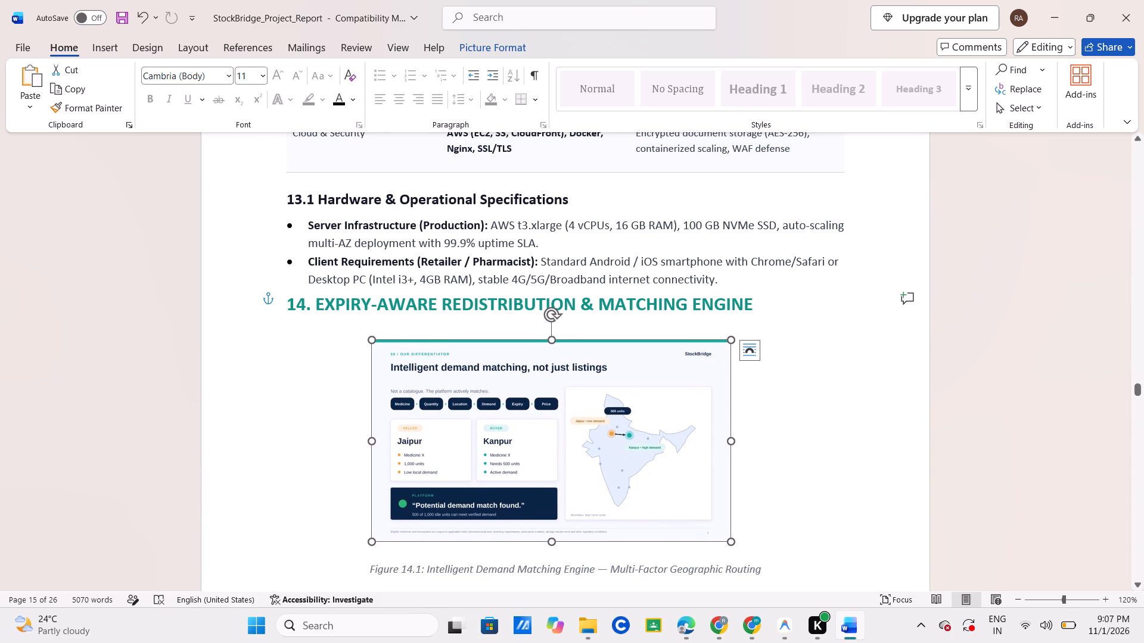
pyautogui.click(794, 442)
# Remove the page break before the section 15 heading, Differentiation & Value Proposition, so it directly follows the section 14.2 text.
pyautogui.scroll(-2, 794, 442)
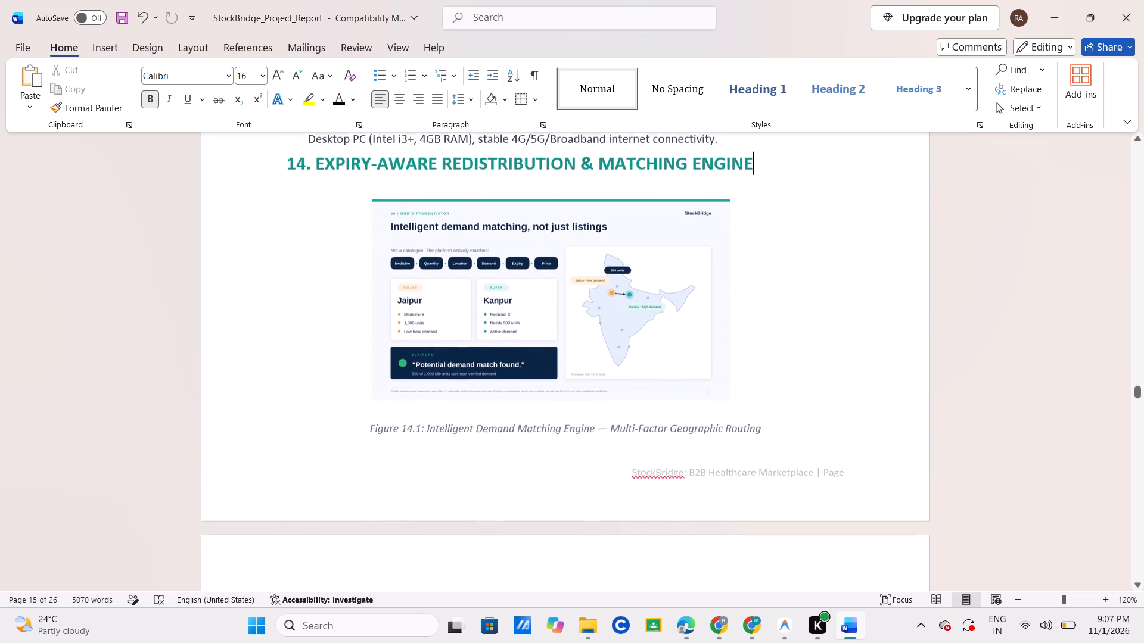
pyautogui.scroll(-1, 794, 442)
pyautogui.scroll(-1, 448, 458)
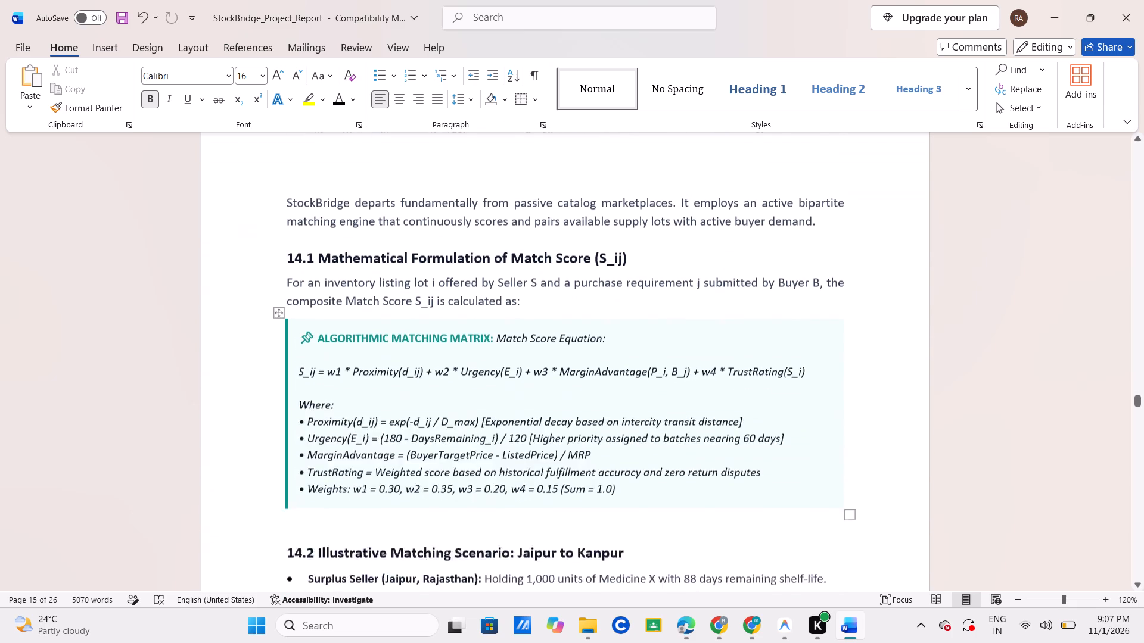
pyautogui.scroll(-1, 448, 458)
pyautogui.scroll(1, 448, 458)
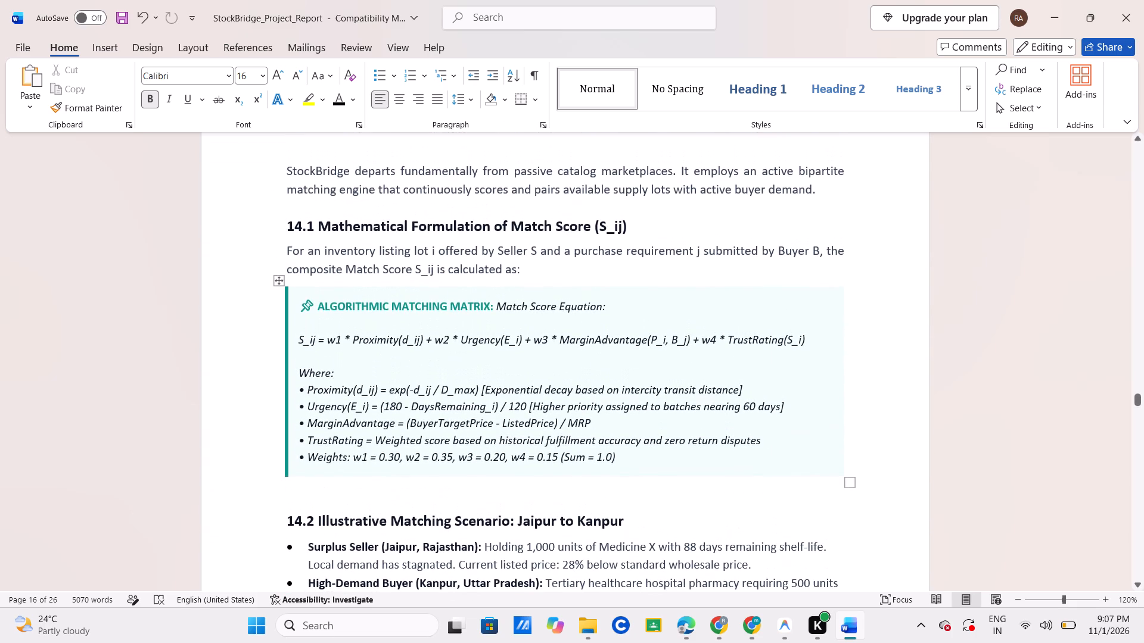
pyautogui.scroll(-2, 448, 458)
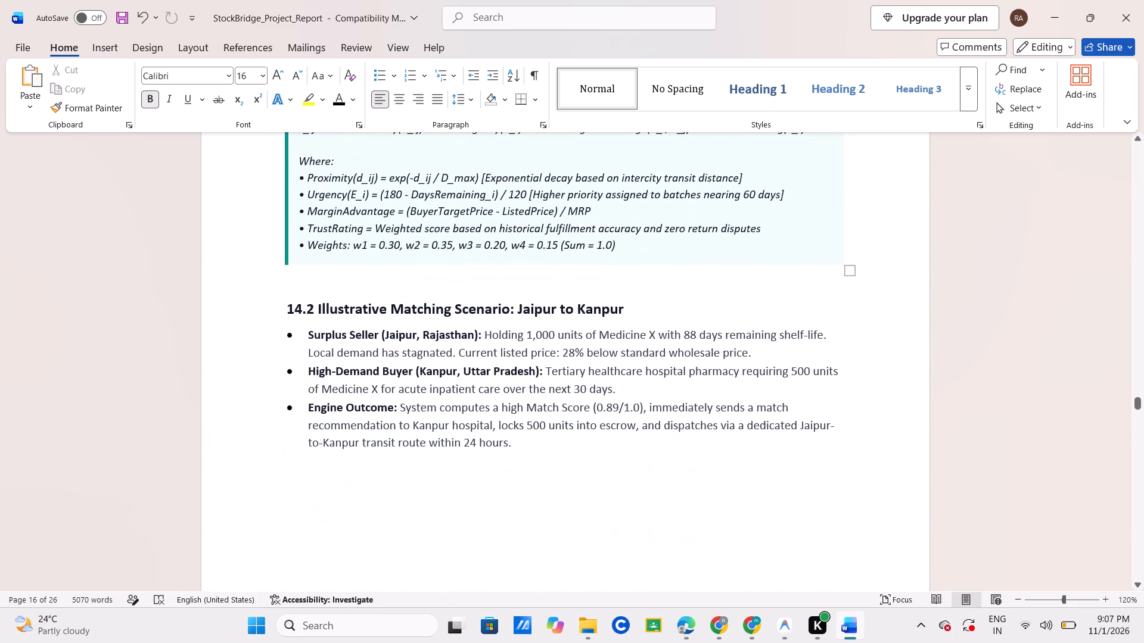
pyautogui.scroll(-2, 448, 458)
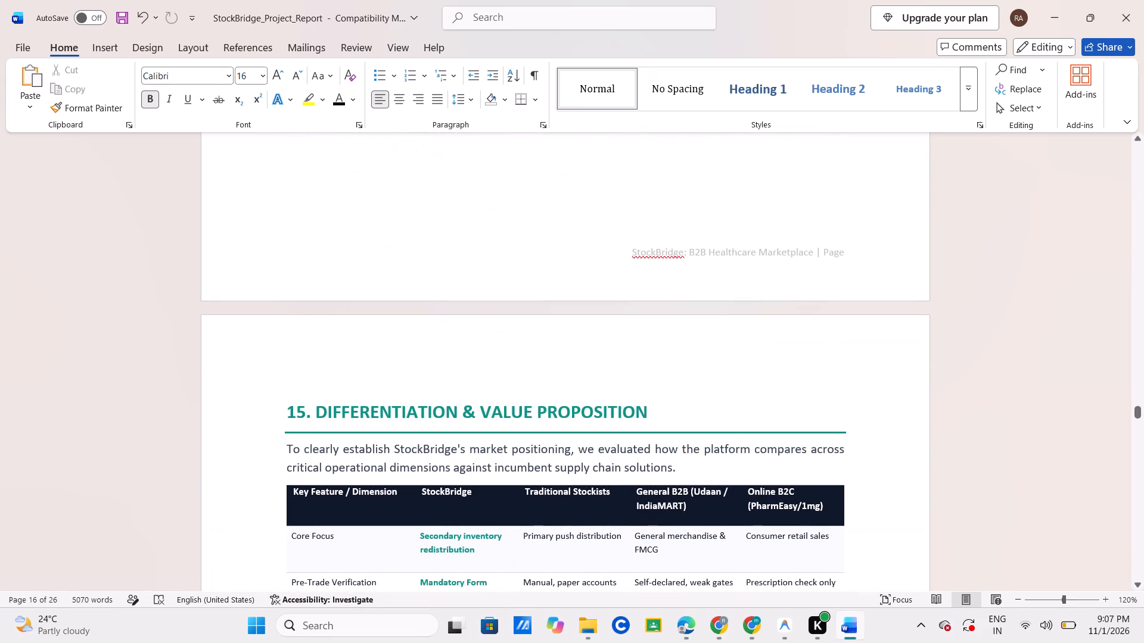
pyautogui.click(282, 413)
pyautogui.press('BackSpace')
pyautogui.press('BackSpace')
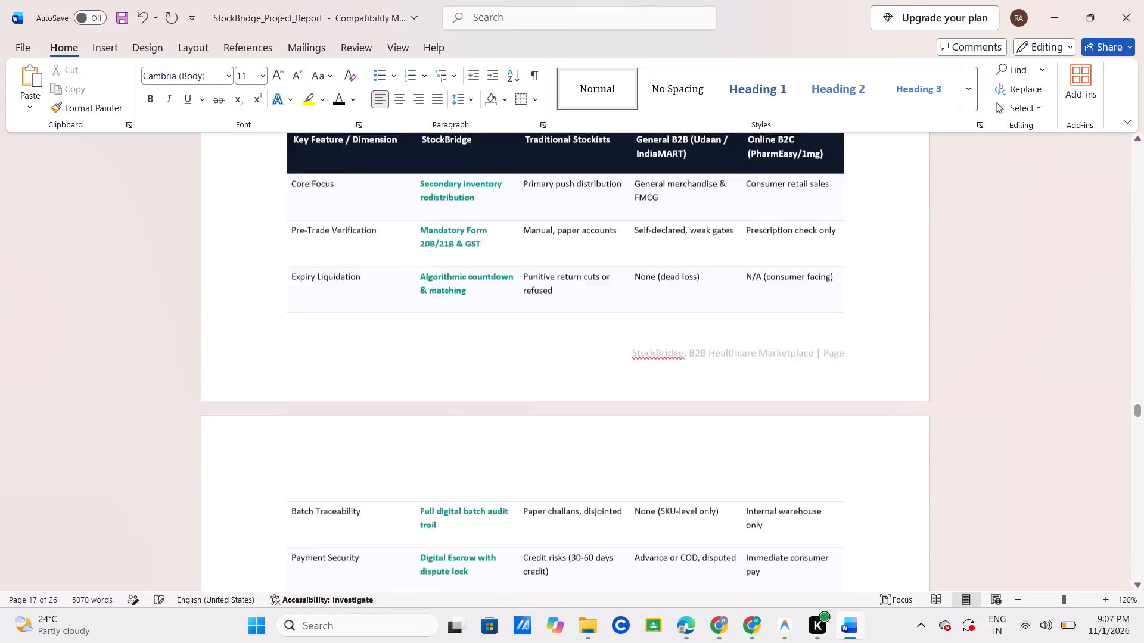
# Remove the page break before the section 16 heading, Business Model Canvas, so it directly follows the section 15 comparison table.
pyautogui.scroll(-1, 282, 413)
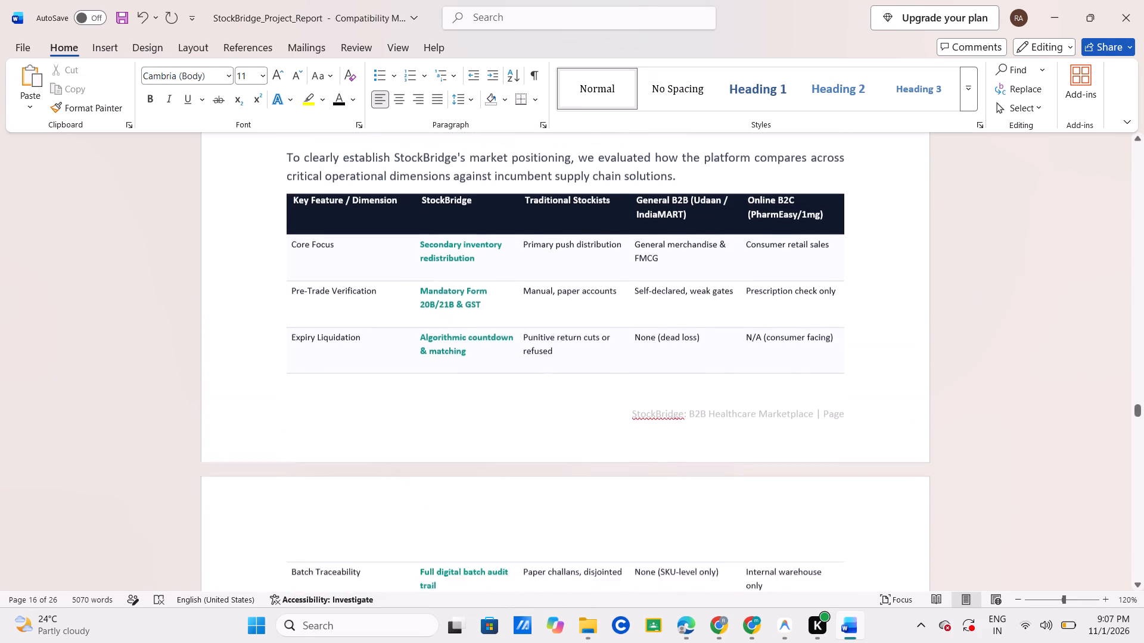
pyautogui.scroll(-3, 282, 413)
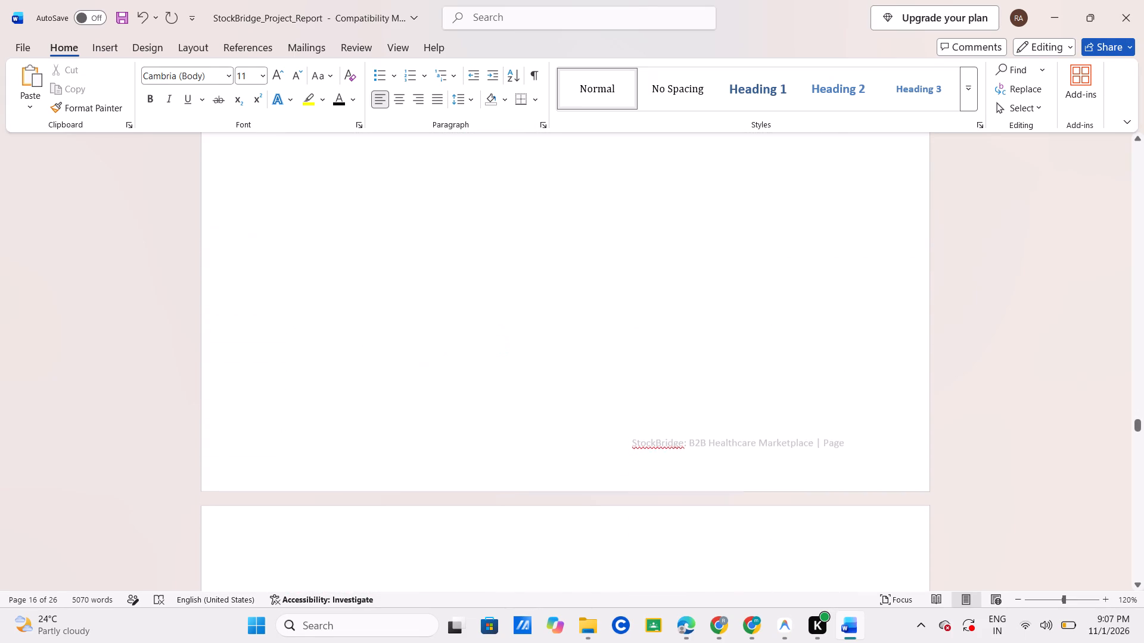
pyautogui.scroll(-2, 282, 413)
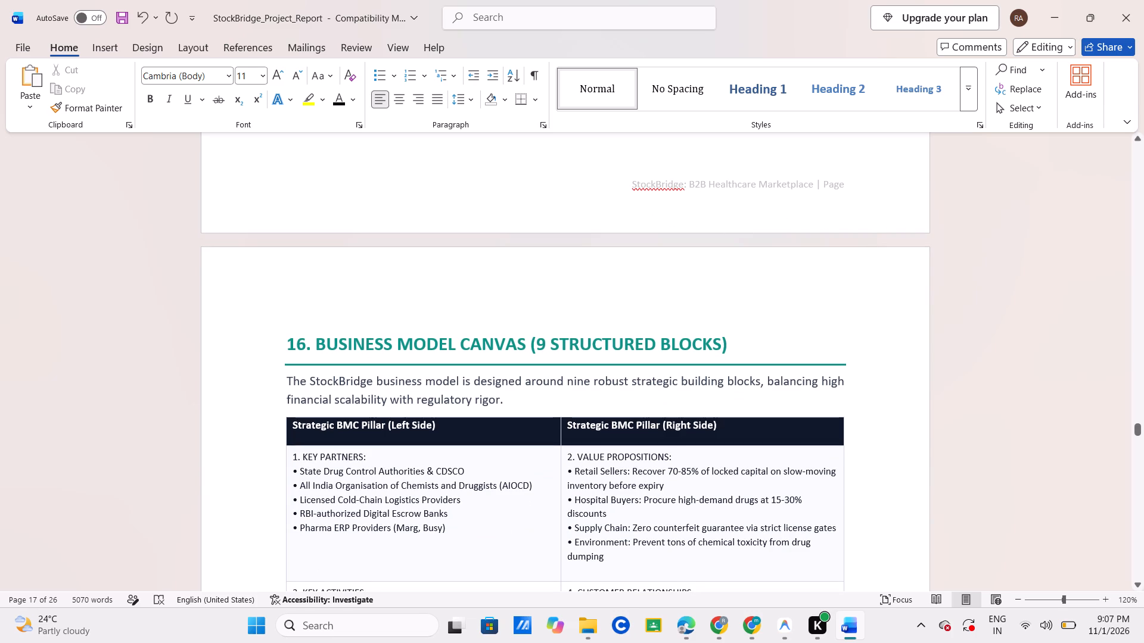
pyautogui.click(278, 339)
pyautogui.press('BackSpace')
pyautogui.press('BackSpace')
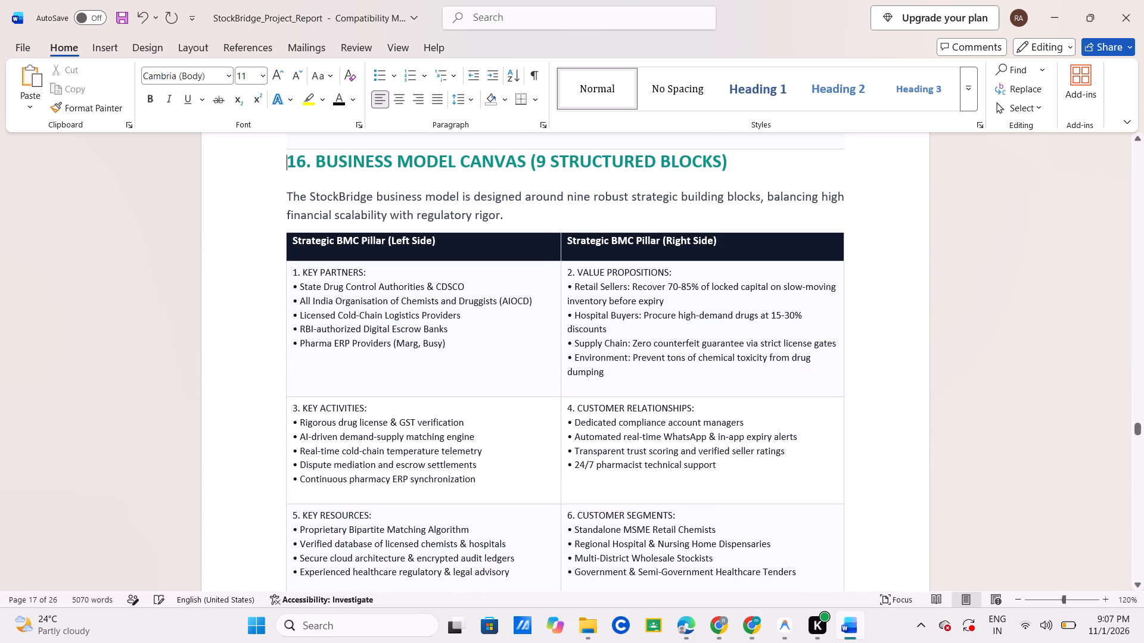
# Remove the page break before the section 19 heading, Implementation Roadmap & Pilot Evaluation, so it follows the SWOT matrix.
pyautogui.scroll(-1, 278, 339)
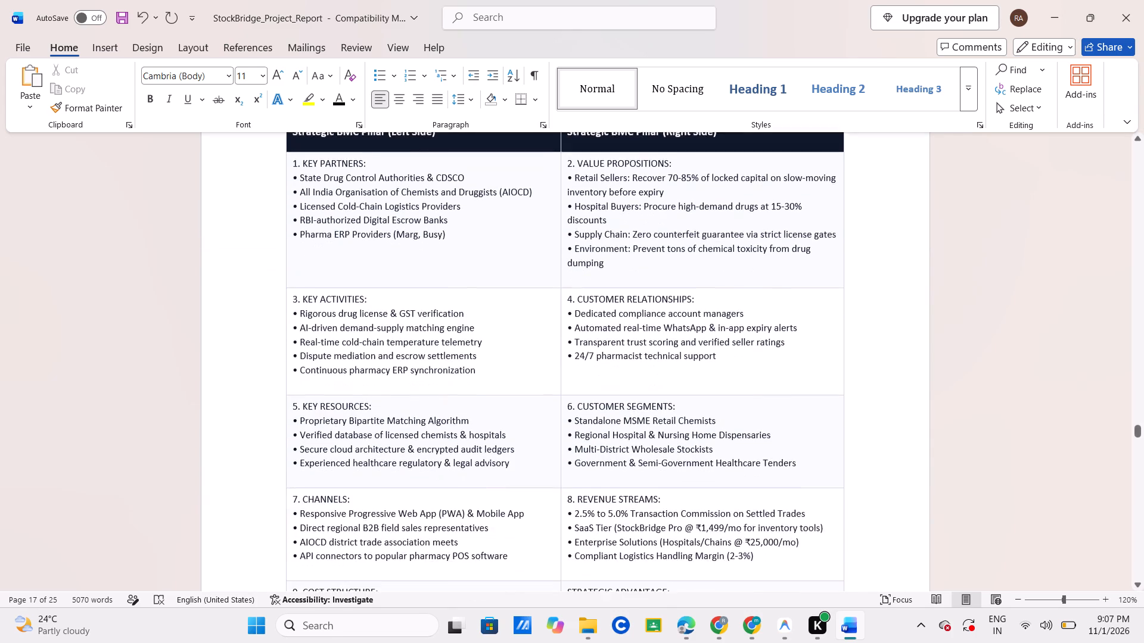
pyautogui.scroll(-2, 278, 339)
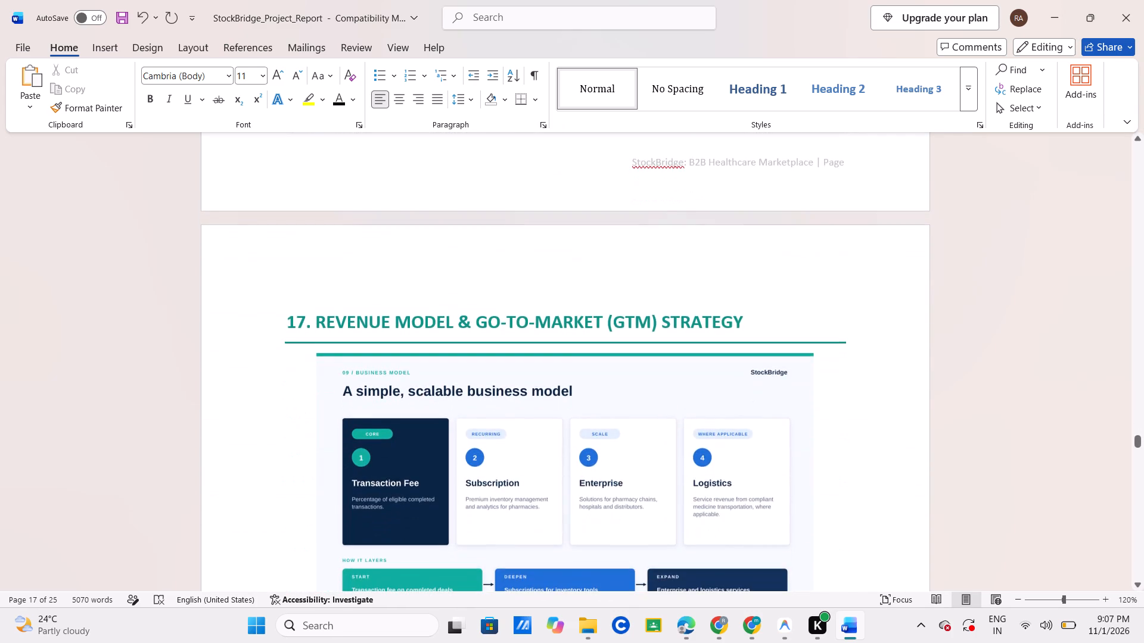
pyautogui.scroll(-4, 278, 339)
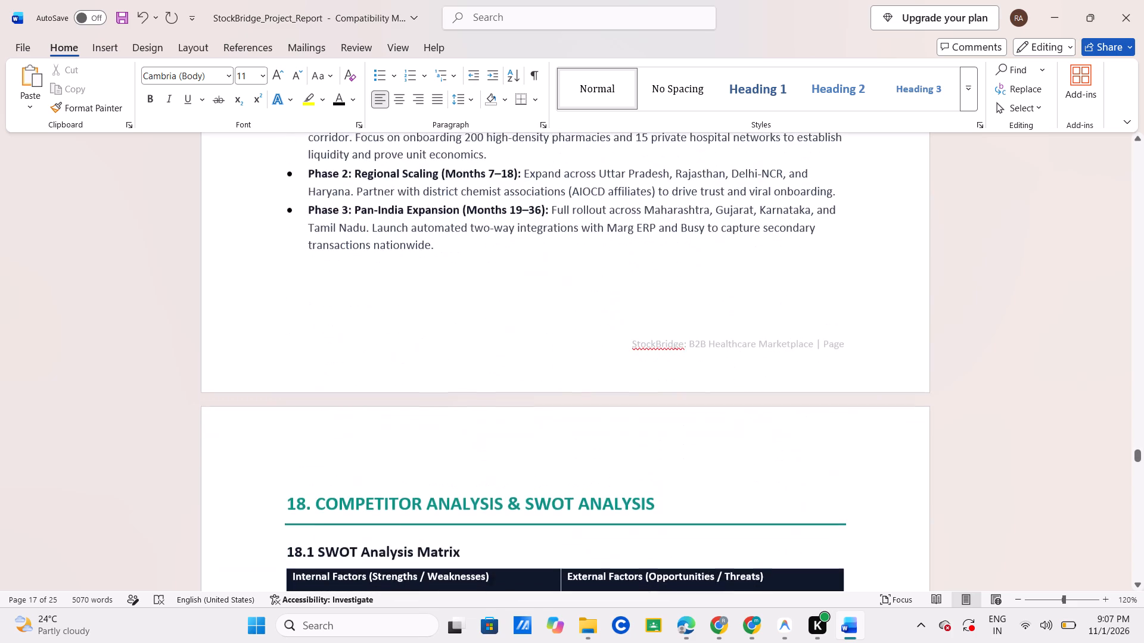
pyautogui.scroll(-5, 278, 339)
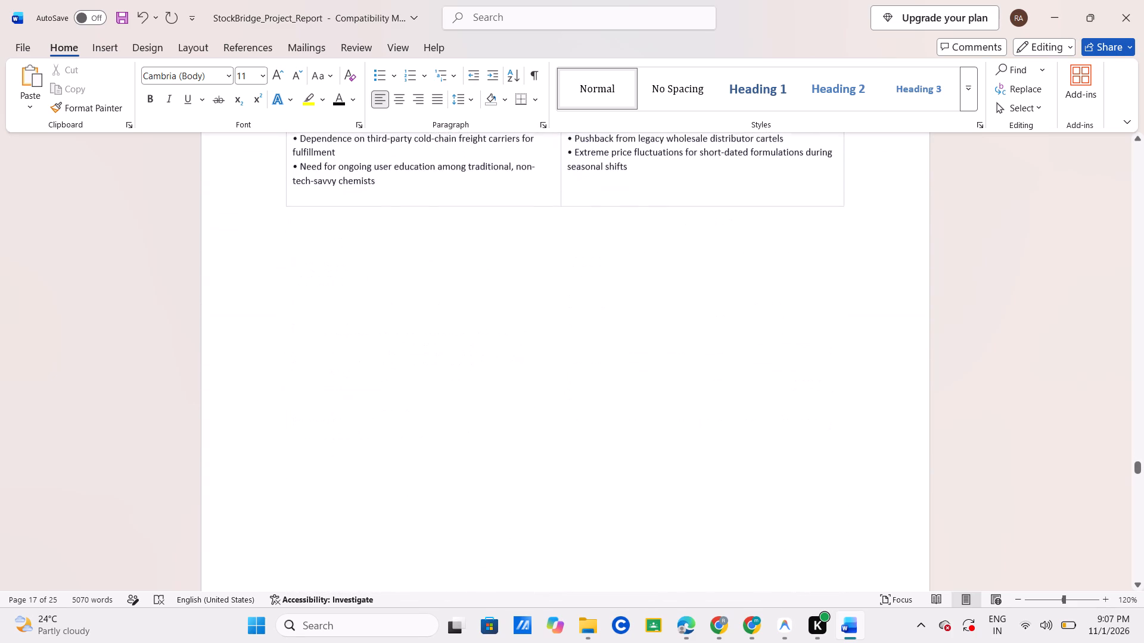
pyautogui.scroll(-3, 278, 339)
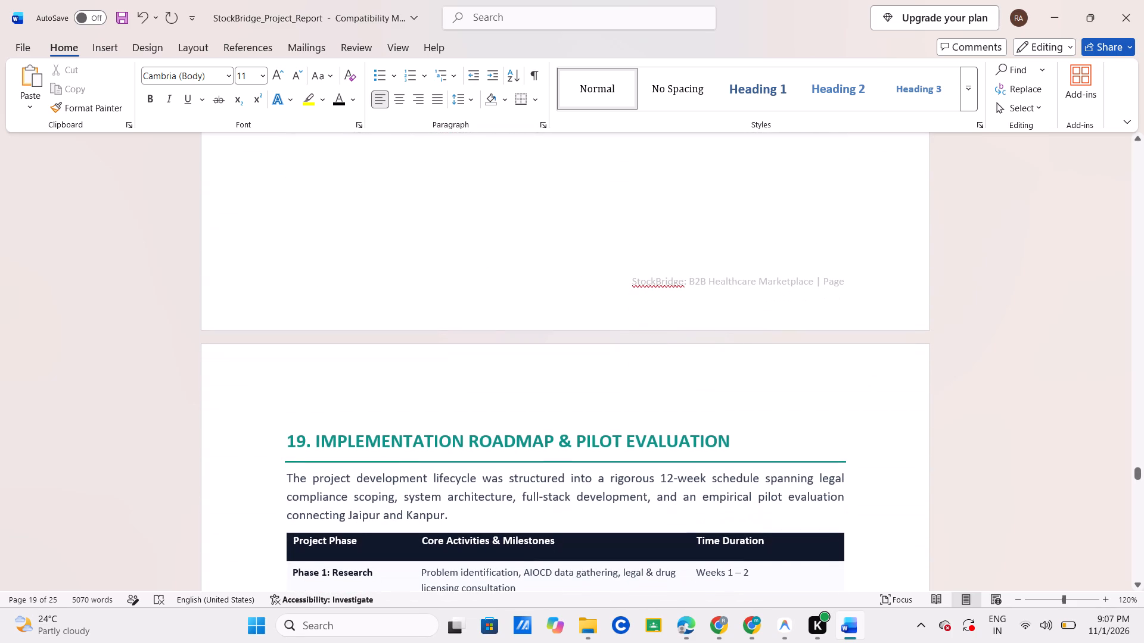
pyautogui.click(293, 445)
pyautogui.press('Left')
pyautogui.press('BackSpace')
pyautogui.press('BackSpace')
# Remove the page break before the section 20 heading, Risks, Limitations & Future Scope, so it follows the section 19.1 list.
pyautogui.scroll(-4, 293, 445)
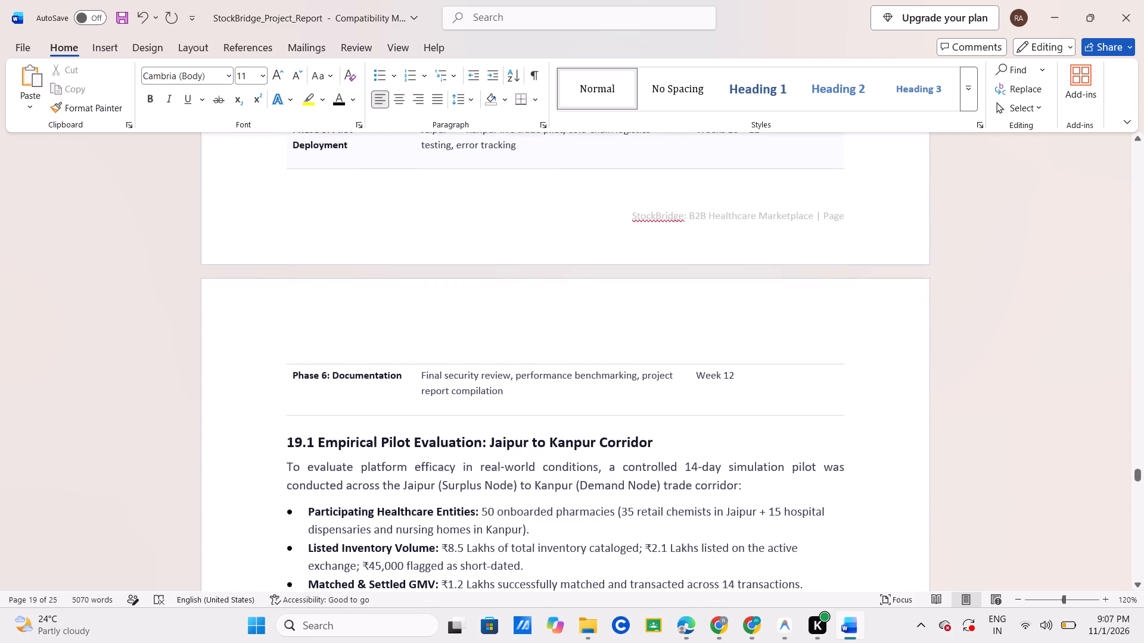
pyautogui.scroll(-3, 293, 445)
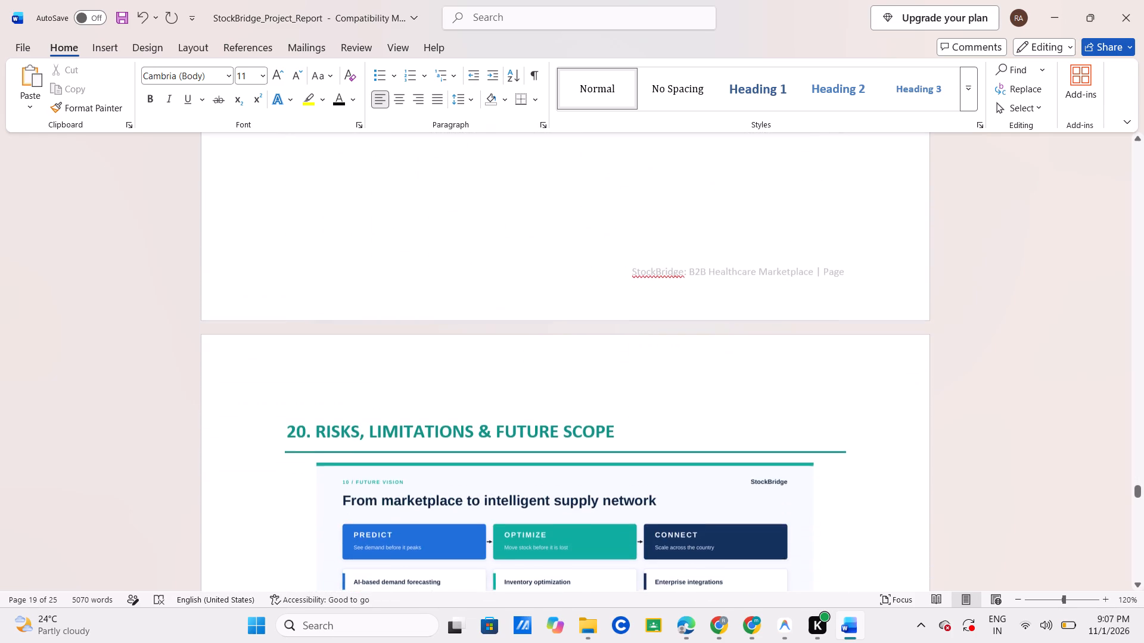
pyautogui.scroll(-1, 293, 445)
pyautogui.click(289, 402)
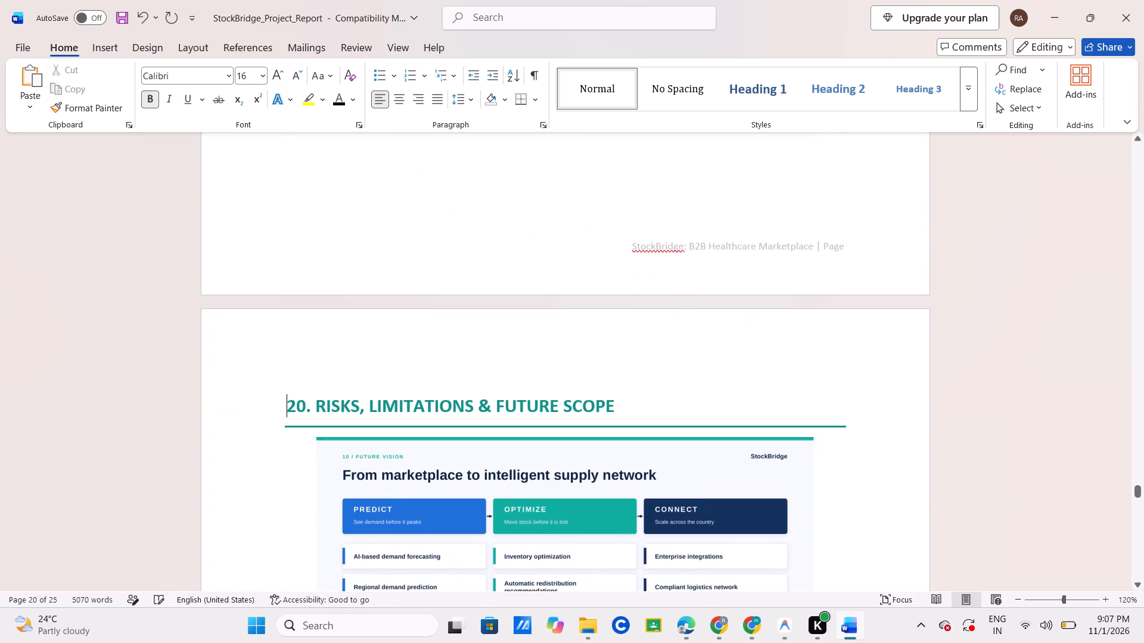
pyautogui.press('BackSpace')
pyautogui.press('BackSpace')
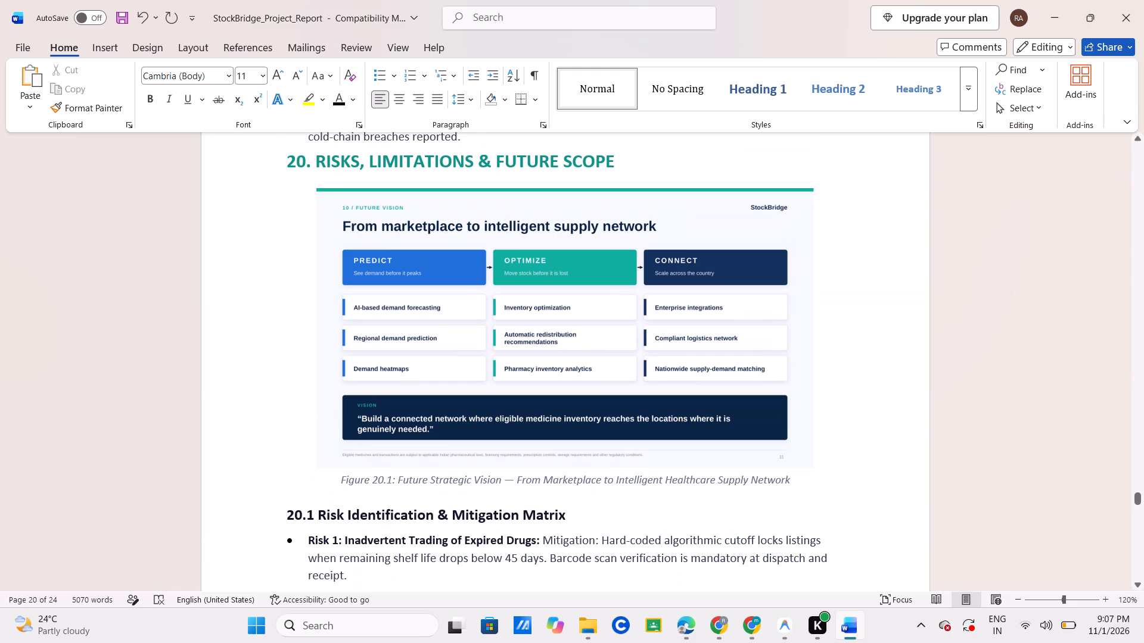
# Remove the page break before the section 21 heading, Conclusion & References, so it follows the section 20.3 list.
pyautogui.scroll(-4, 289, 402)
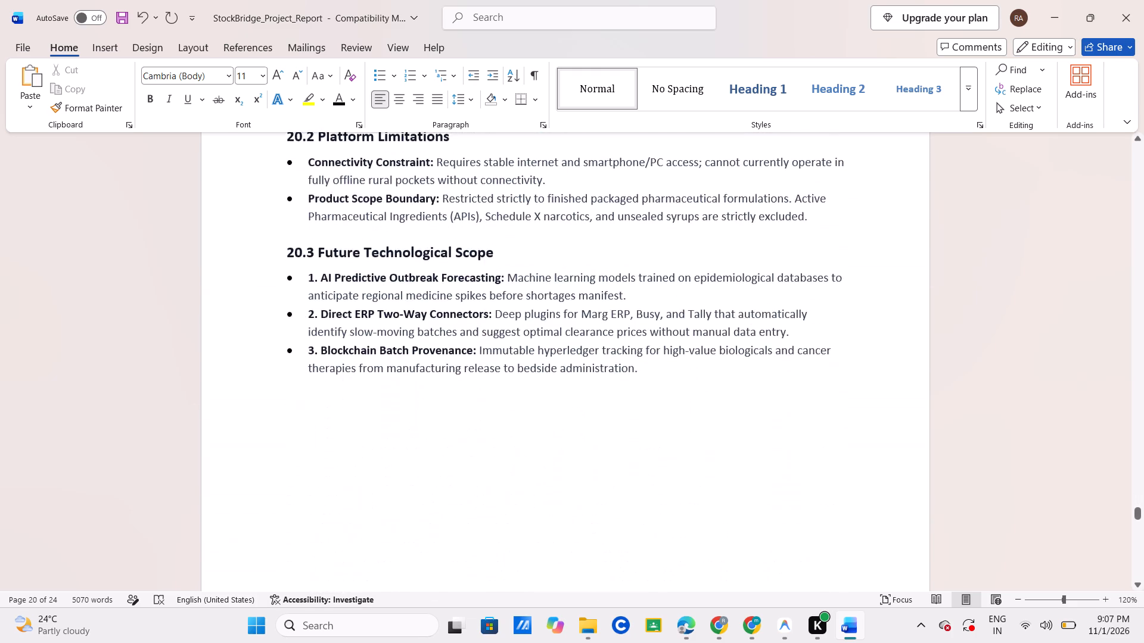
pyautogui.scroll(-3, 289, 402)
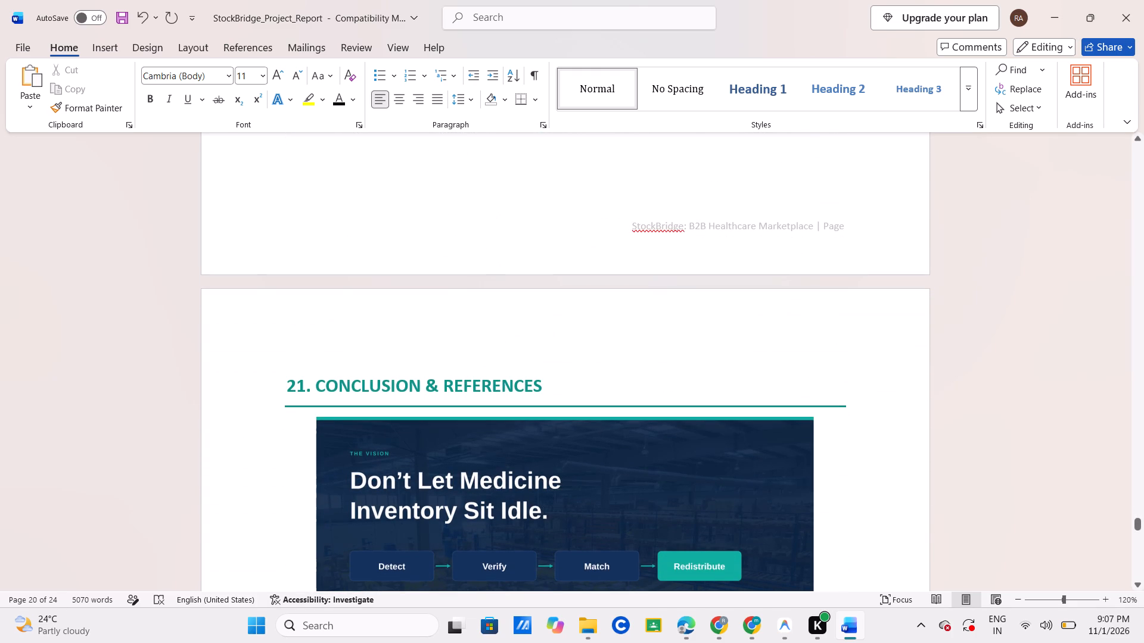
pyautogui.click(279, 391)
pyautogui.press('BackSpace')
pyautogui.press('BackSpace')
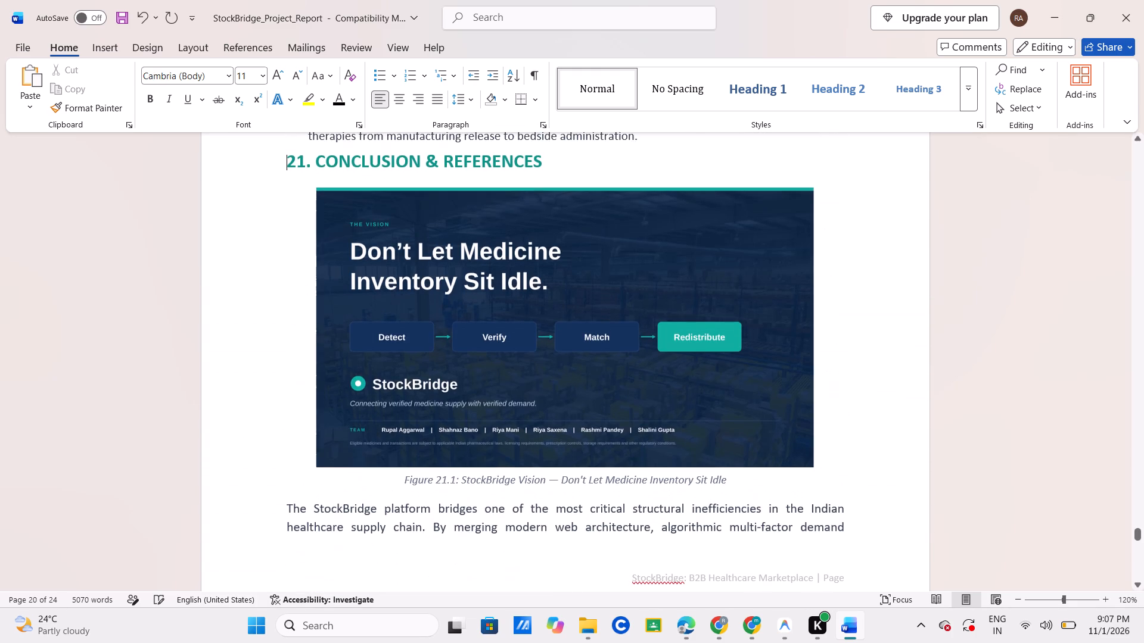
# Remove the page break before the section 22 heading, Team Roles, Contributions & Thank You, so it follows the references list.
pyautogui.scroll(-7, 279, 391)
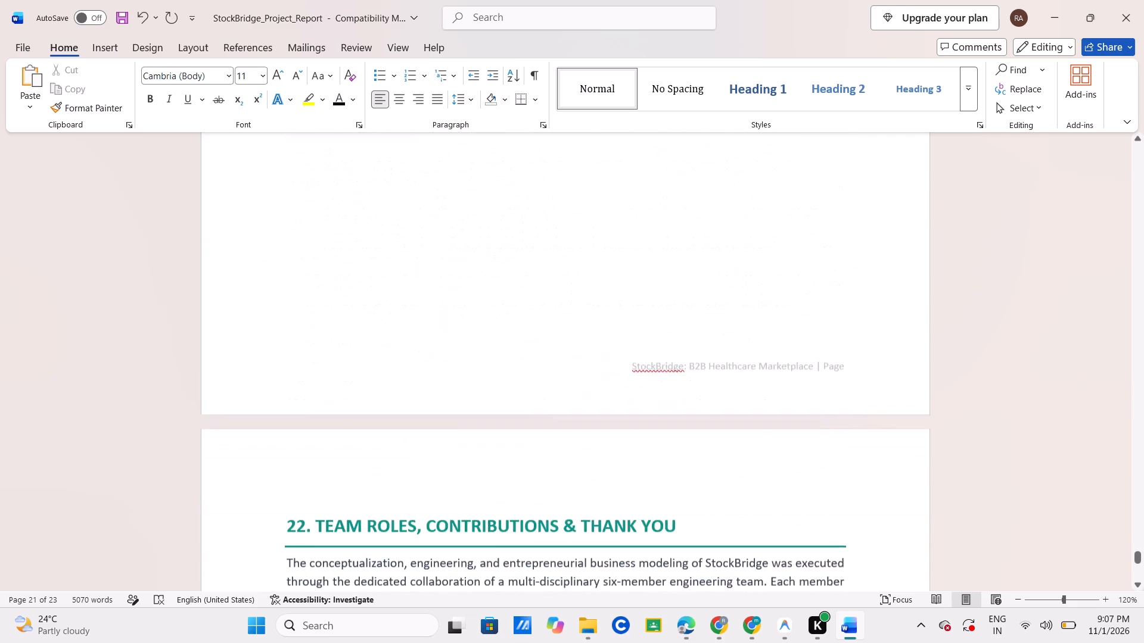
pyautogui.scroll(-1, 279, 391)
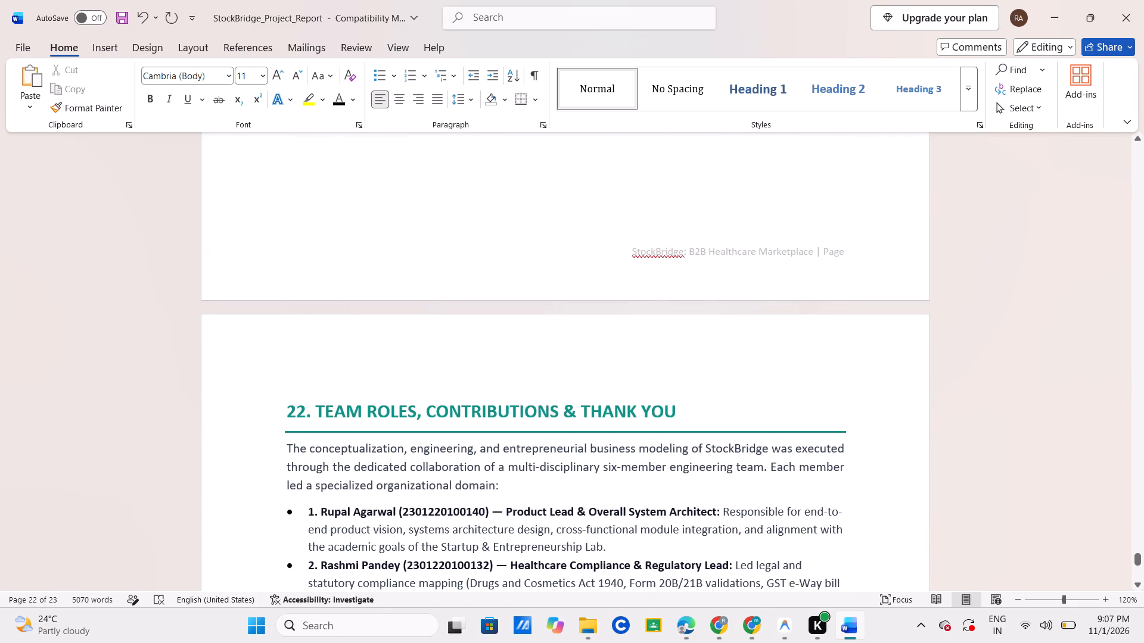
pyautogui.click(285, 410)
pyautogui.press('BackSpace')
pyautogui.press('BackSpace')
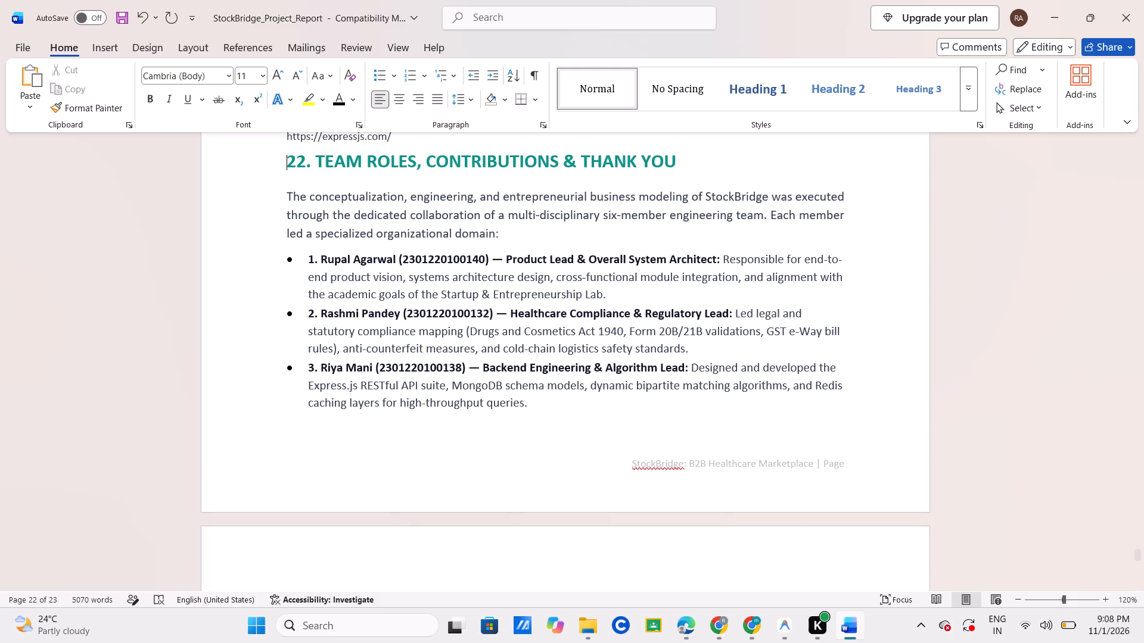
pyautogui.scroll(-3, 648, 305)
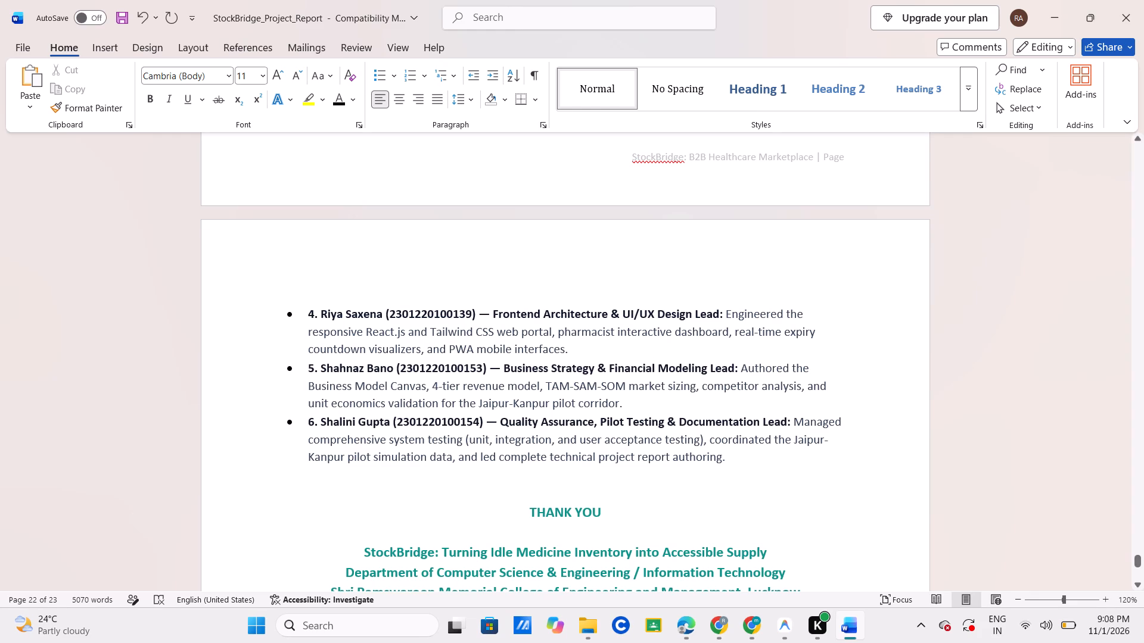
# Delete the bold role titles after the dash for team members 4, 5 and 6 in section 22, keeping their contribution descriptions.
pyautogui.moveTo(791, 422); pyautogui.dragTo(505, 420)
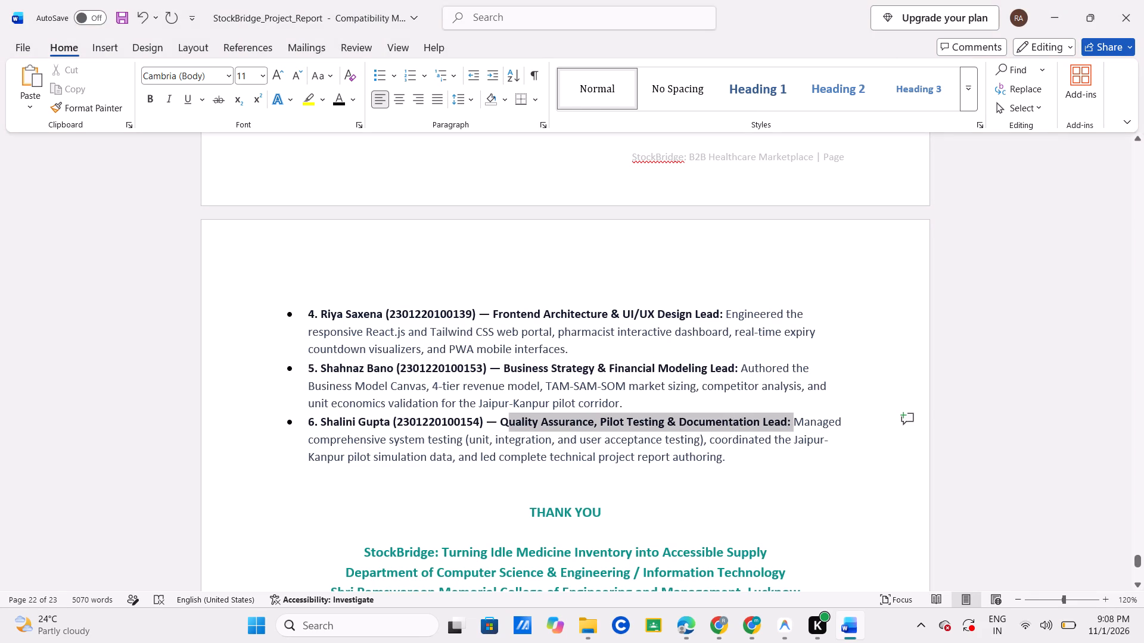
pyautogui.moveTo(505, 420); pyautogui.dragTo(501, 419)
pyautogui.press('BackSpace')
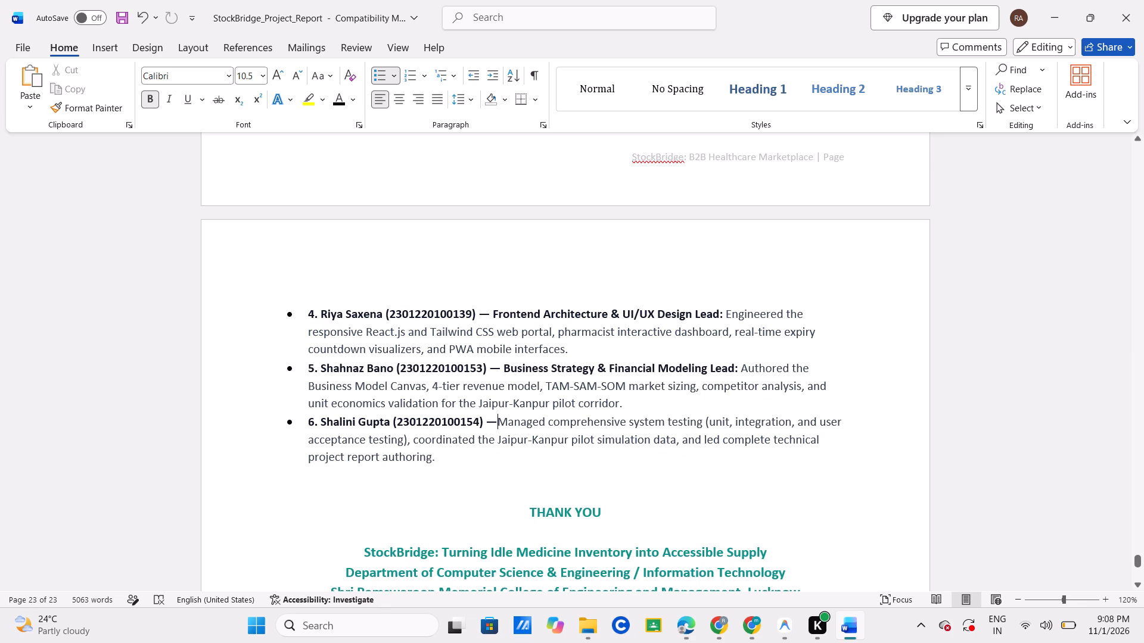
pyautogui.moveTo(740, 367); pyautogui.dragTo(508, 367)
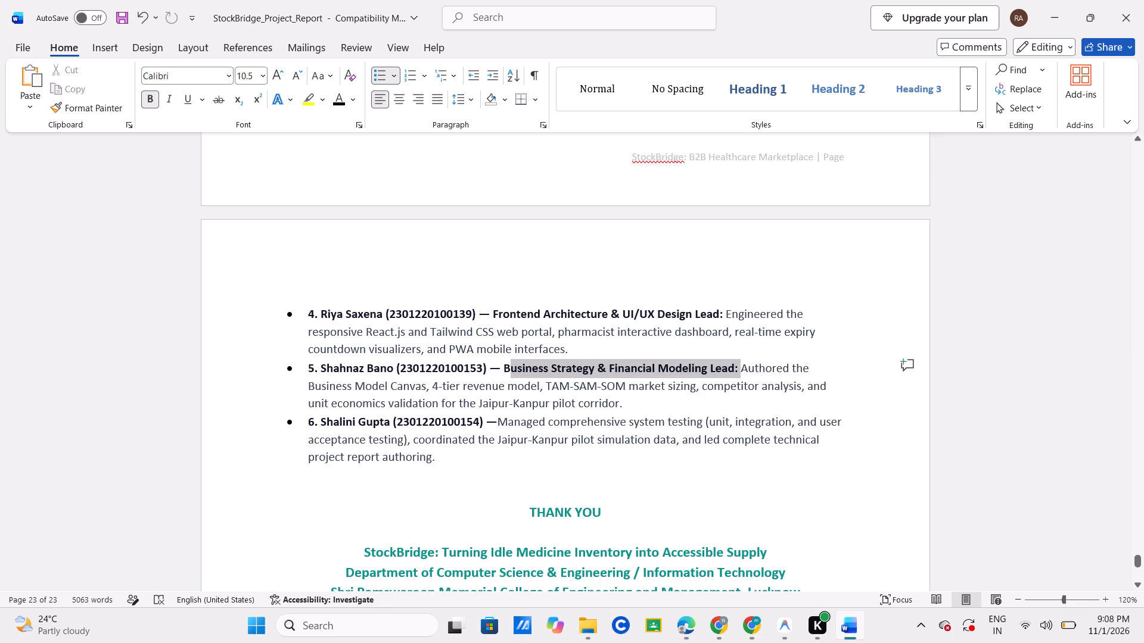
pyautogui.moveTo(508, 367); pyautogui.dragTo(503, 364)
pyautogui.press('BackSpace')
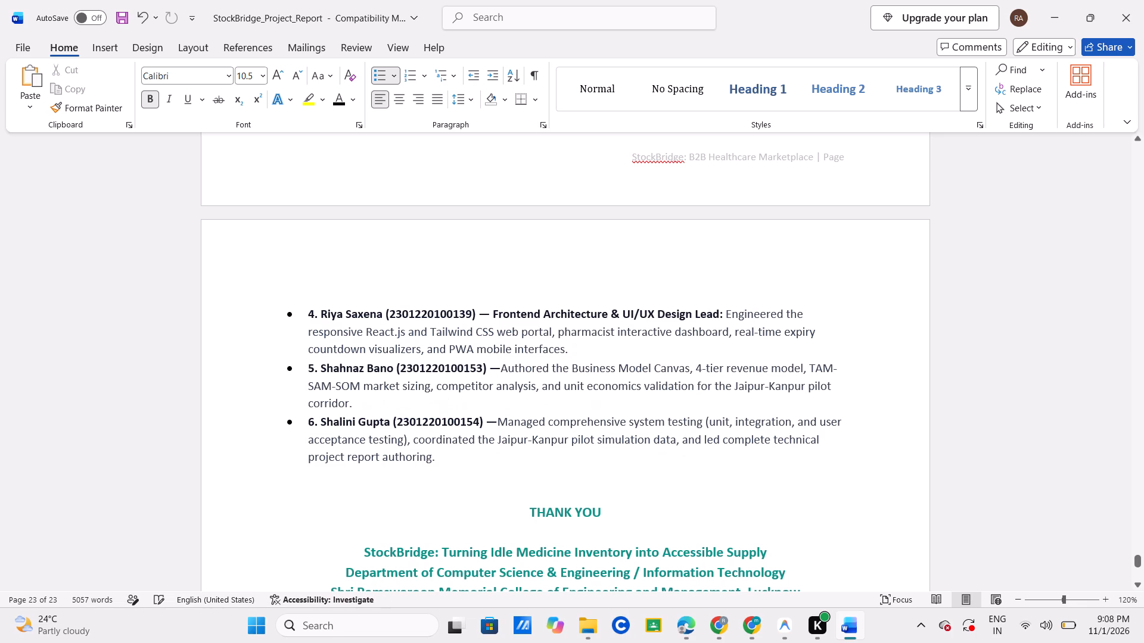
pyautogui.moveTo(724, 313); pyautogui.dragTo(505, 312)
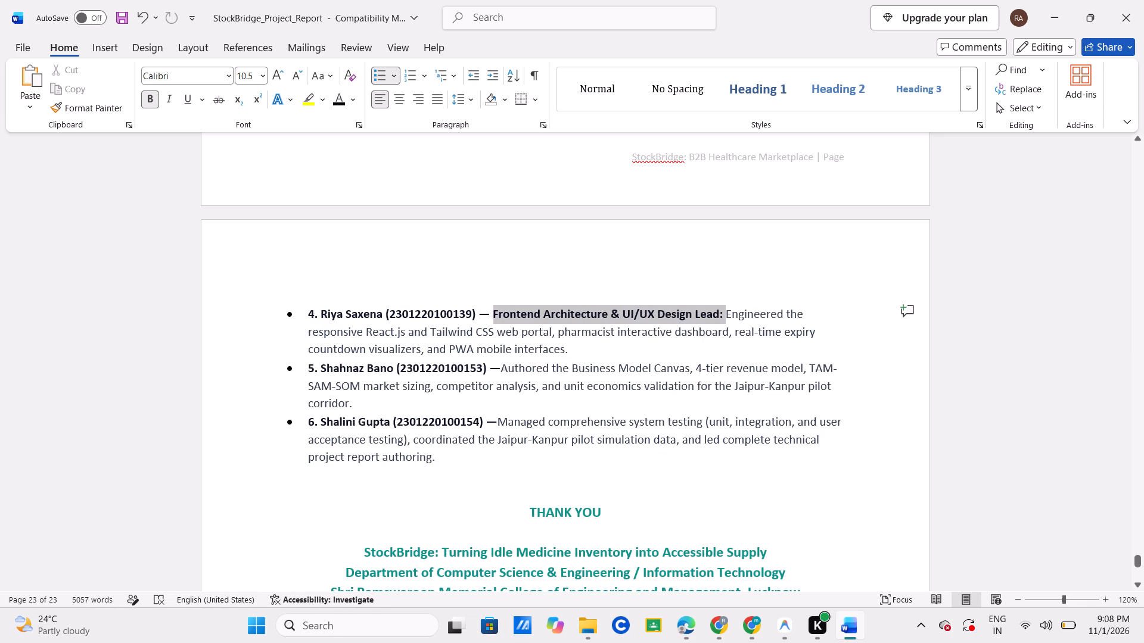
pyautogui.moveTo(505, 312); pyautogui.dragTo(503, 309)
pyautogui.press('BackSpace')
# Delete the bold role titles after the dash for team members 1, 2 and 3 in section 22, keeping their contribution descriptions.
pyautogui.scroll(3, 503, 309)
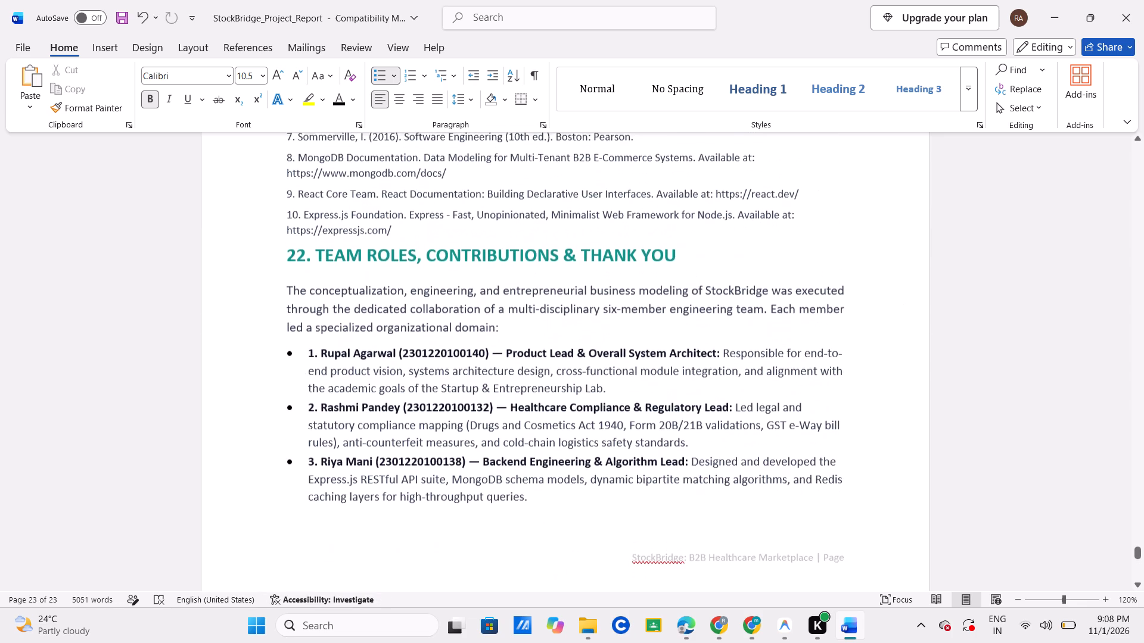
pyautogui.moveTo(721, 357); pyautogui.dragTo(527, 354)
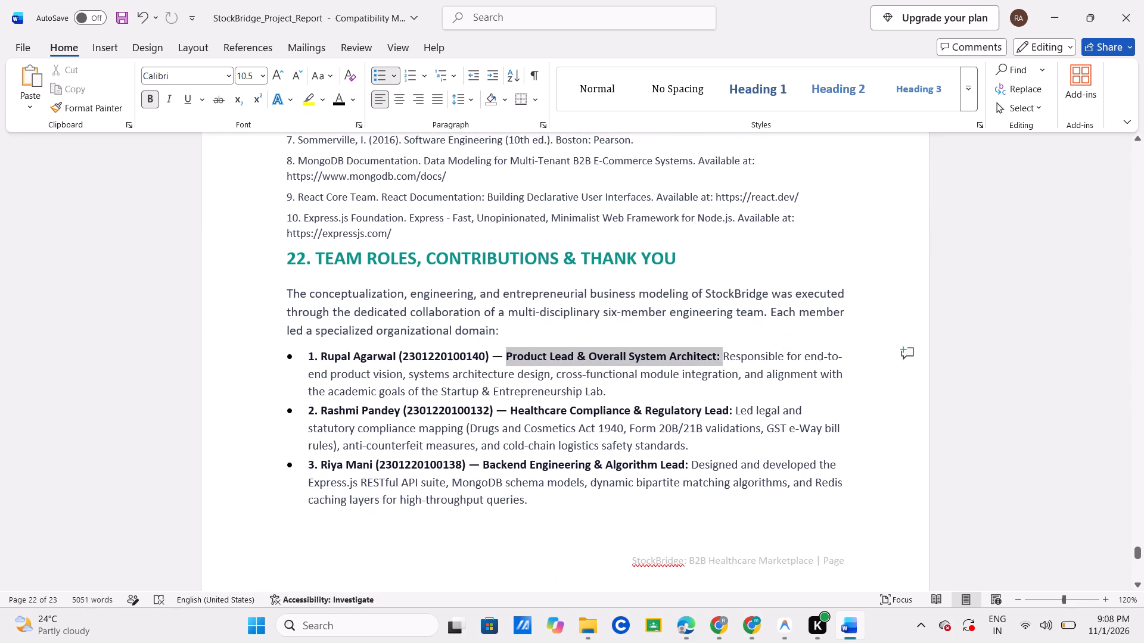
pyautogui.moveTo(527, 354); pyautogui.dragTo(514, 350)
pyautogui.press('BackSpace')
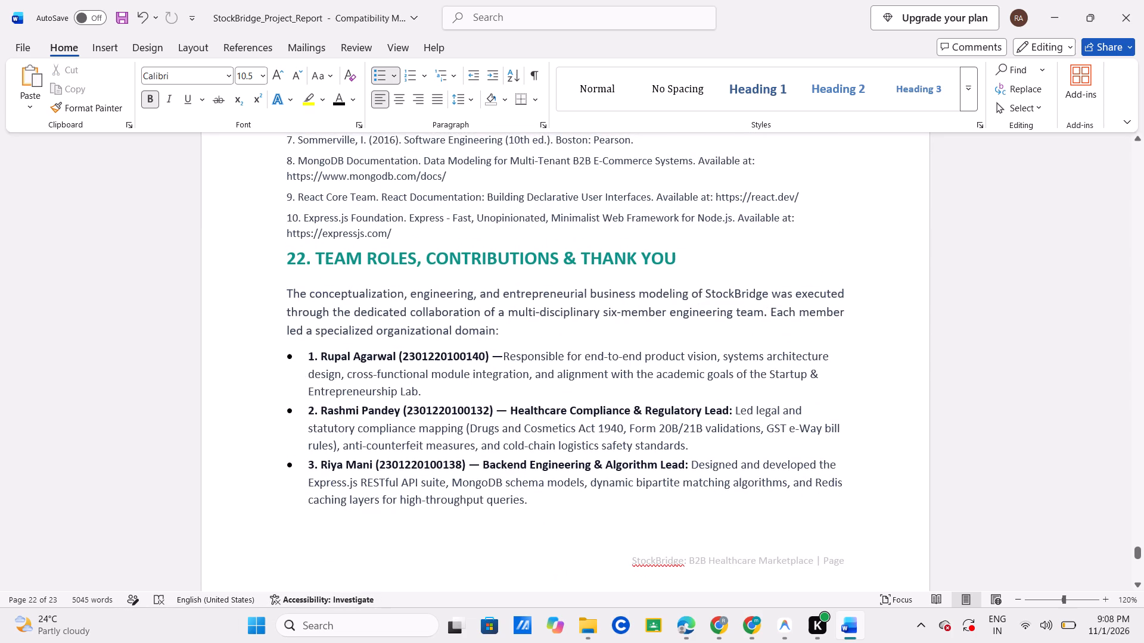
pyautogui.moveTo(730, 411); pyautogui.dragTo(546, 422)
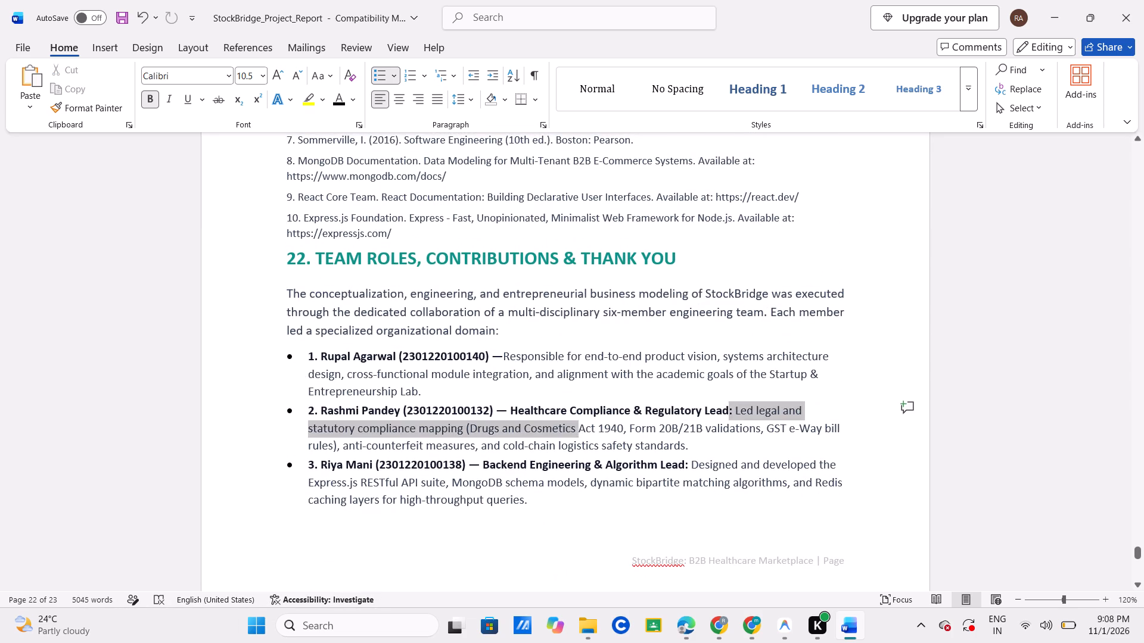
pyautogui.moveTo(546, 422); pyautogui.dragTo(513, 411)
pyautogui.press('BackSpace')
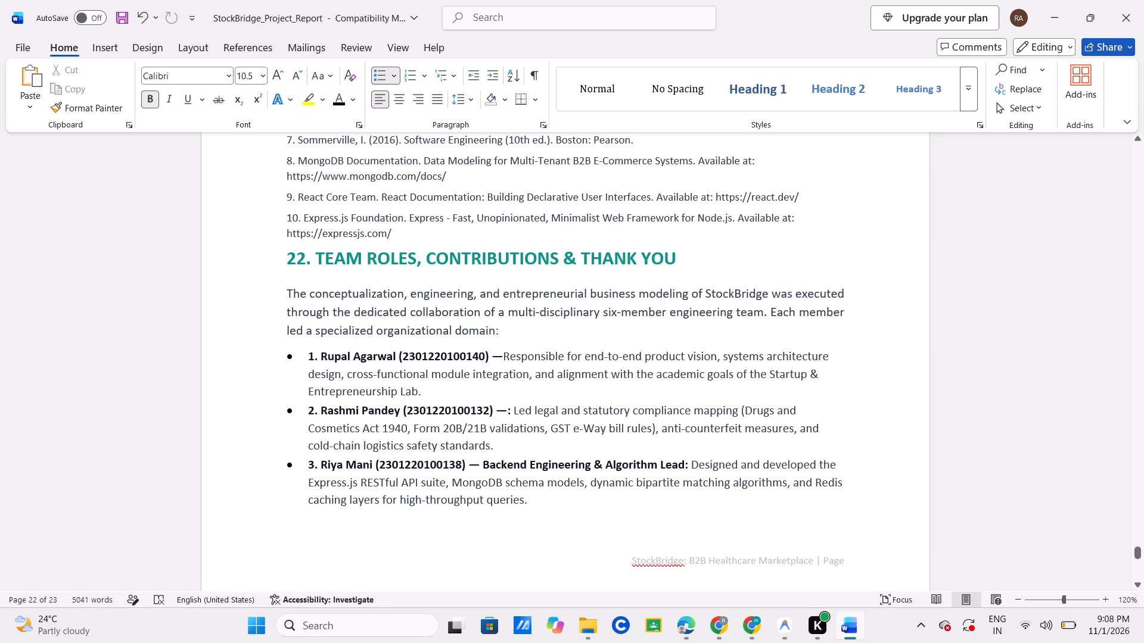
pyautogui.moveTo(689, 467); pyautogui.dragTo(495, 467)
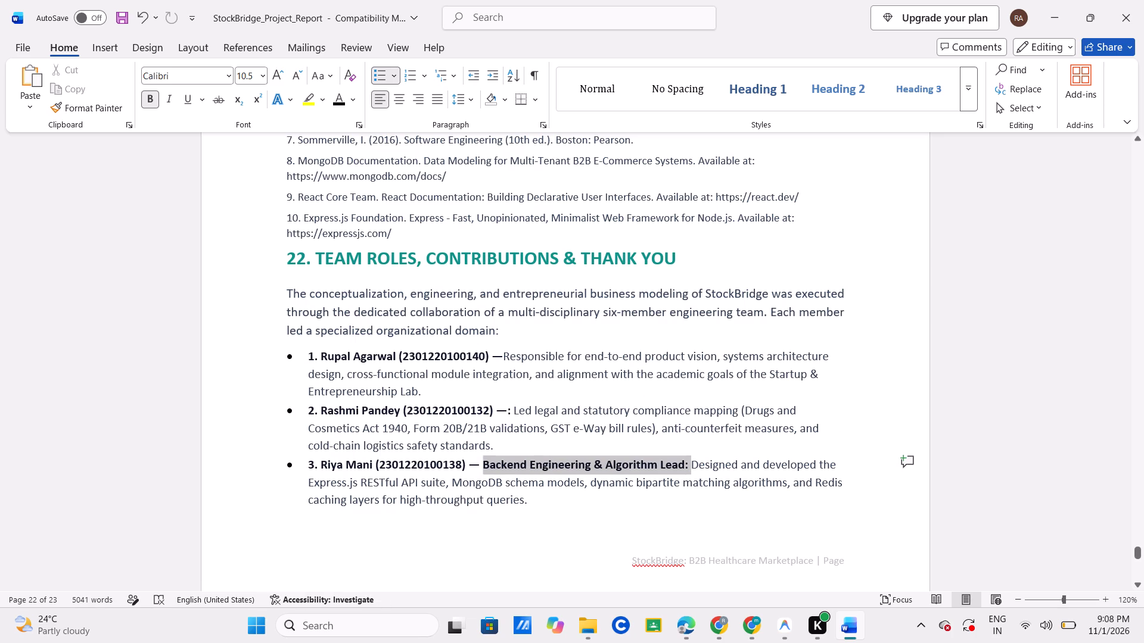
pyautogui.moveTo(495, 467); pyautogui.dragTo(494, 467)
pyautogui.press('BackSpace')
# Delete the THANK YOU line and the three closing lines with project, department and college names below the team list.
pyautogui.scroll(-2, 494, 467)
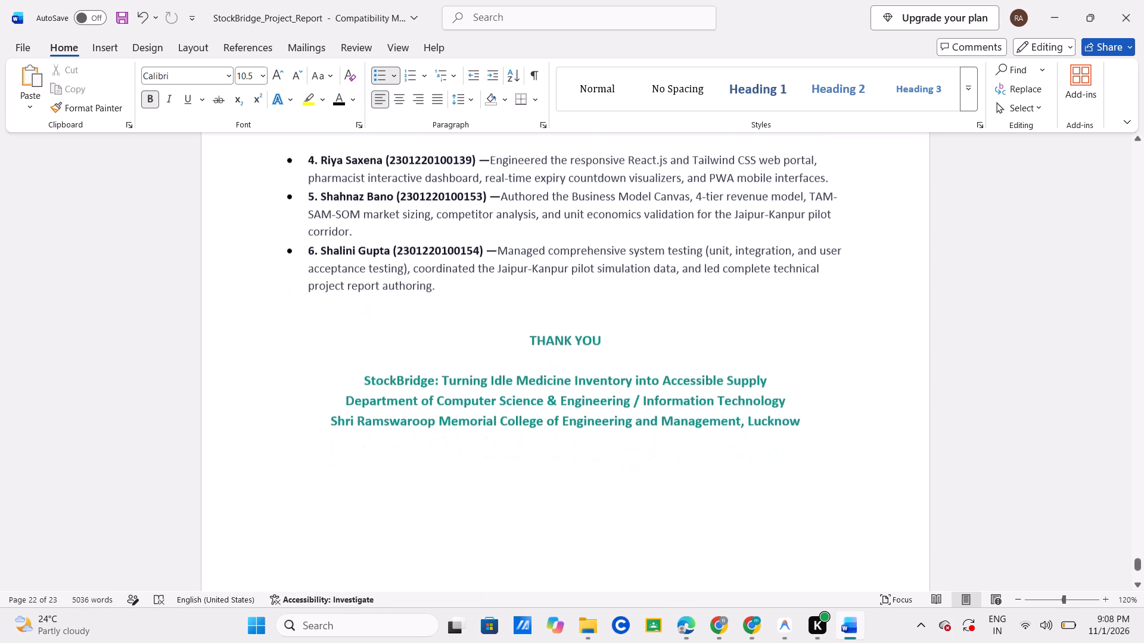
pyautogui.scroll(-2, 494, 467)
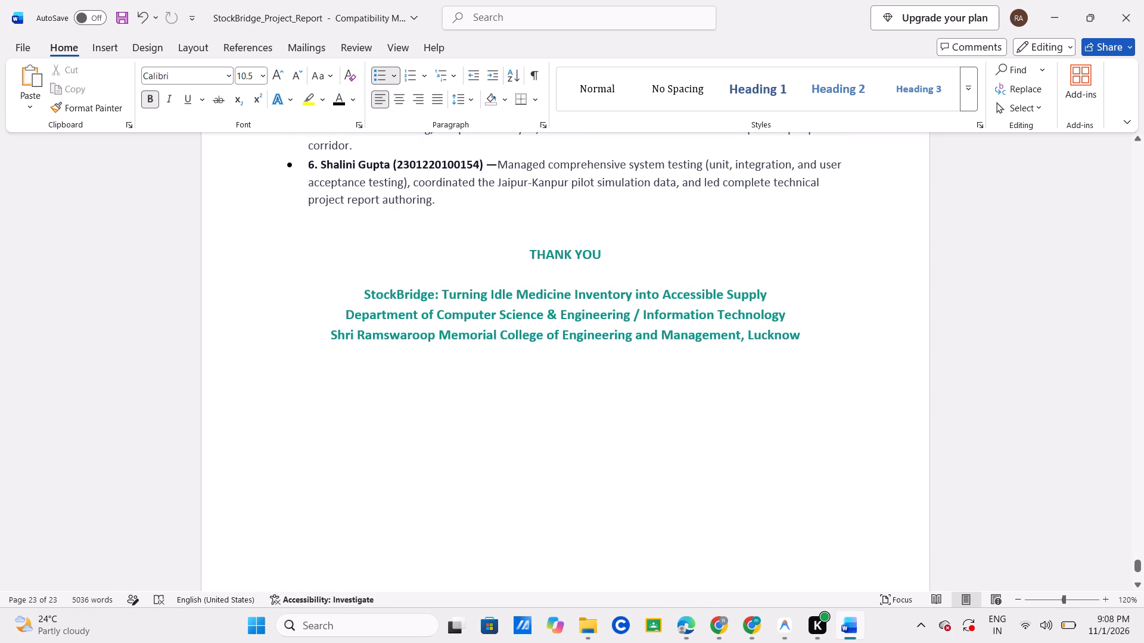
pyautogui.moveTo(359, 289); pyautogui.dragTo(870, 338)
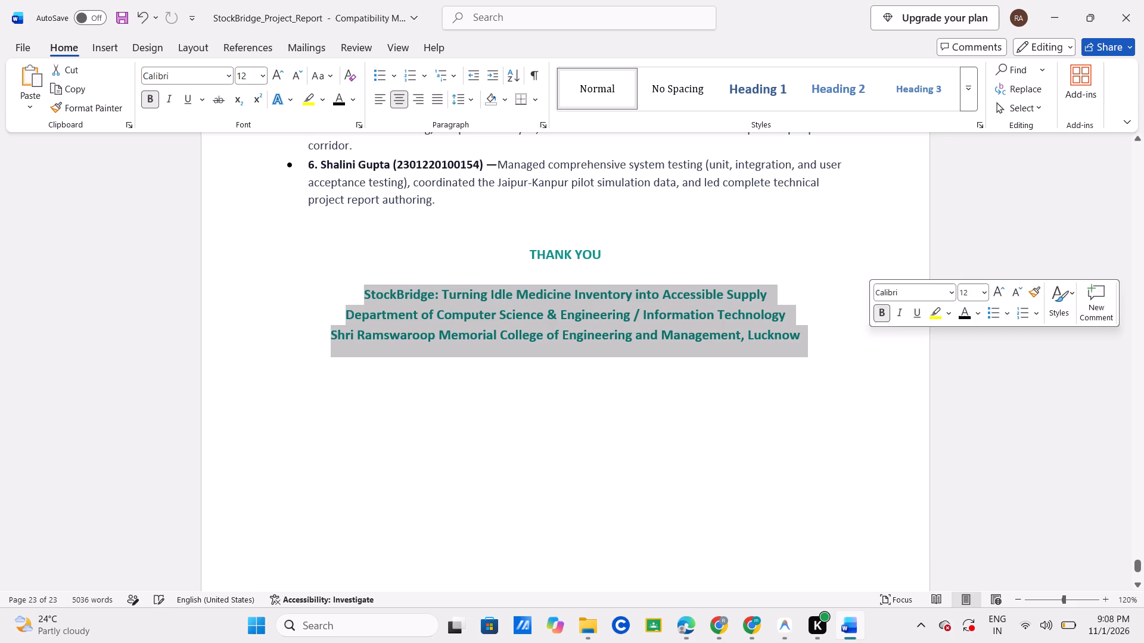
pyautogui.press('BackSpace')
pyautogui.press('BackSpace')
pyautogui.press('BackSpace')
pyautogui.press('BackSpace')
pyautogui.press('BackSpace')
pyautogui.press('BackSpace')
pyautogui.press('BackSpace')
pyautogui.press('BackSpace')
pyautogui.press('BackSpace')
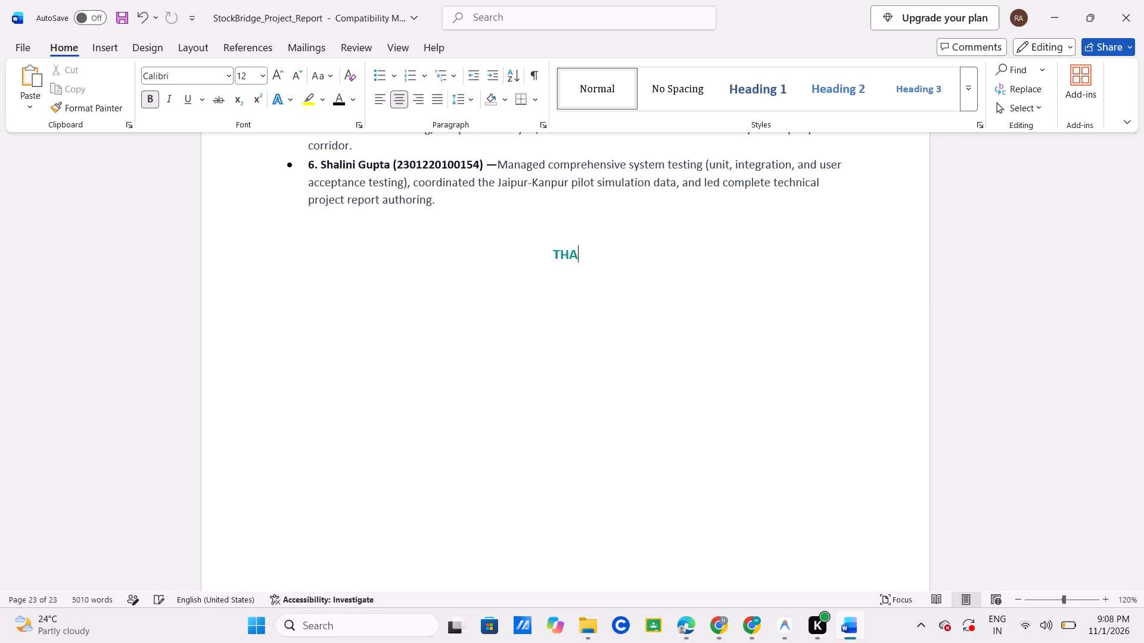
pyautogui.press('BackSpace')
pyautogui.press('BackSpace')
pyautogui.press('BackSpace')
# Remove the footer text "StockBridge: B2B Healthcare Marketplace | Page" and return to the document body.
pyautogui.scroll(-9, 870, 338)
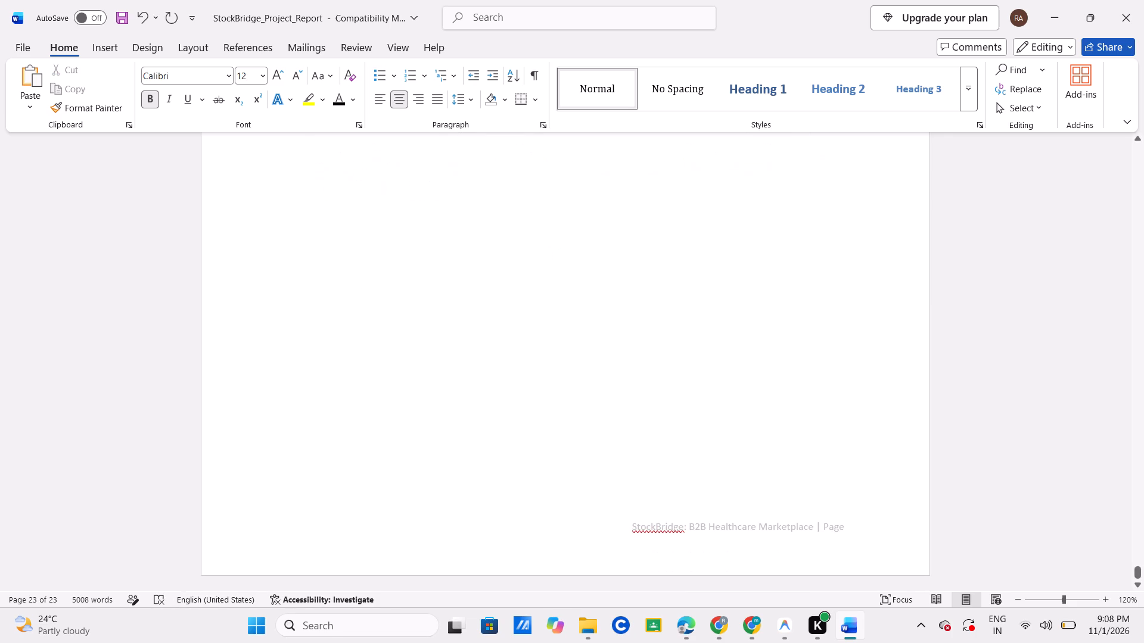
pyautogui.click(843, 530)
pyautogui.tripleClick(818, 529)
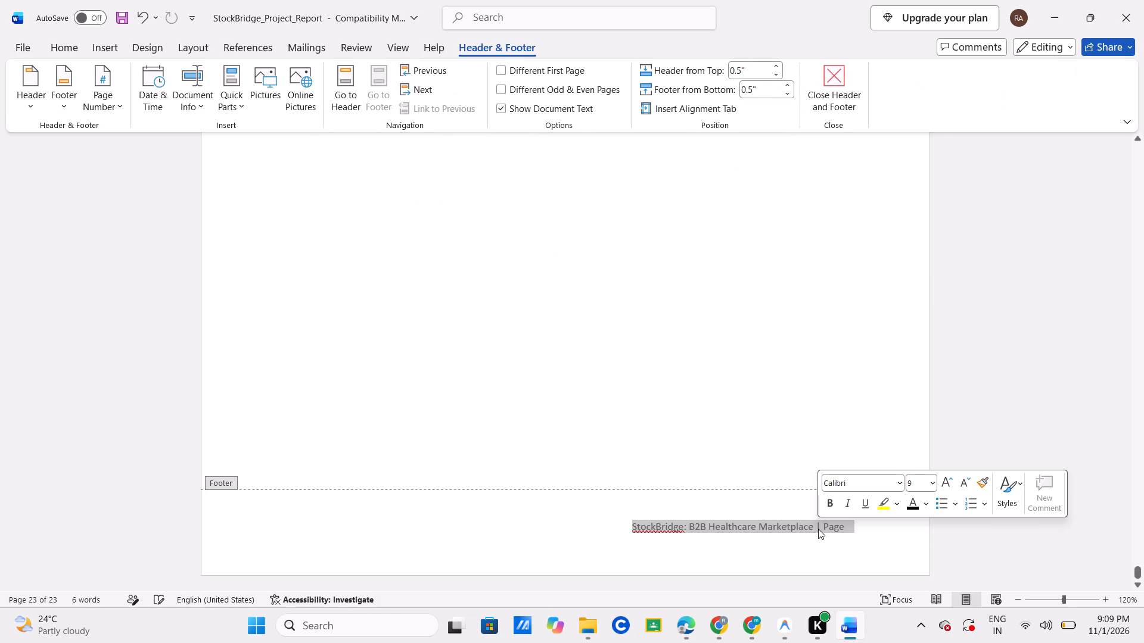
pyautogui.press('BackSpace')
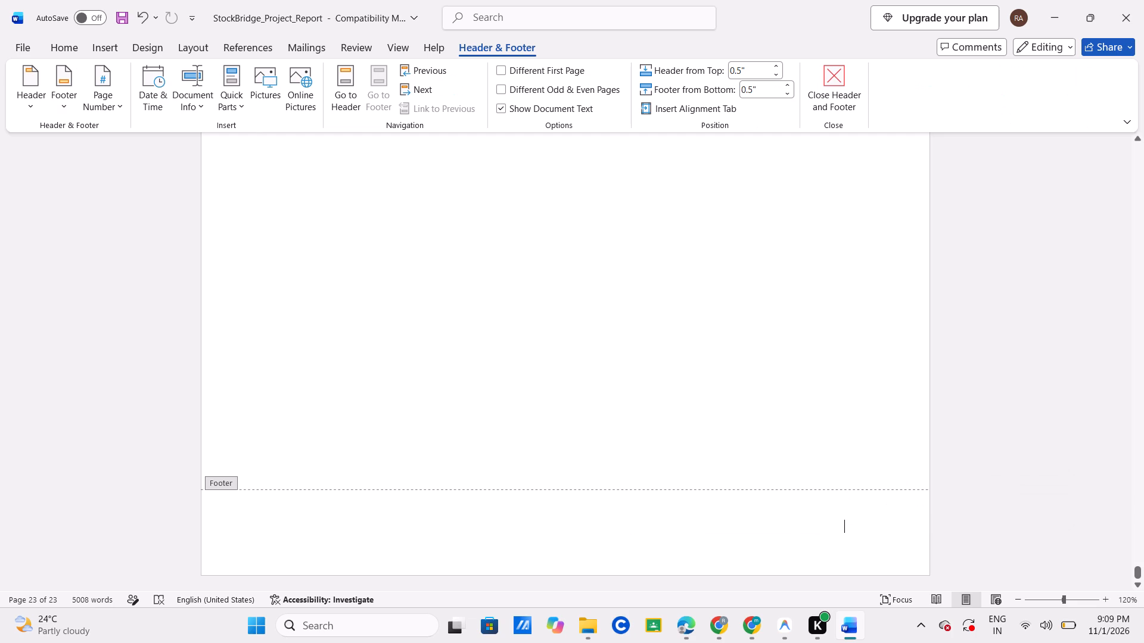
pyautogui.click(847, 102)
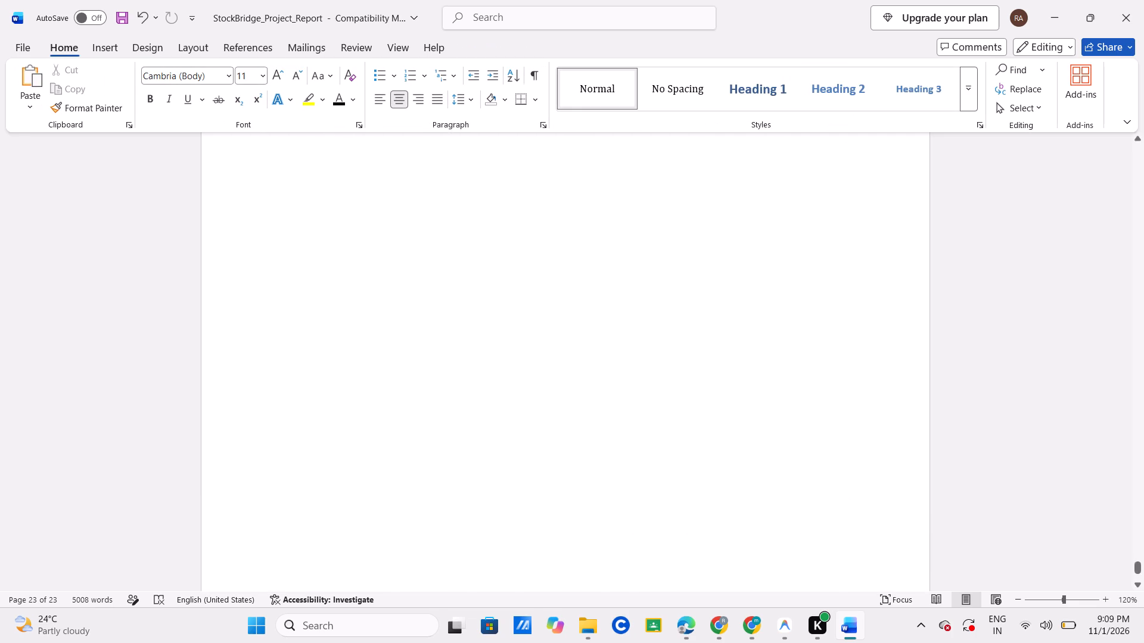
# Review the report's front page, acknowledgement and table of contents.
pyautogui.scroll(11, 799, 286)
pyautogui.scroll(20, 799, 286)
pyautogui.scroll(6, 799, 286)
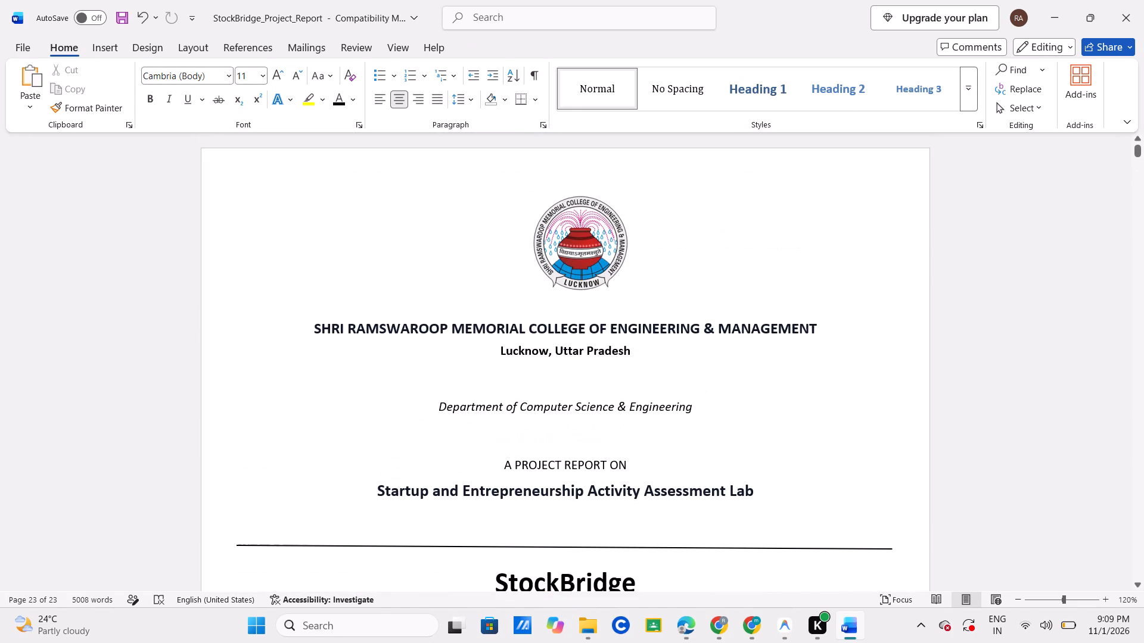
pyautogui.scroll(-6, 799, 286)
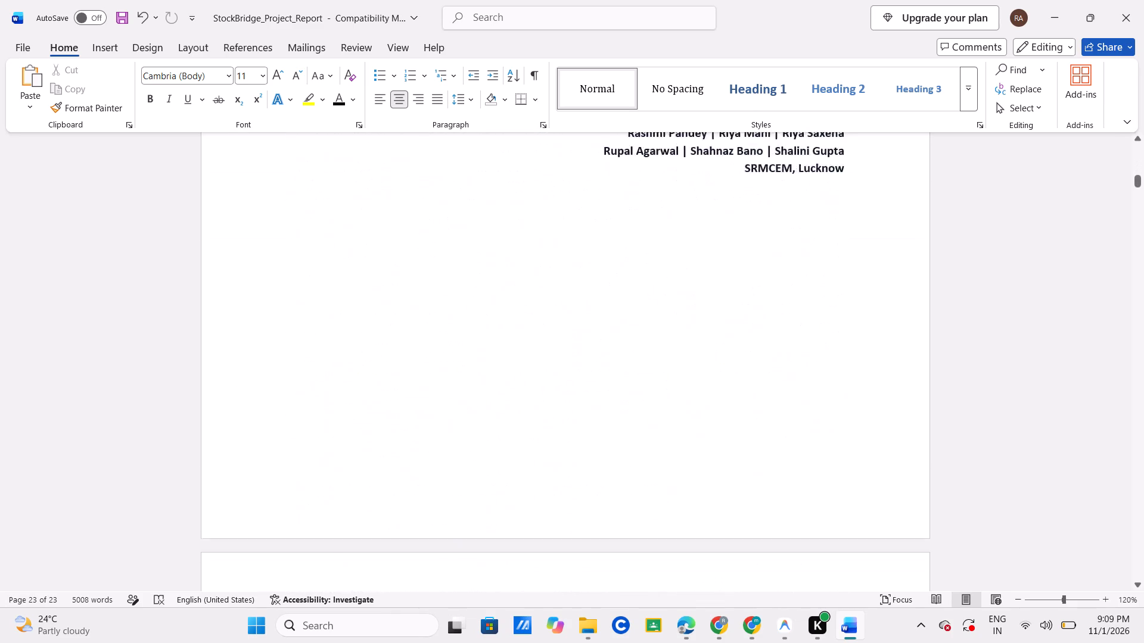
pyautogui.scroll(1, 799, 286)
pyautogui.scroll(-2, 799, 286)
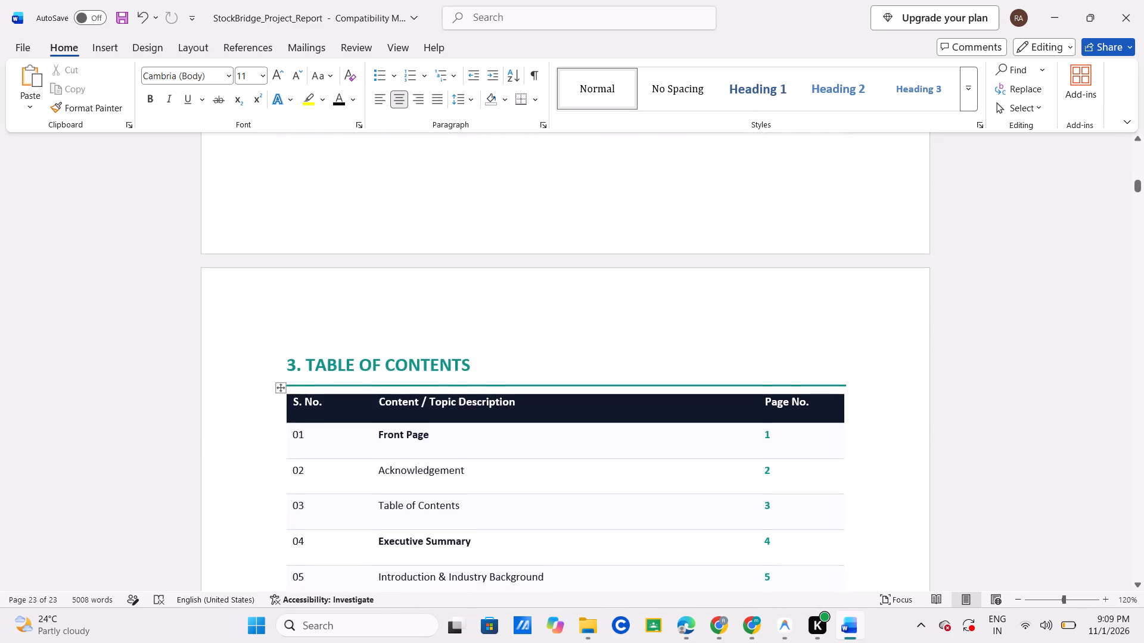
pyautogui.scroll(-4, 799, 286)
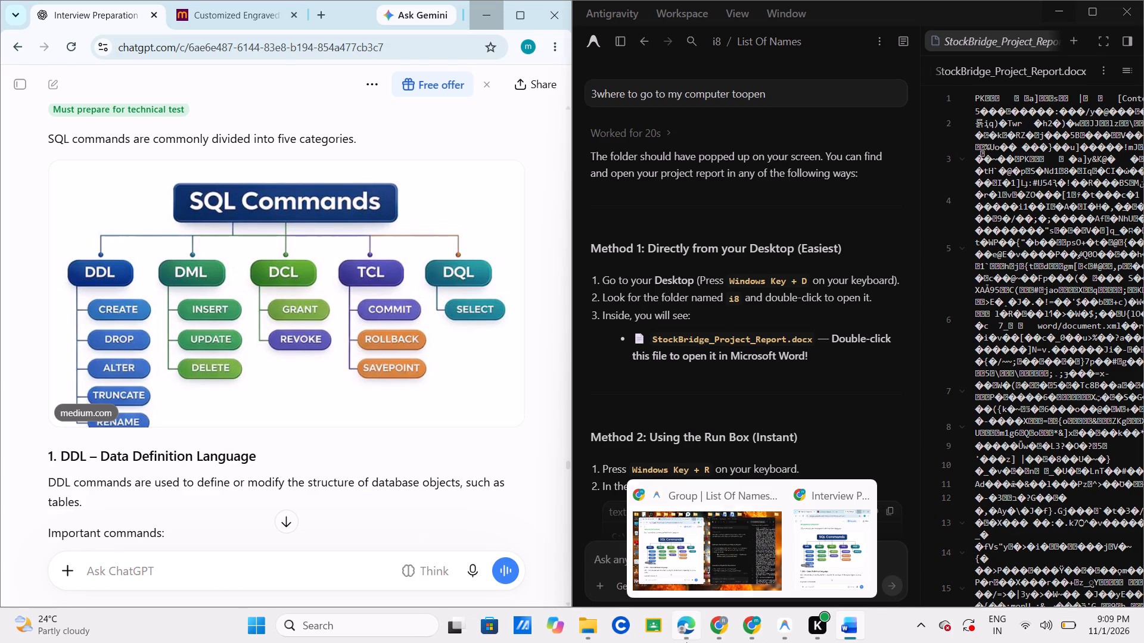
# Switch to the scanned sample report in Chrome and examine its closing pages with the project timeline and references.
pyautogui.click(713, 566)
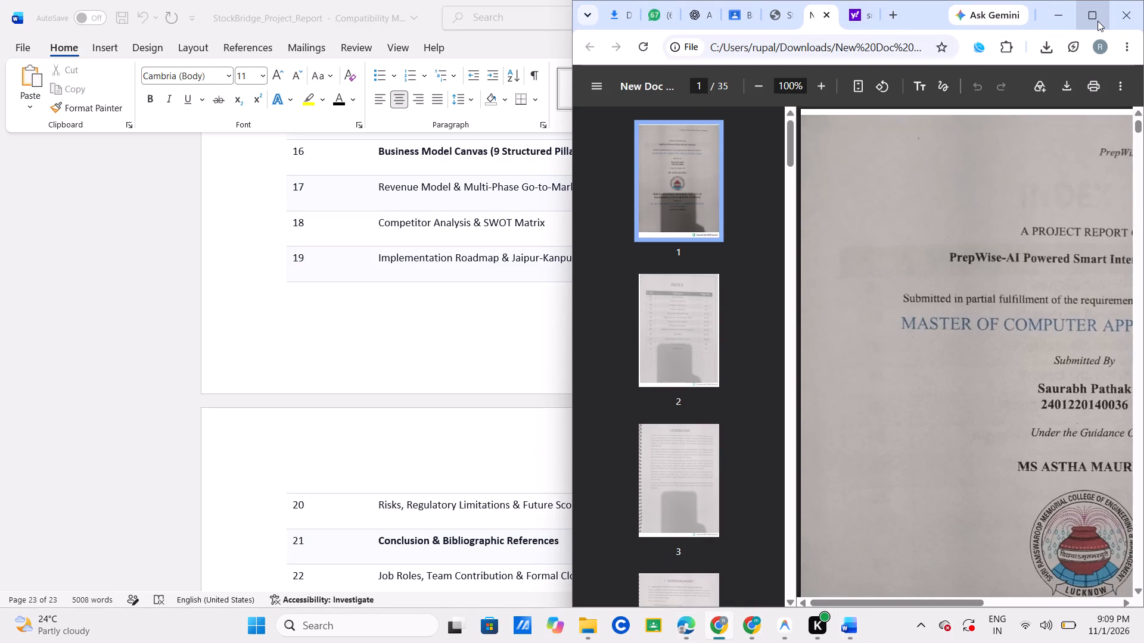
pyautogui.click(1098, 21)
pyautogui.scroll(-6, 138, 402)
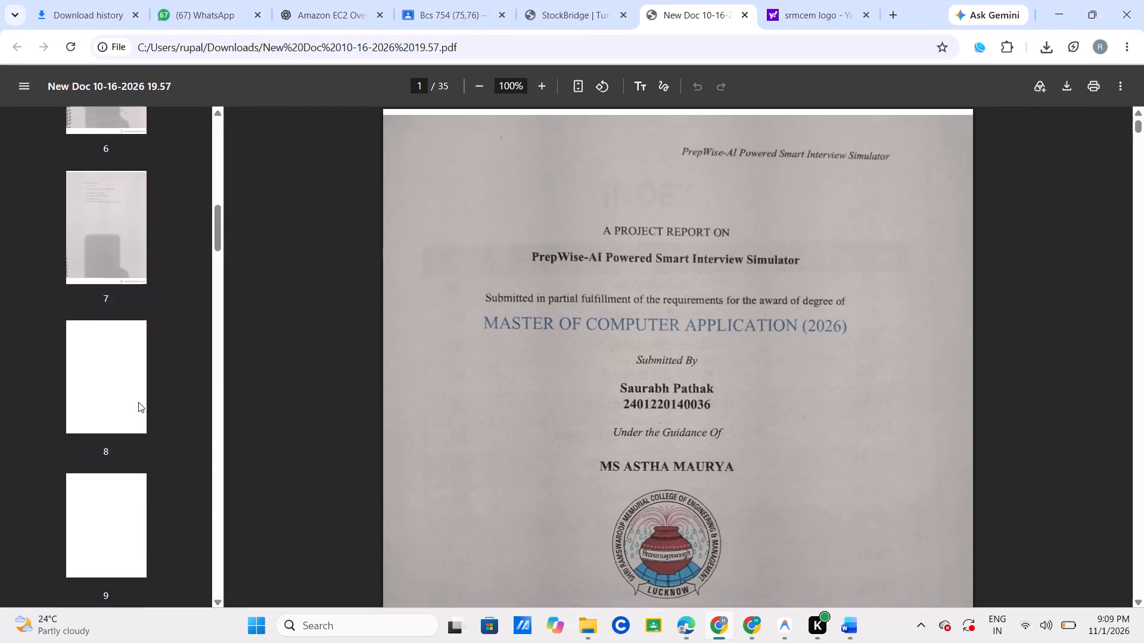
pyautogui.scroll(-20, 138, 402)
pyautogui.scroll(-1, 138, 402)
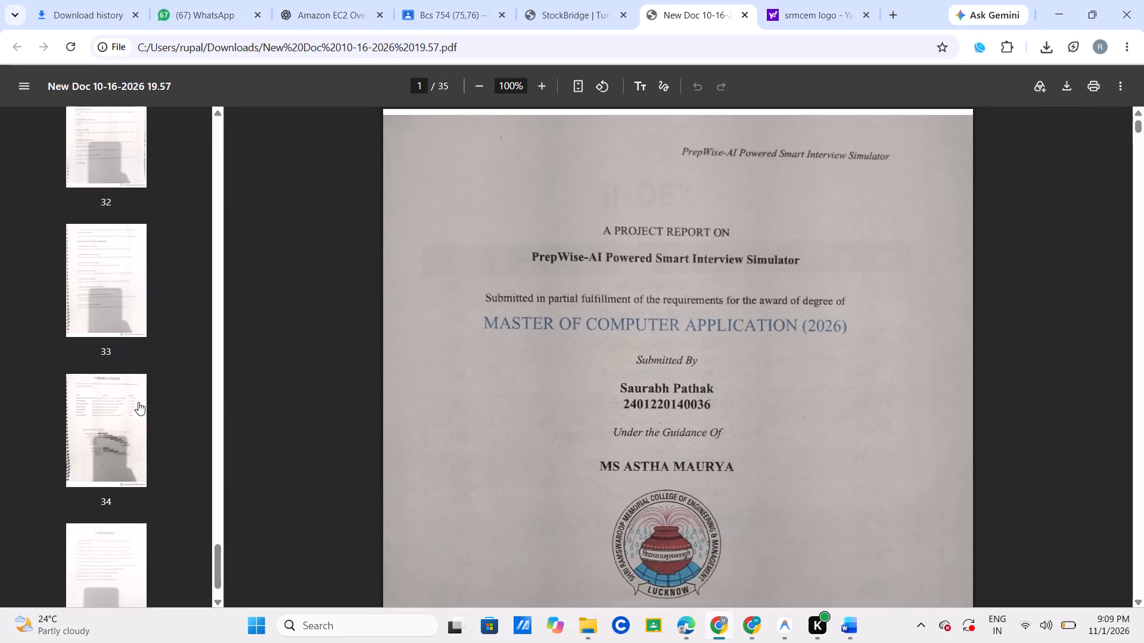
pyautogui.scroll(-2, 458, 351)
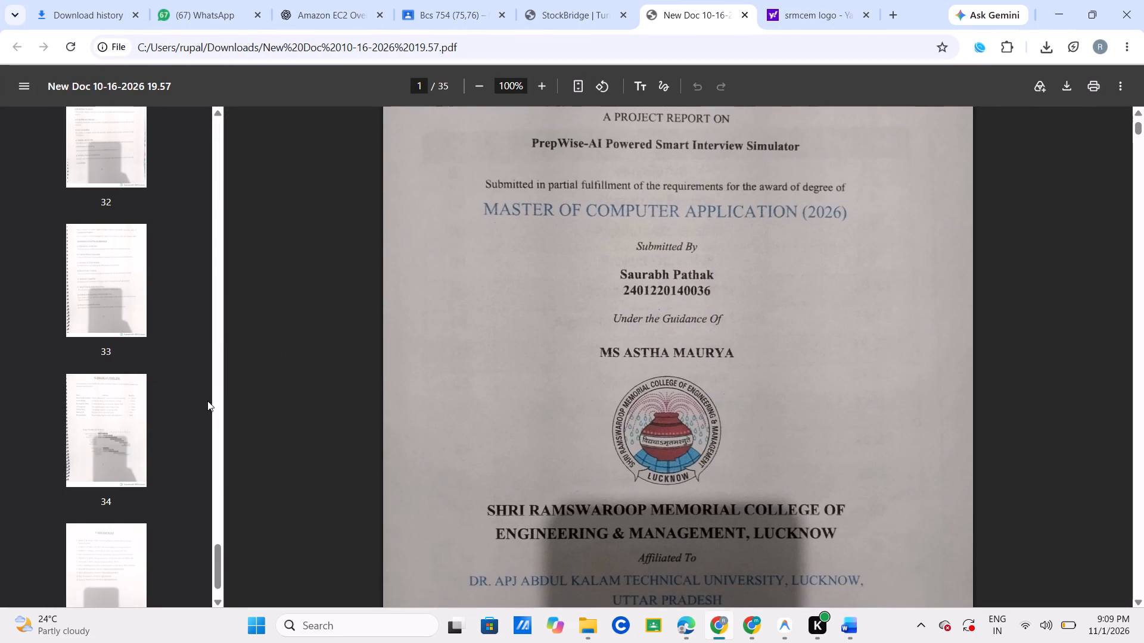
pyautogui.click(126, 426)
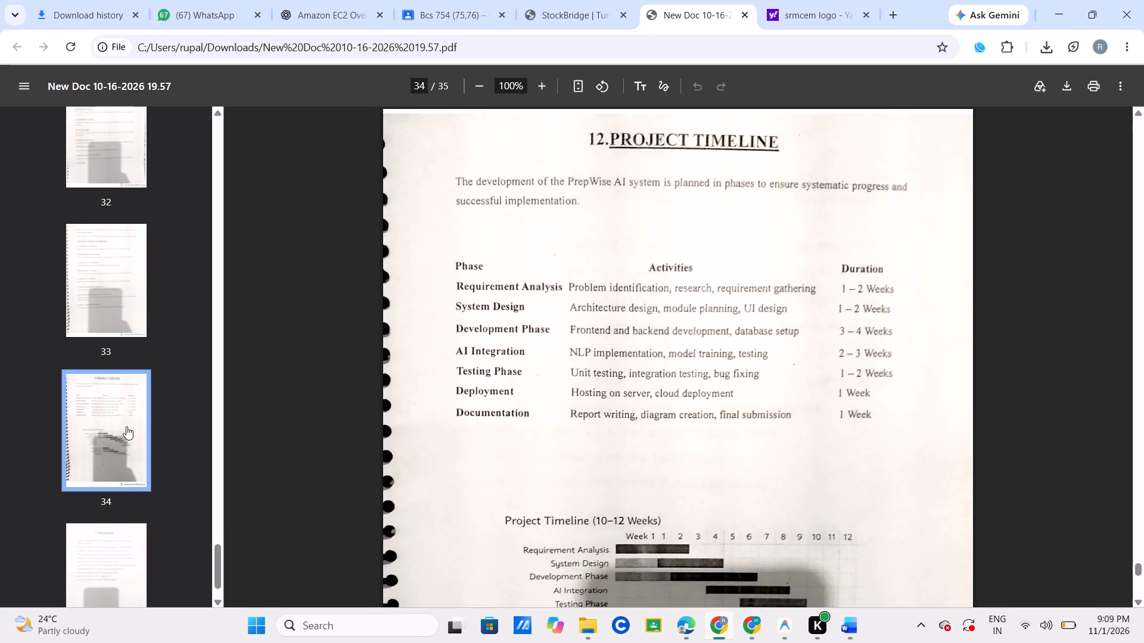
pyautogui.click(129, 552)
pyautogui.scroll(-4, 439, 405)
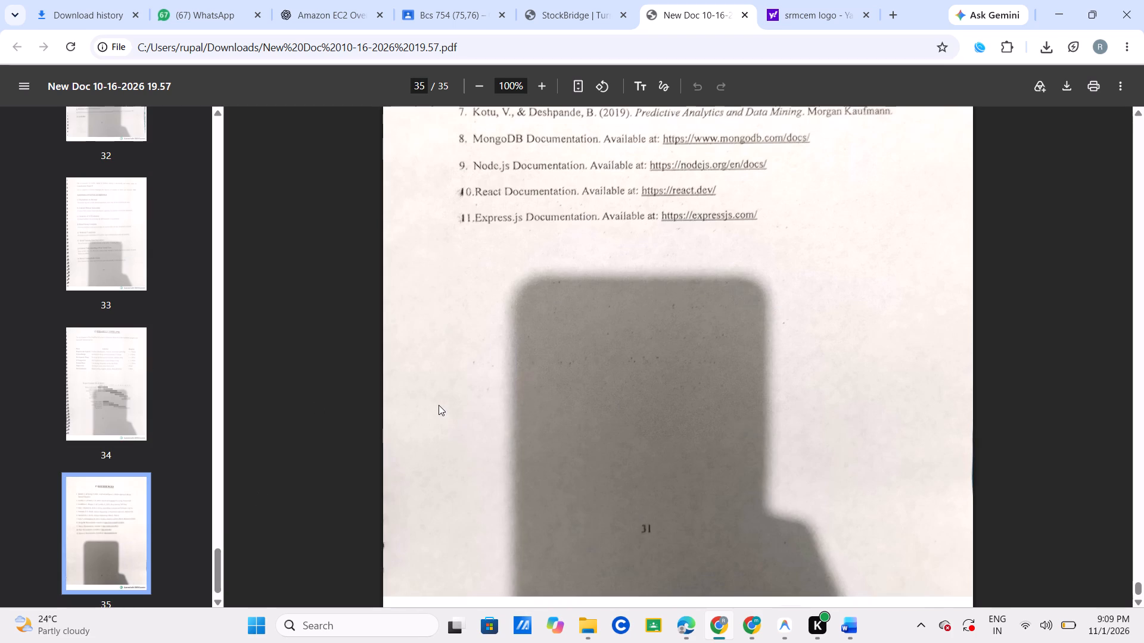
pyautogui.scroll(-3, 439, 405)
pyautogui.scroll(5, 439, 405)
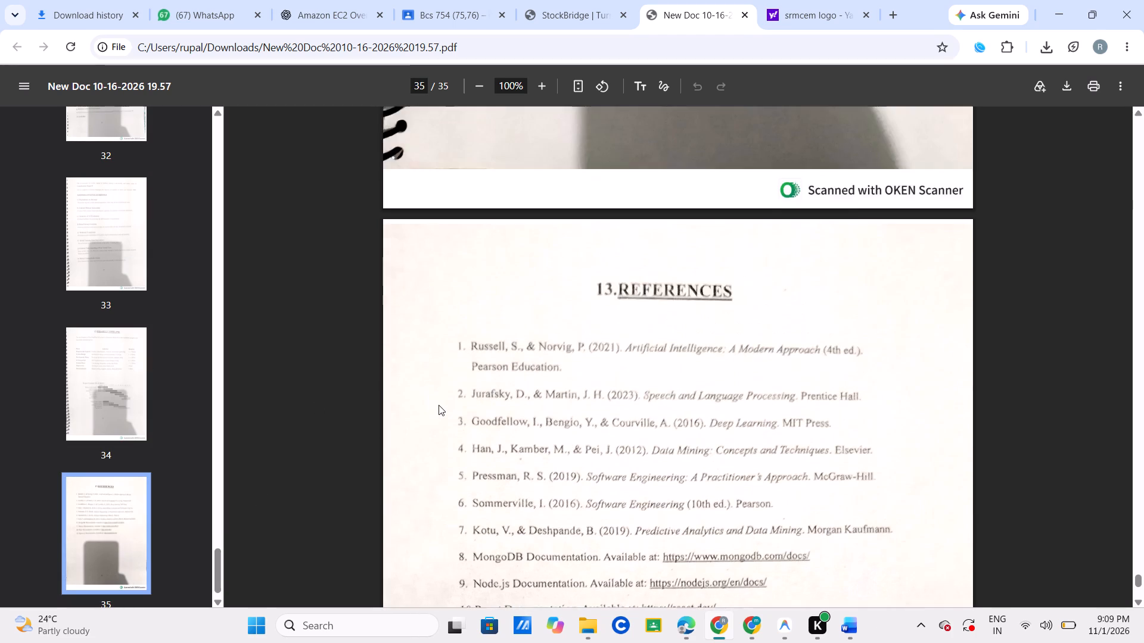
pyautogui.scroll(6, 439, 405)
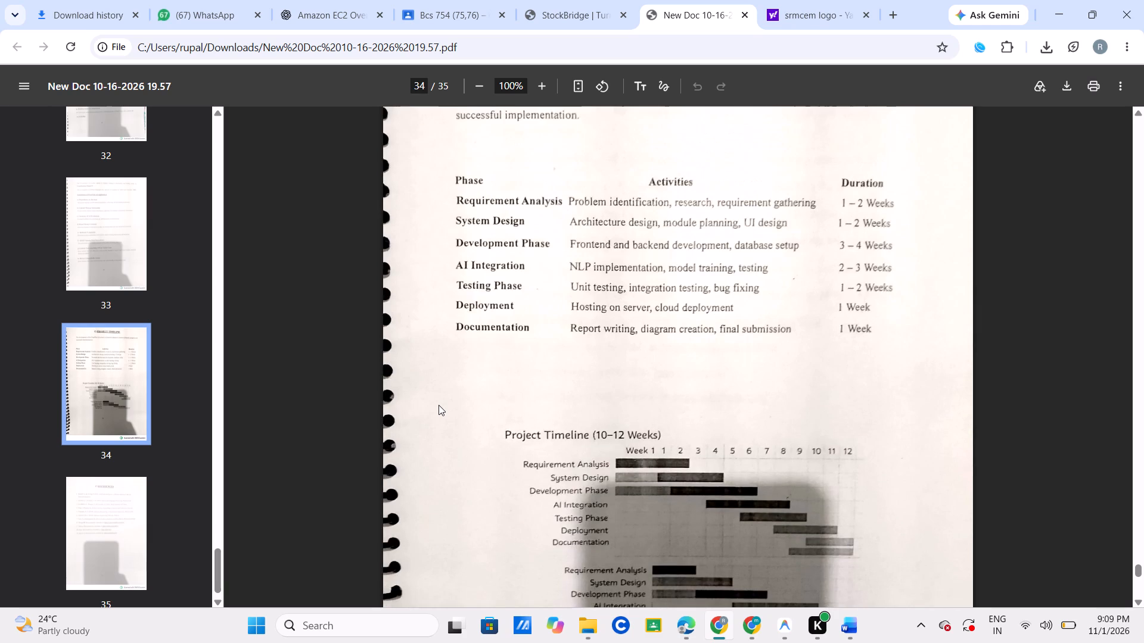
pyautogui.scroll(1, 439, 405)
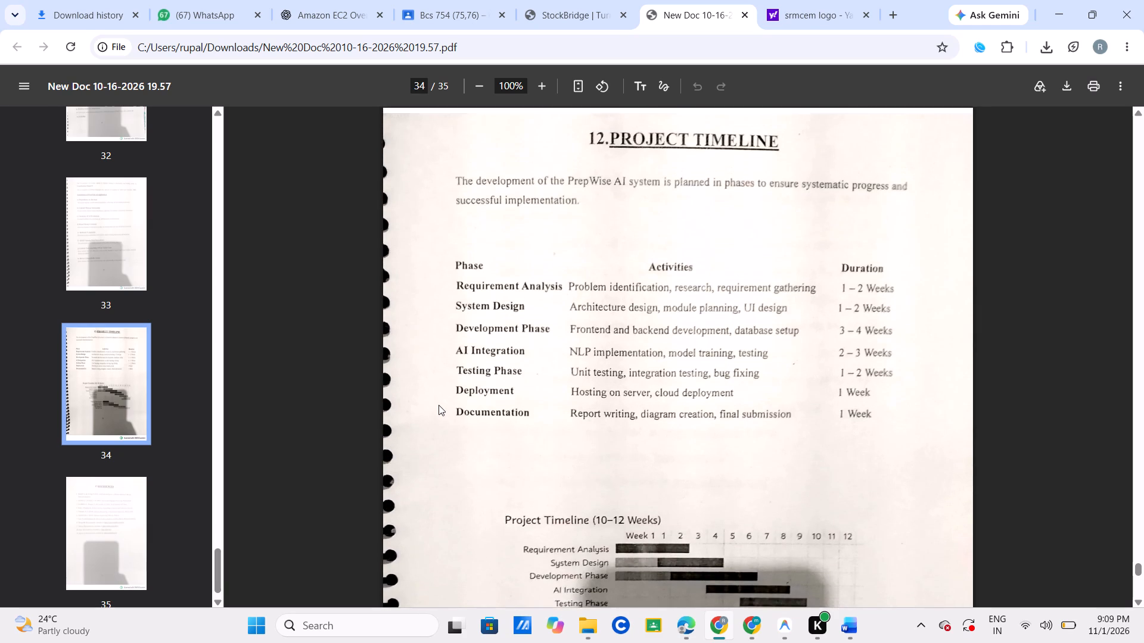
# Examine the sample's limitations, advantages and HR job role pages, recheck its references page, and return to the Word report.
pyautogui.scroll(7, 439, 405)
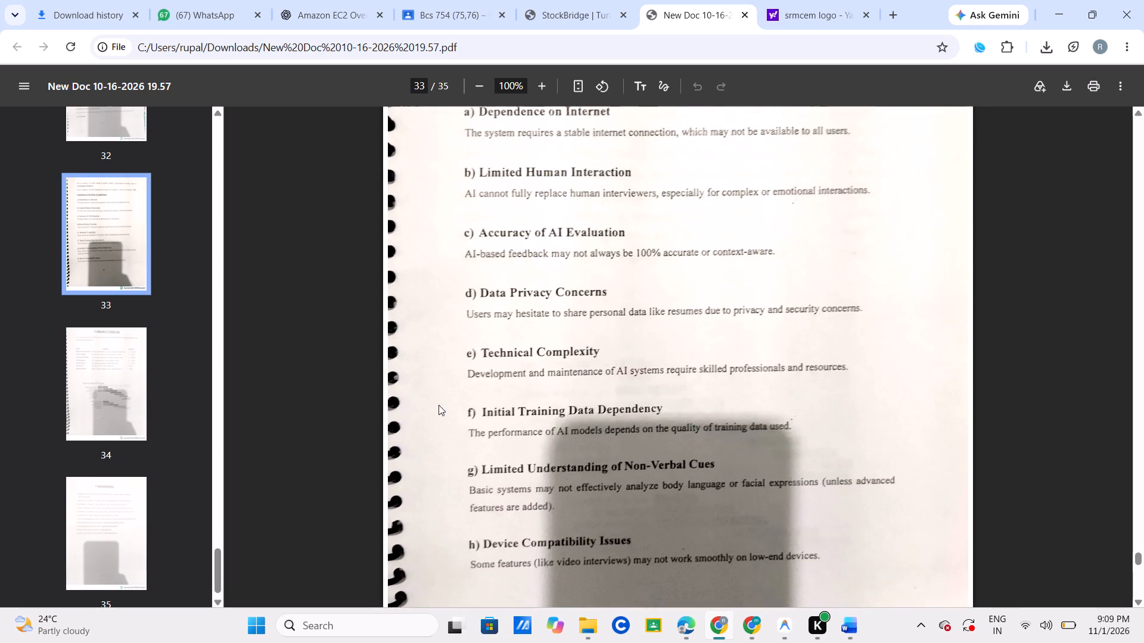
pyautogui.scroll(7, 439, 405)
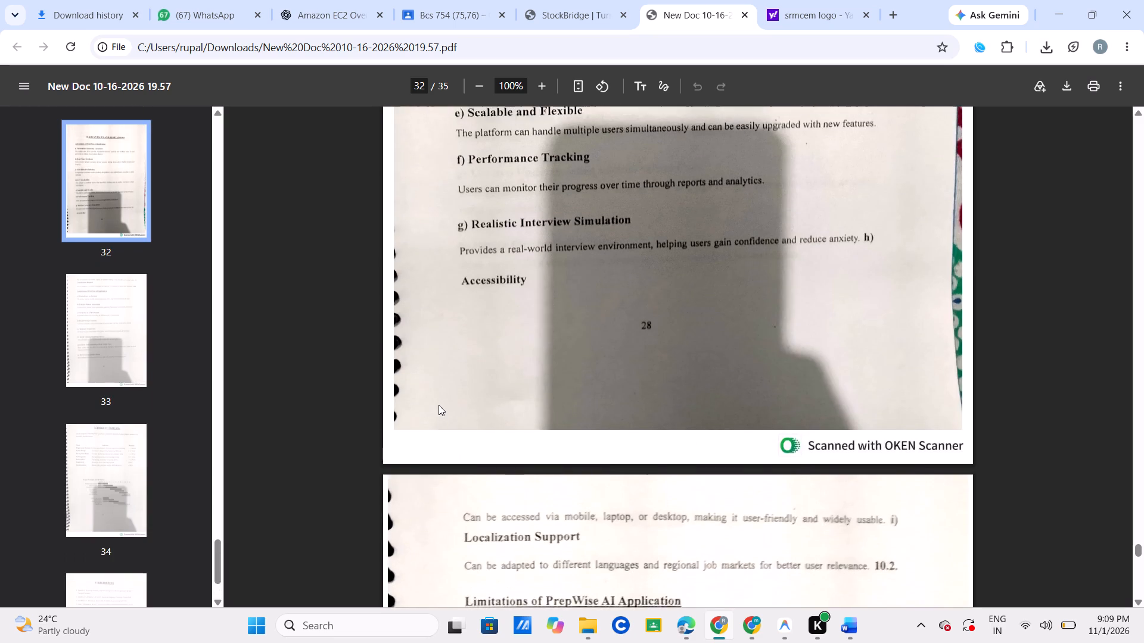
pyautogui.scroll(8, 439, 405)
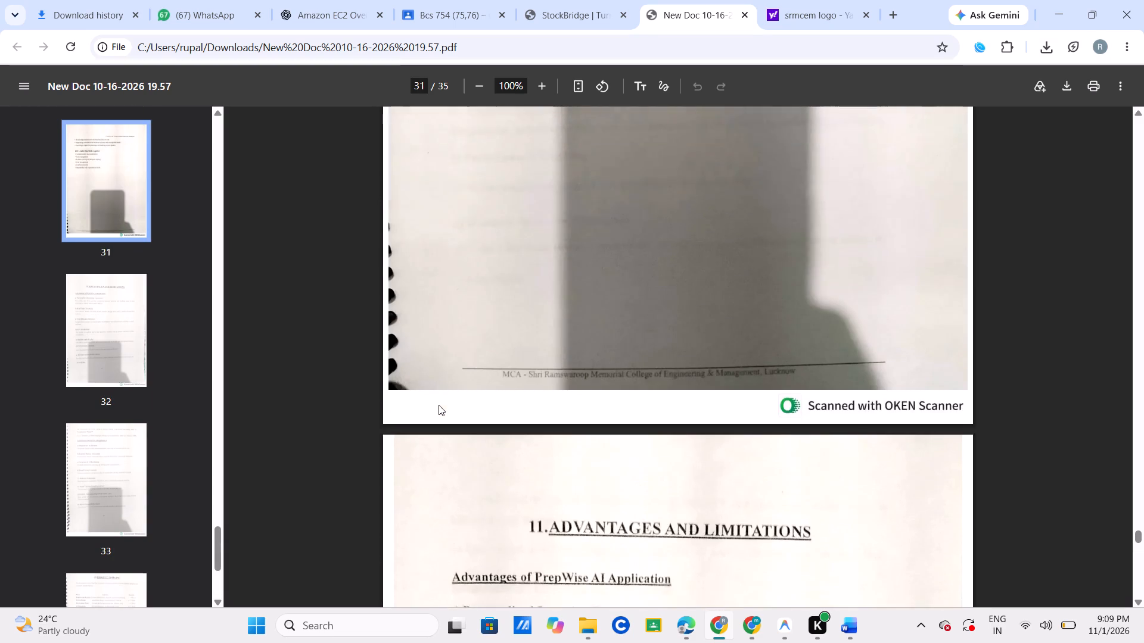
pyautogui.scroll(10, 439, 405)
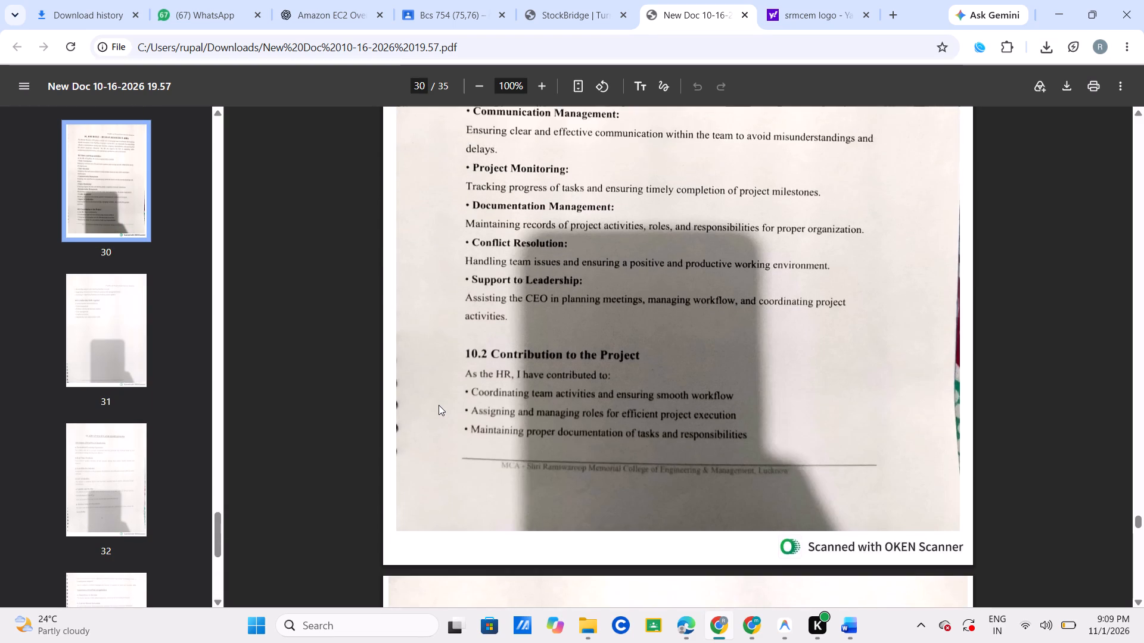
pyautogui.scroll(4, 439, 405)
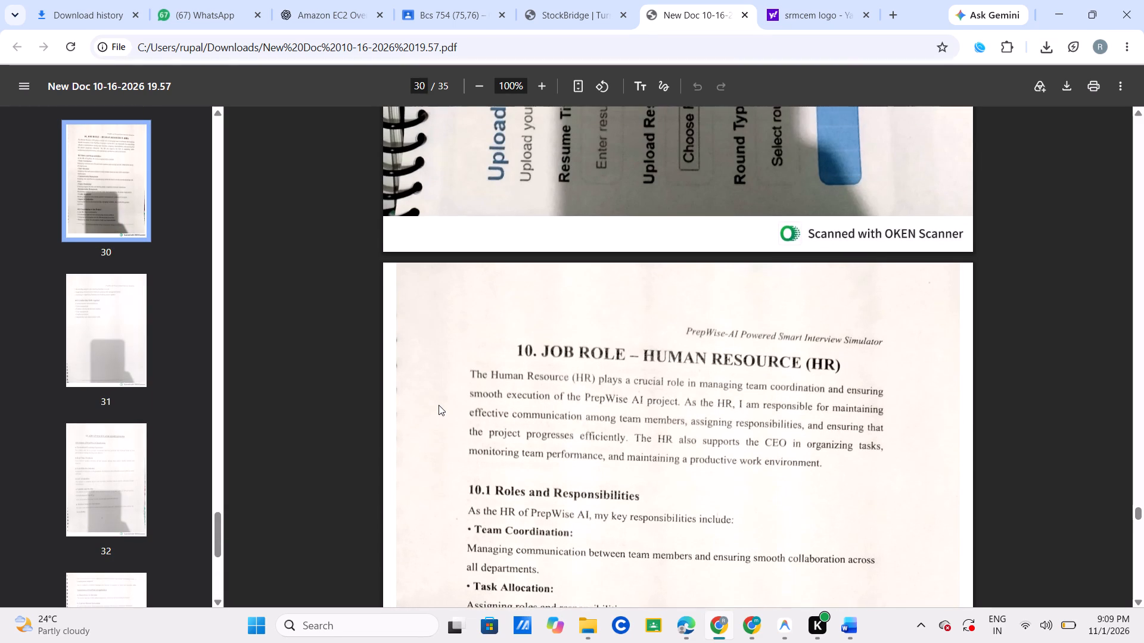
pyautogui.scroll(-3, 439, 405)
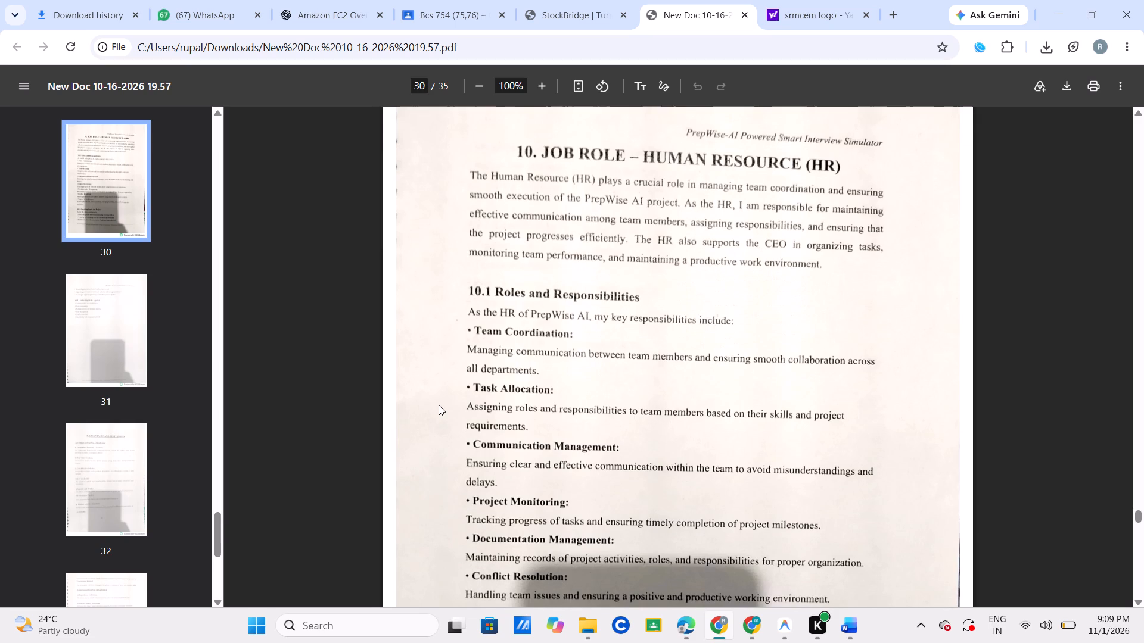
pyautogui.scroll(-3, 439, 405)
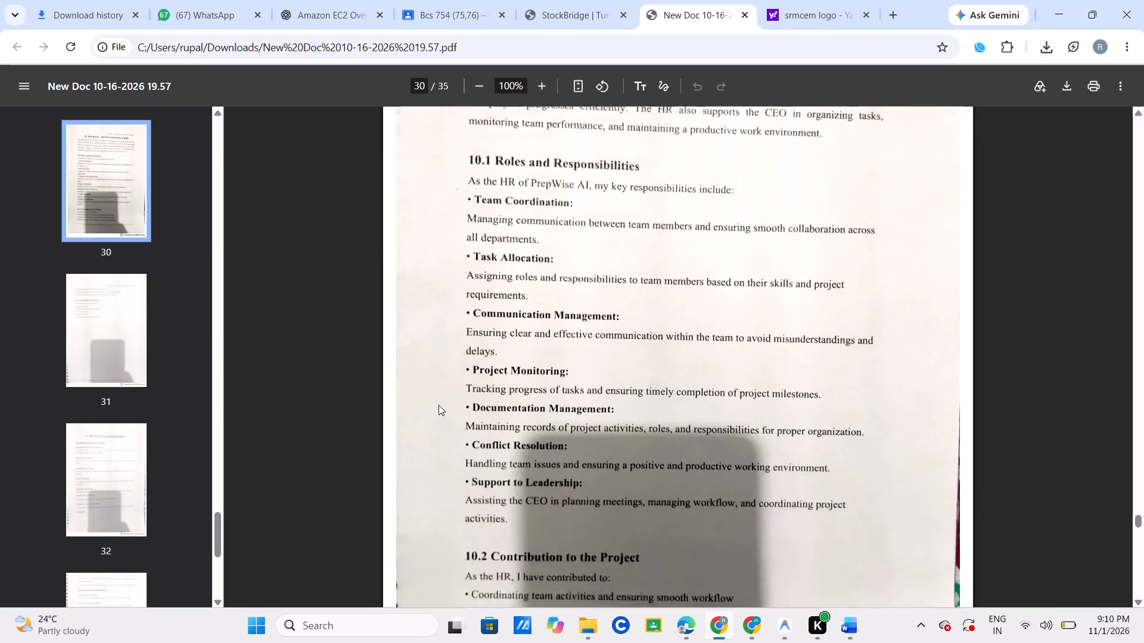
pyautogui.scroll(-14, 439, 405)
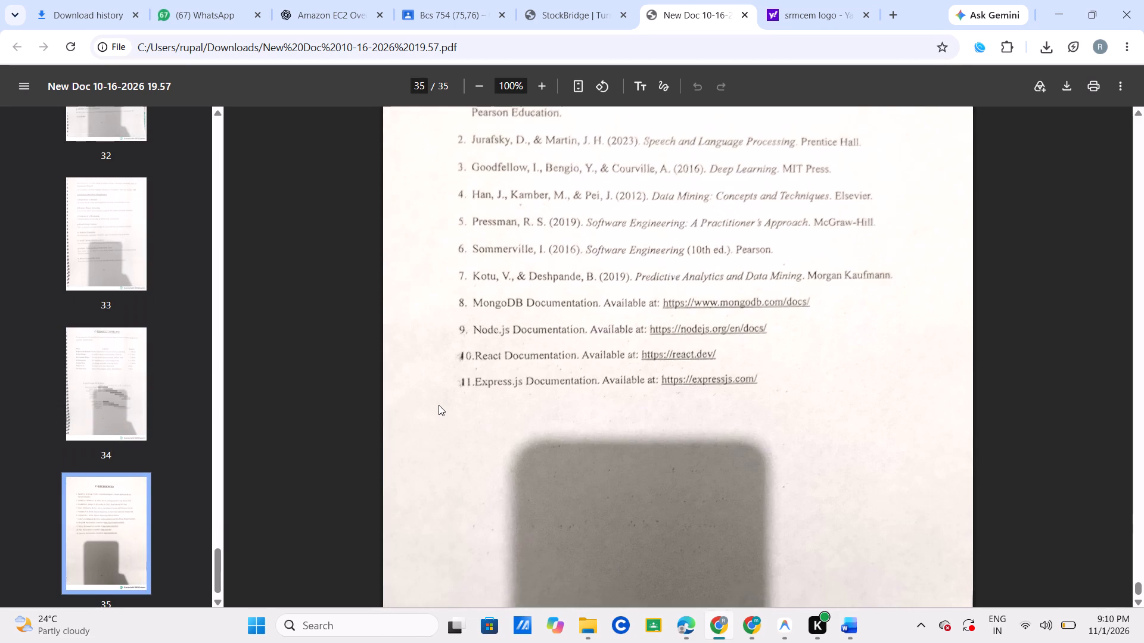
pyautogui.scroll(-2, 439, 405)
pyautogui.scroll(5, 439, 405)
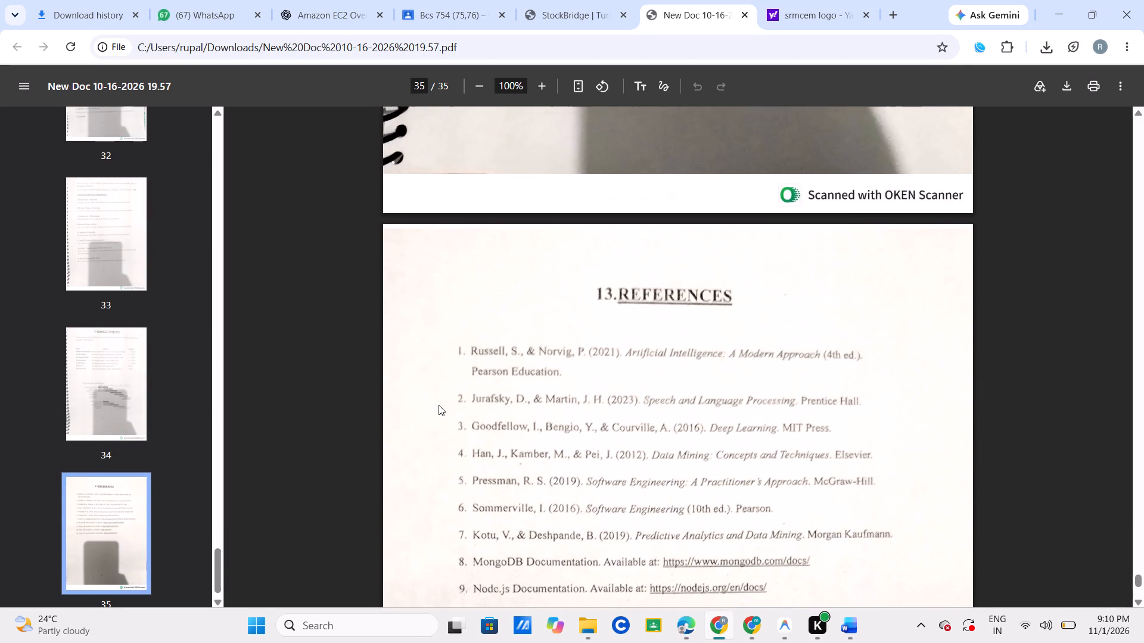
pyautogui.scroll(2, 439, 405)
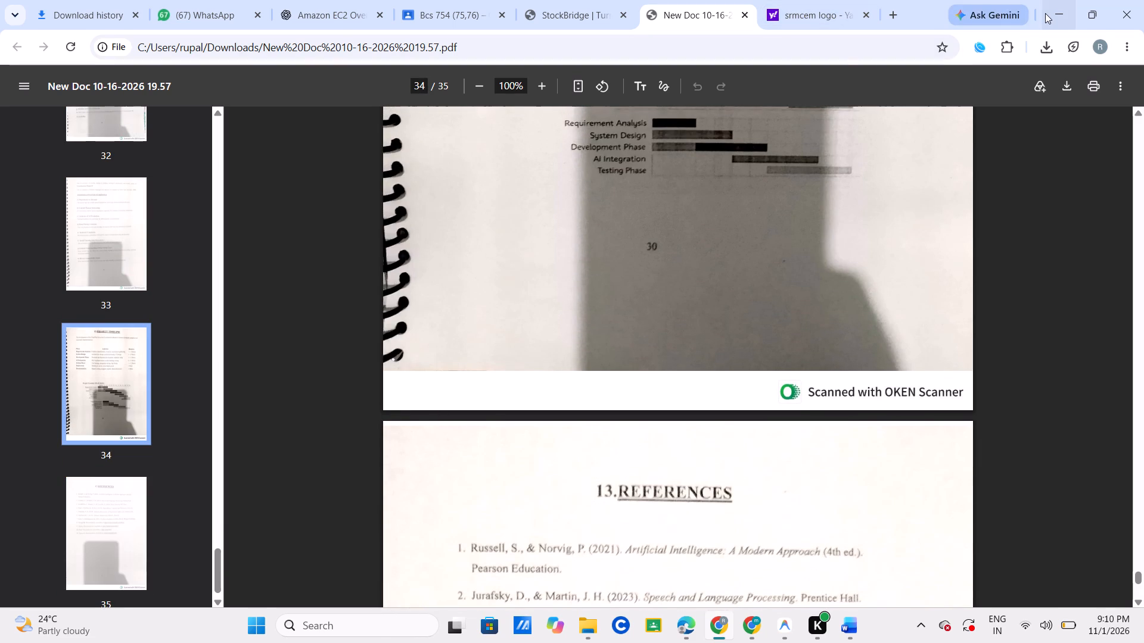
pyautogui.click(1049, 12)
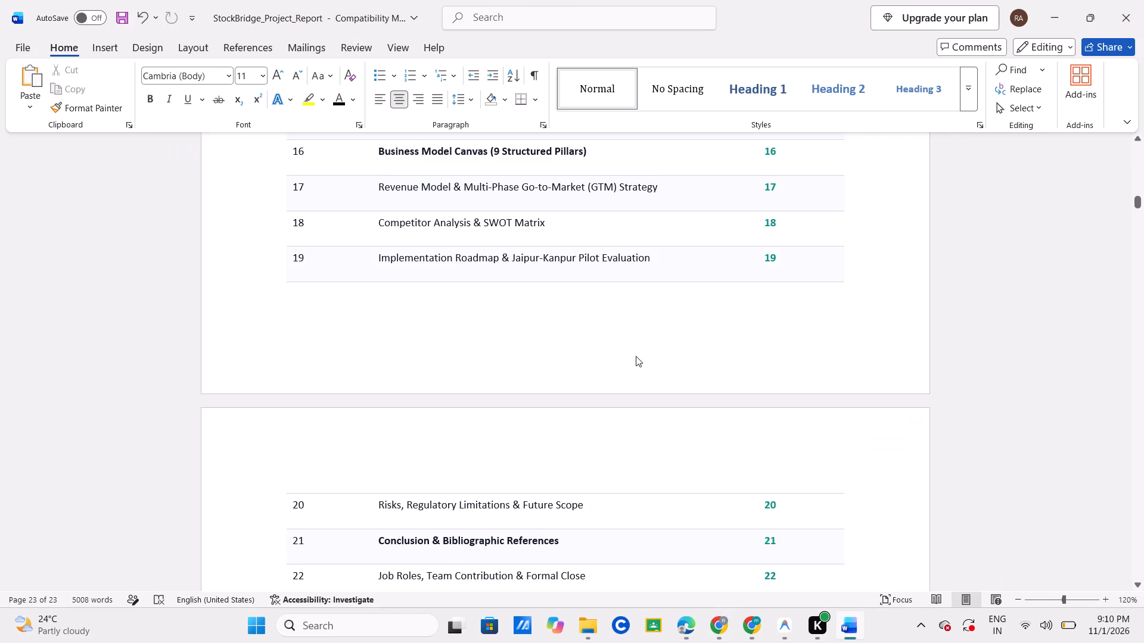
# Remove "& Formal Close" from entry 22 in the table of contents, leaving "Job Roles, Team Contribution".
pyautogui.scroll(-10, 636, 356)
pyautogui.scroll(3, 636, 356)
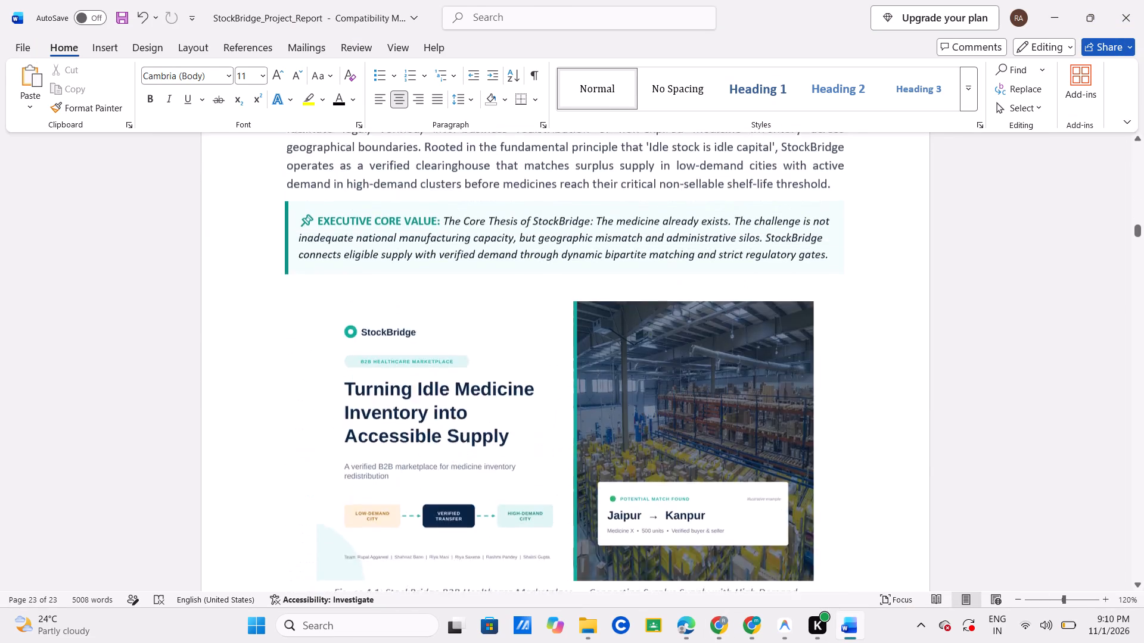
pyautogui.scroll(7, 636, 356)
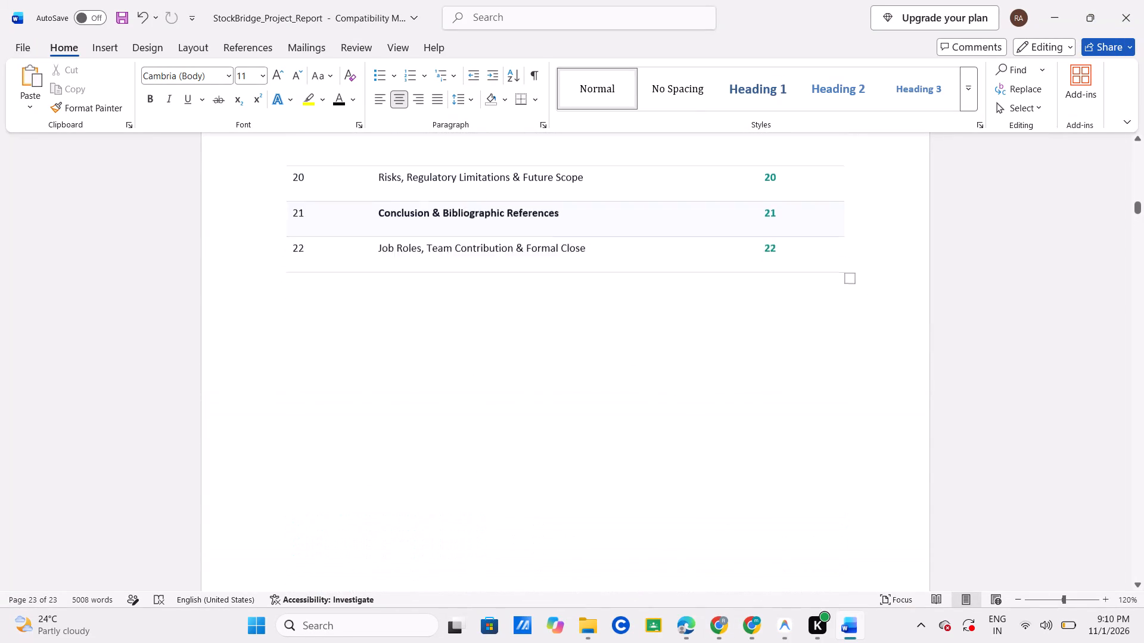
pyautogui.scroll(1, 636, 356)
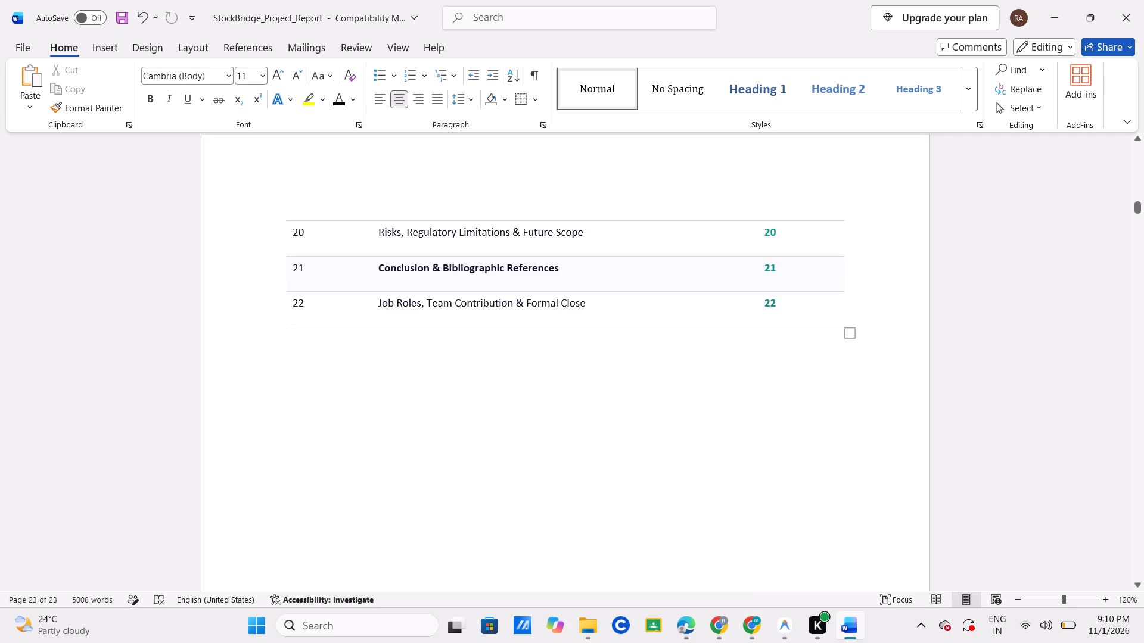
pyautogui.click(604, 319)
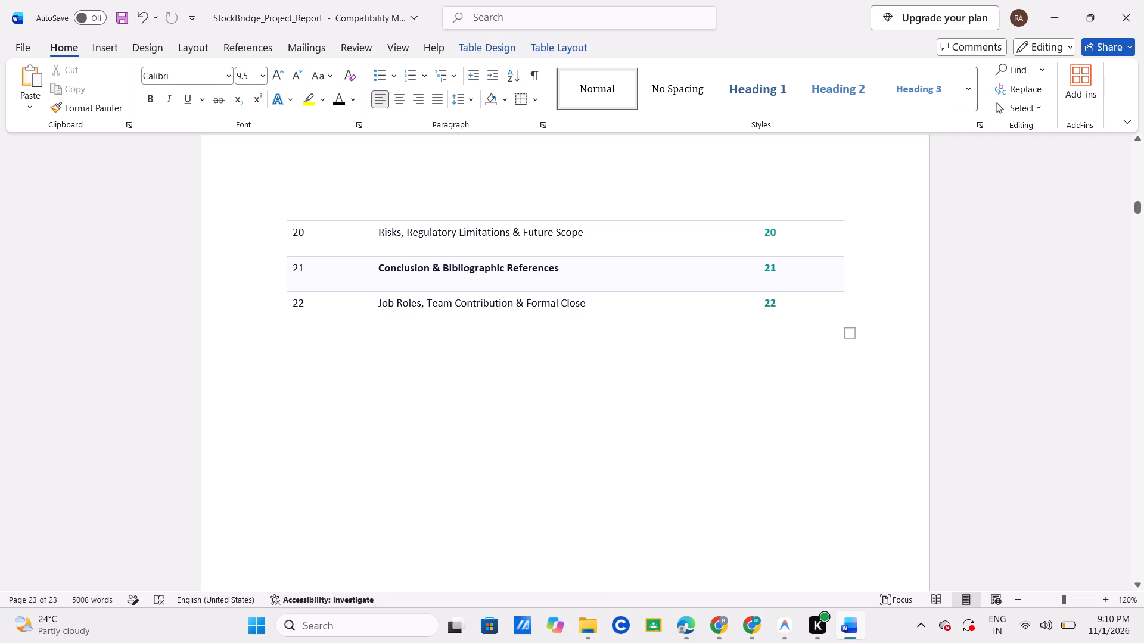
pyautogui.press('BackSpace')
pyautogui.press('BackSpace')
pyautogui.press('BackSpace')
pyautogui.press('BackSpace')
pyautogui.press('BackSpace')
pyautogui.press('BackSpace')
pyautogui.press('BackSpace')
pyautogui.press('BackSpace')
pyautogui.press('BackSpace')
pyautogui.press('BackSpace')
pyautogui.press('BackSpace')
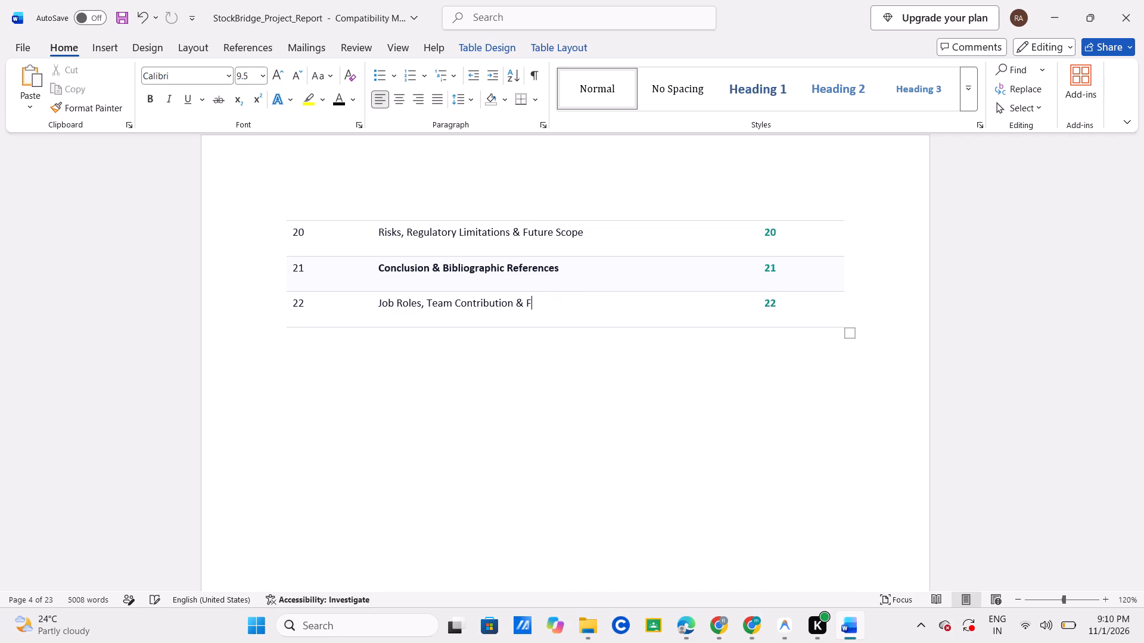
pyautogui.press('BackSpace')
pyautogui.press('BackSpace')
pyautogui.press('BackSpace')
# Remove "& THANK YOU" from the section 22 heading, leaving "22. TEAM ROLES, CONTRIBUTIONS".
pyautogui.scroll(-16, 604, 319)
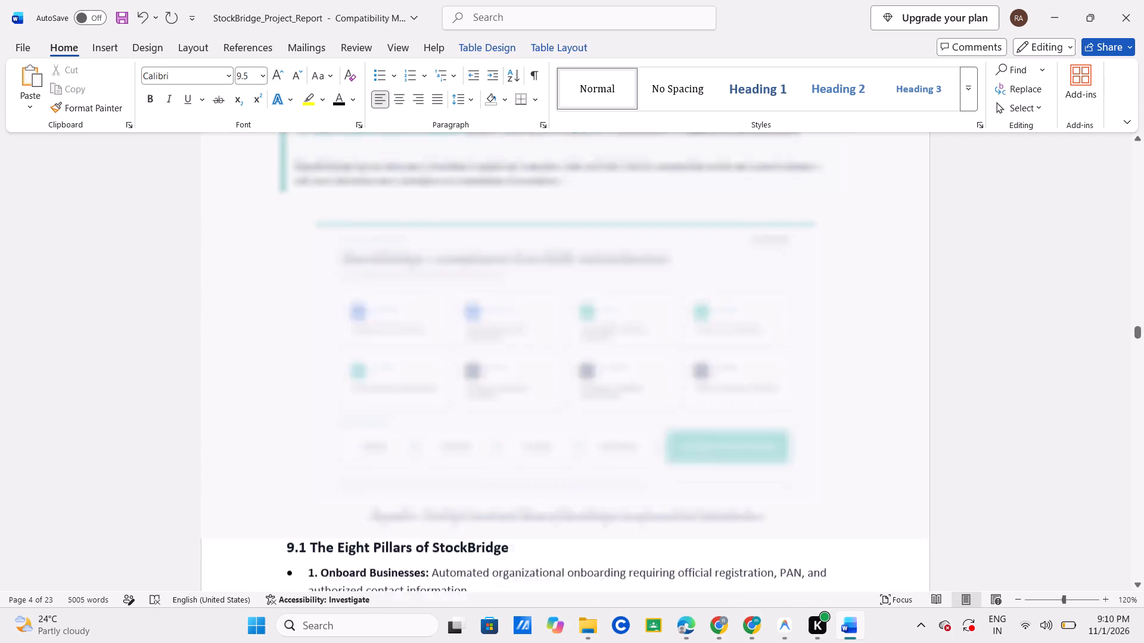
pyautogui.scroll(-13, 604, 319)
pyautogui.scroll(2, 604, 319)
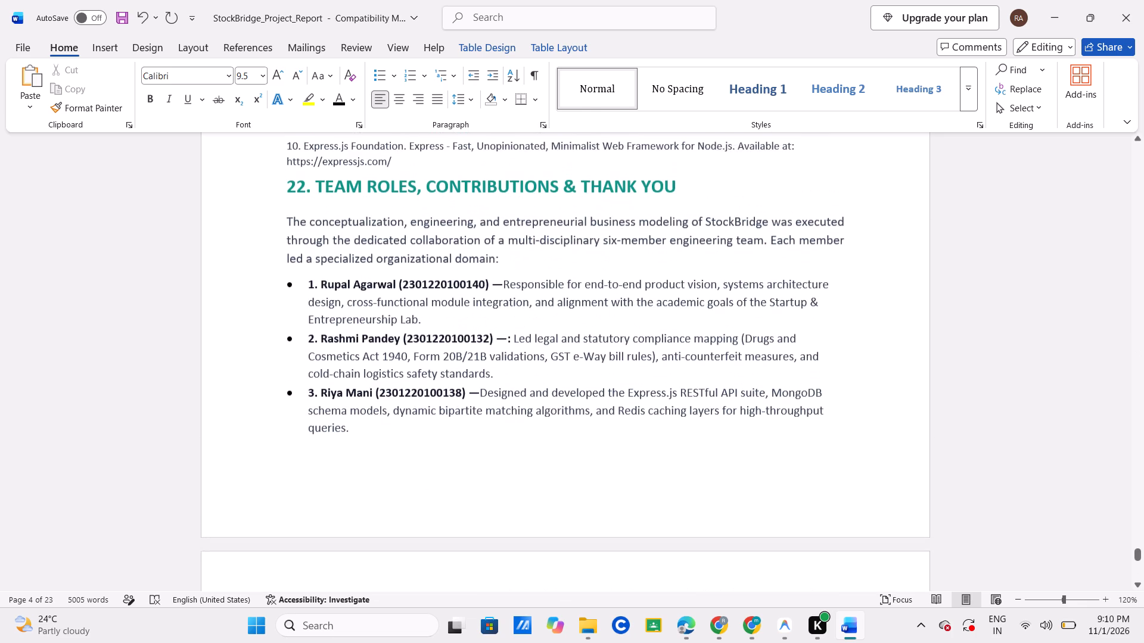
pyautogui.scroll(4, 604, 319)
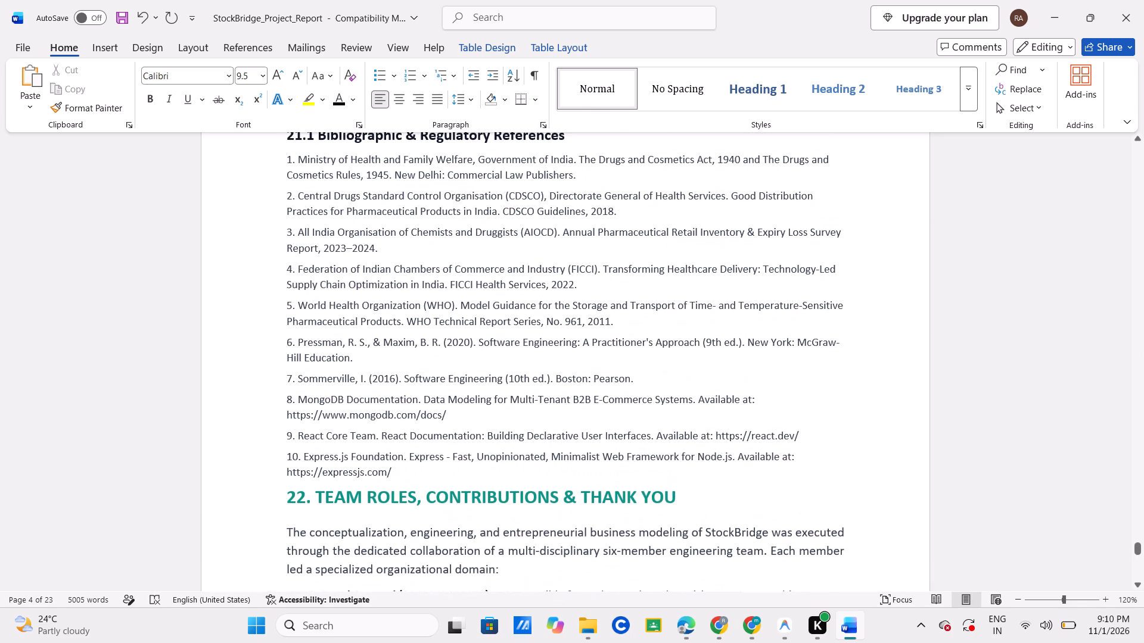
pyautogui.click(676, 491)
pyautogui.press('BackSpace')
pyautogui.press('BackSpace')
pyautogui.press('BackSpace')
pyautogui.press('BackSpace')
pyautogui.press('BackSpace')
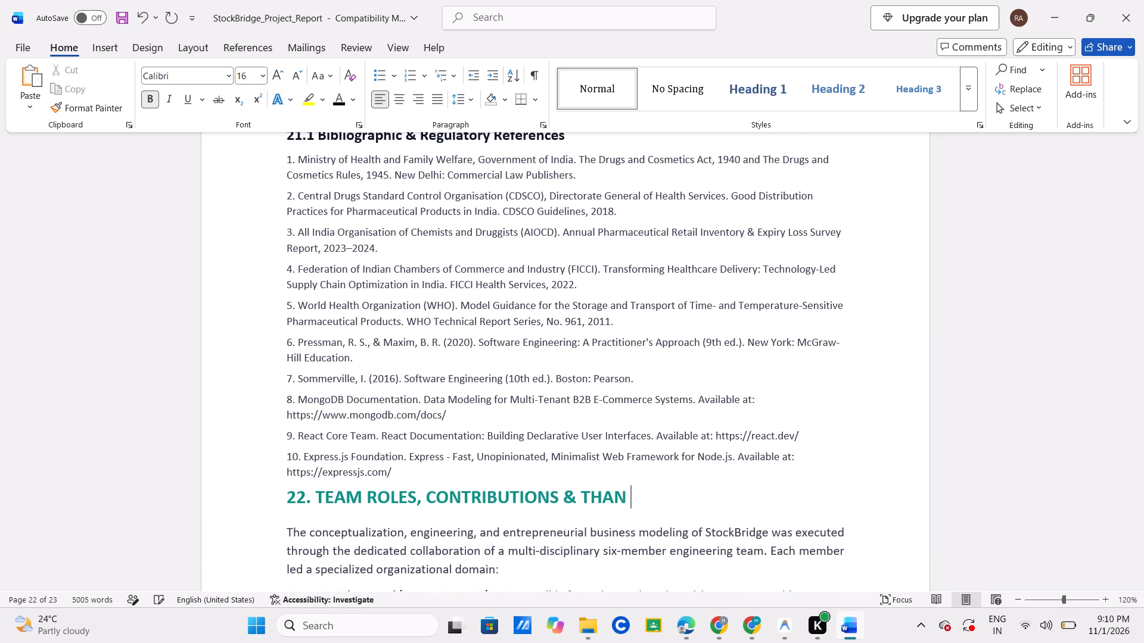
pyautogui.press('BackSpace')
pyautogui.press('BackSpace')
pyautogui.press('BackSpace')
pyautogui.press('BackSpace')
pyautogui.press('BackSpace')
pyautogui.press('BackSpace')
# Review the references, the conclusion section with its vision figure, and the report's last page.
pyautogui.scroll(1, 676, 491)
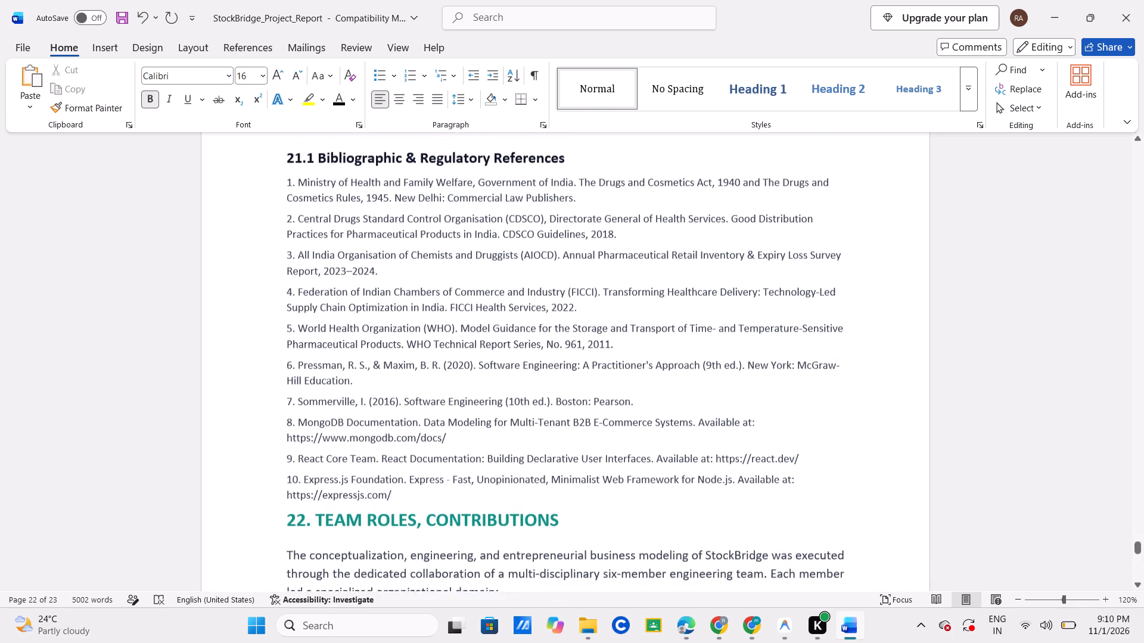
pyautogui.scroll(1, 676, 491)
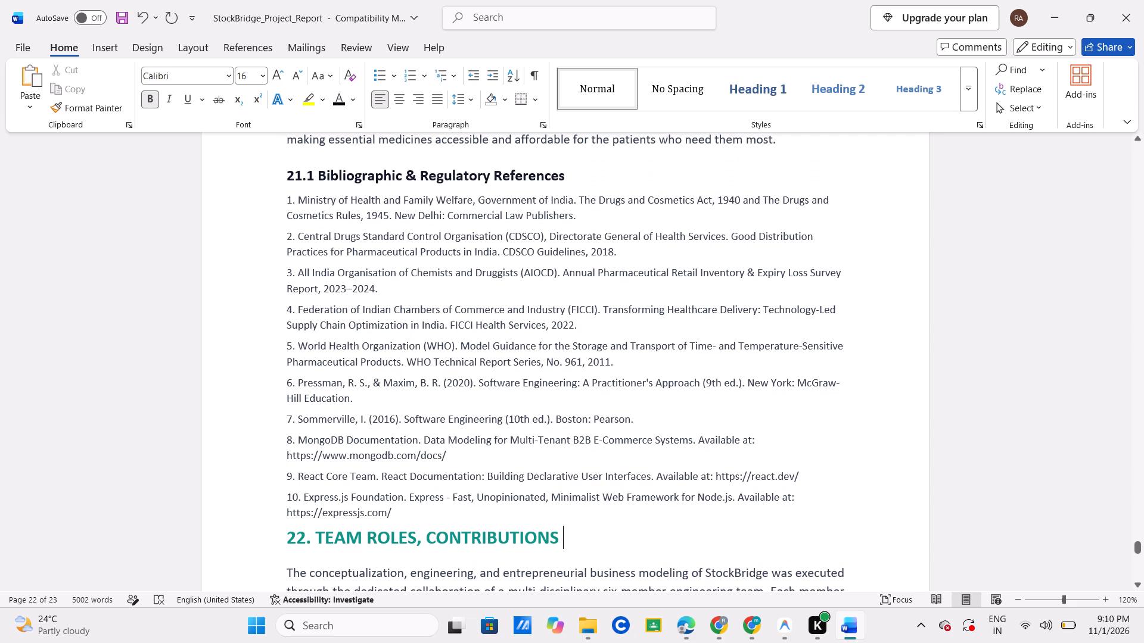
pyautogui.scroll(2, 676, 491)
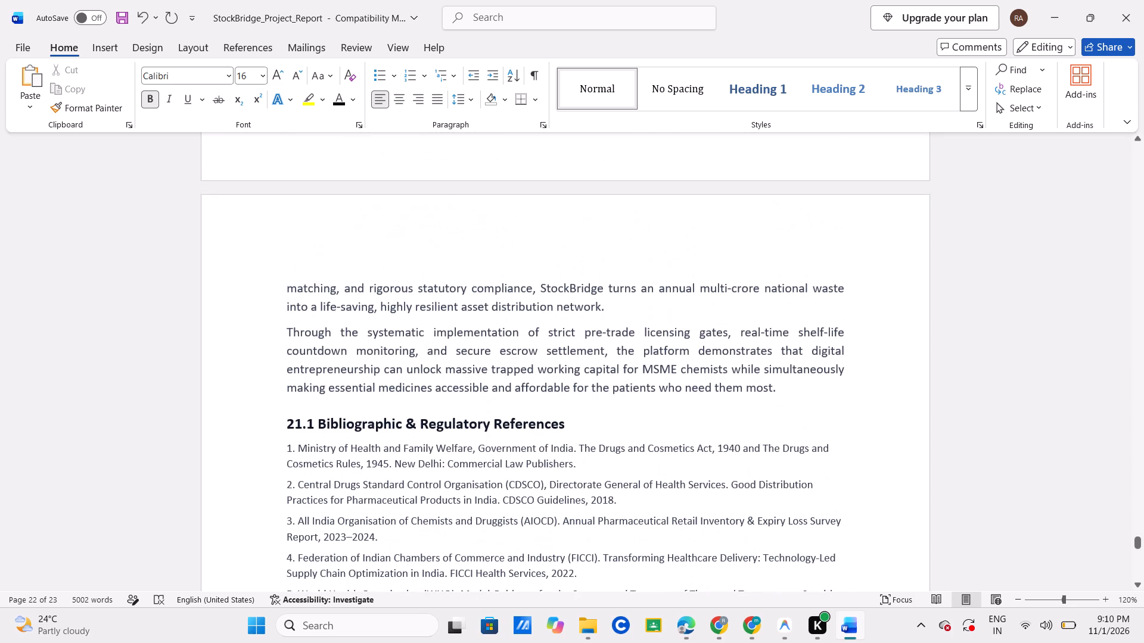
pyautogui.scroll(2, 676, 491)
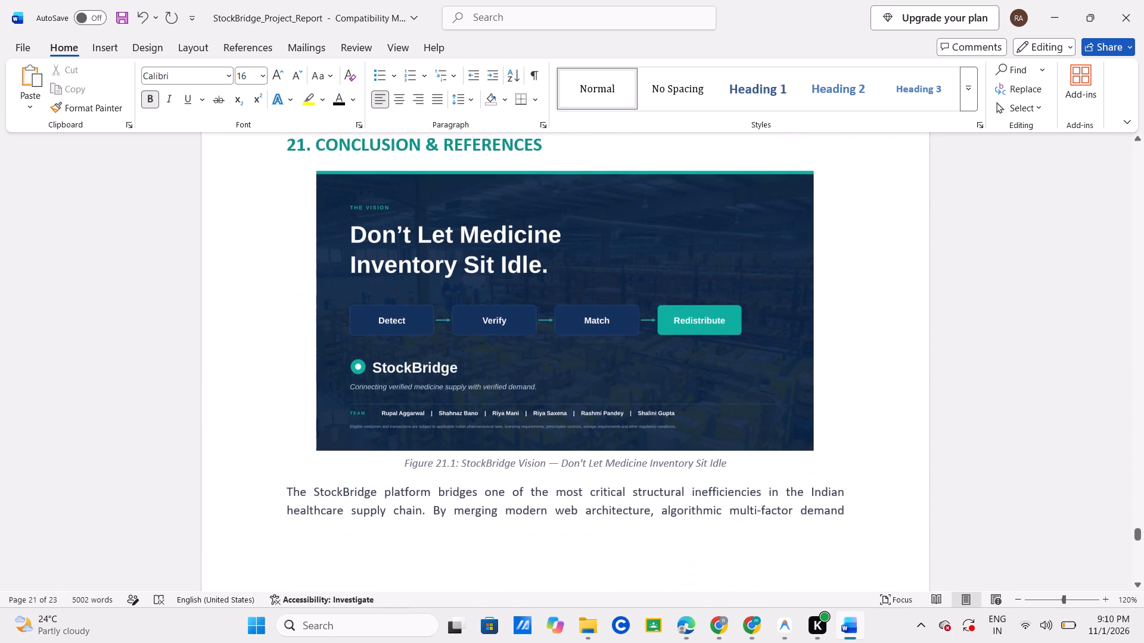
pyautogui.scroll(1, 676, 491)
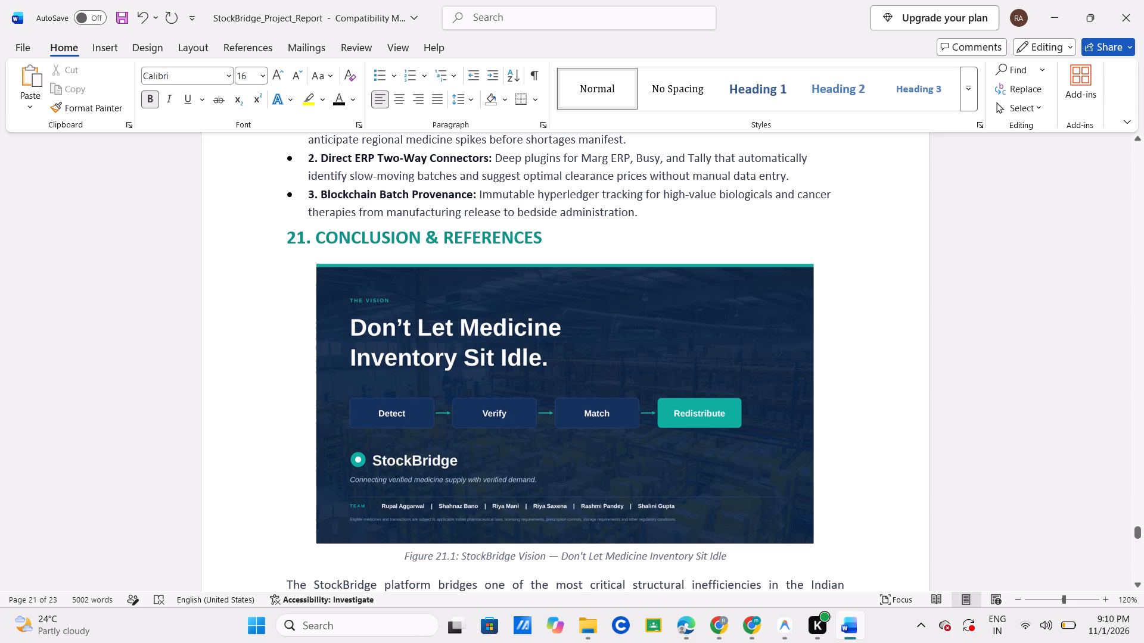
pyautogui.scroll(-14, 740, 354)
pyautogui.scroll(1, 740, 354)
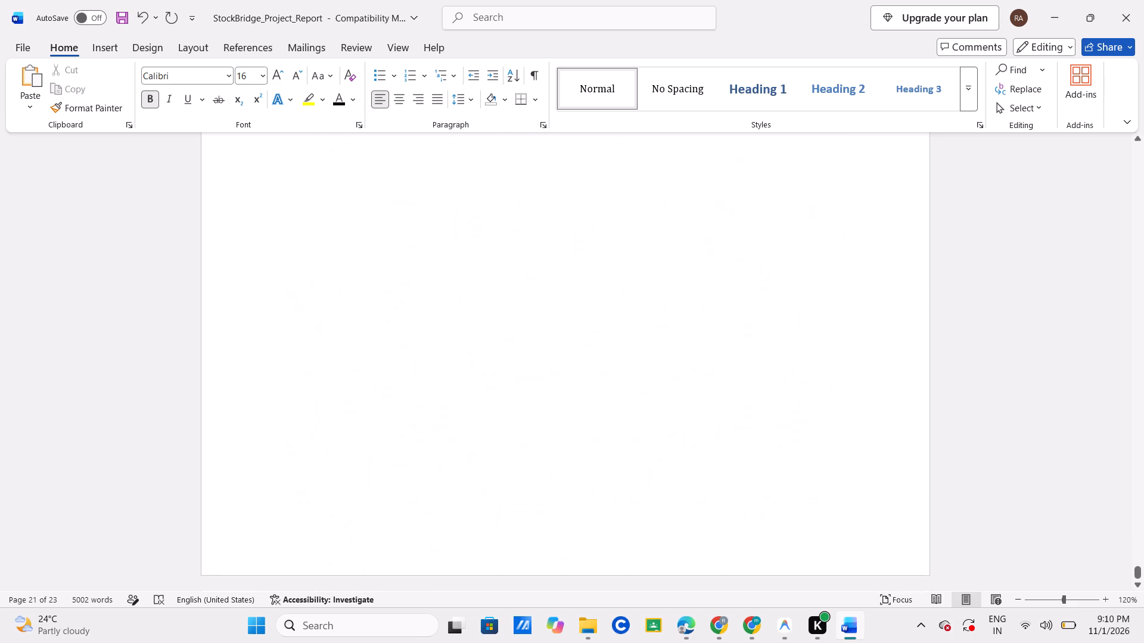
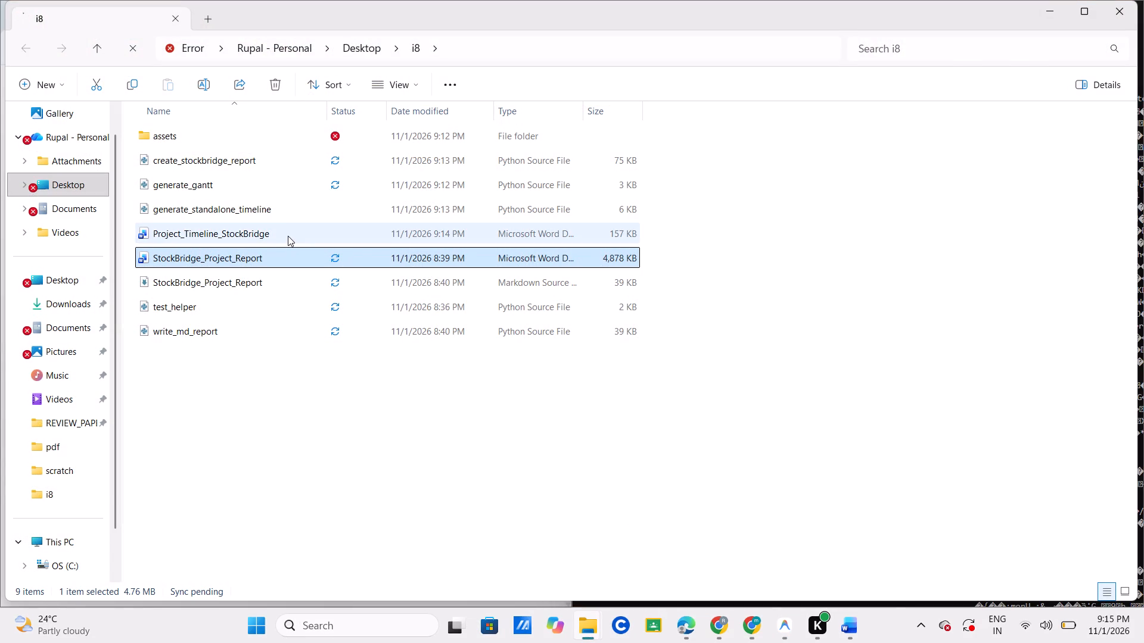
pyautogui.click(288, 236)
pyautogui.click(288, 236)
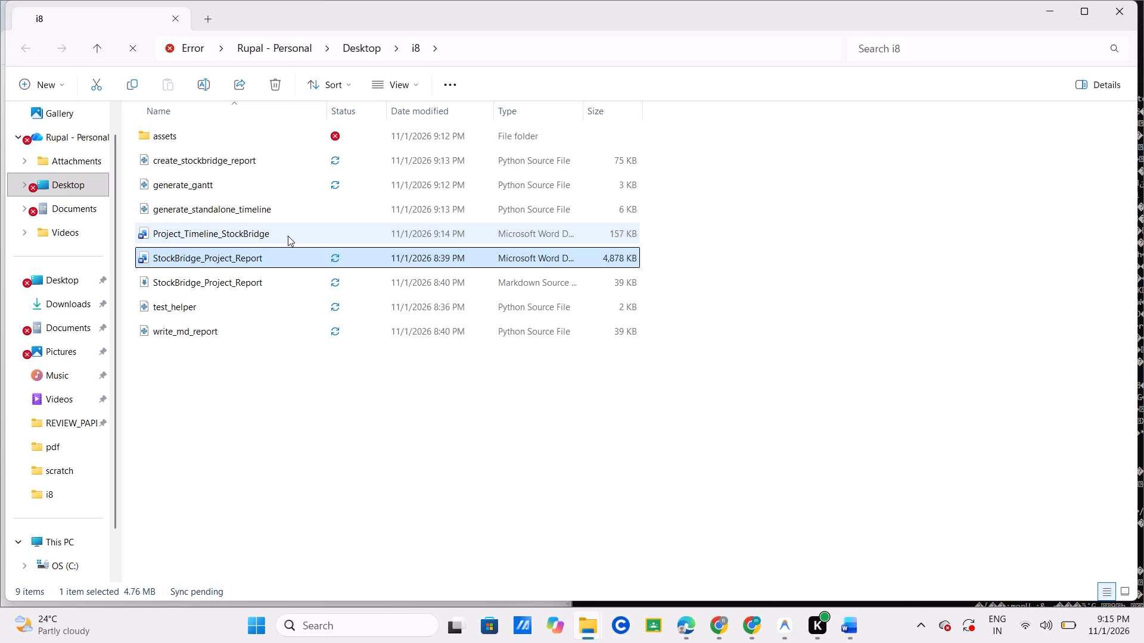
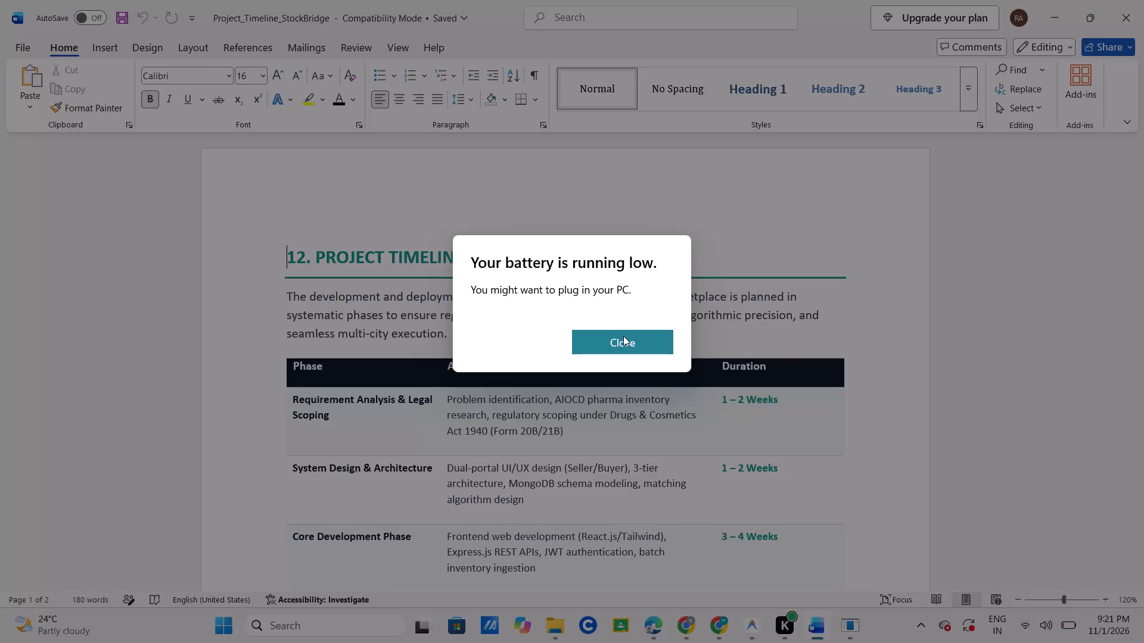
# Dismiss the battery notice and copy the StockBridge Implementation Gantt Chart picture from the project timeline document.
pyautogui.click(624, 343)
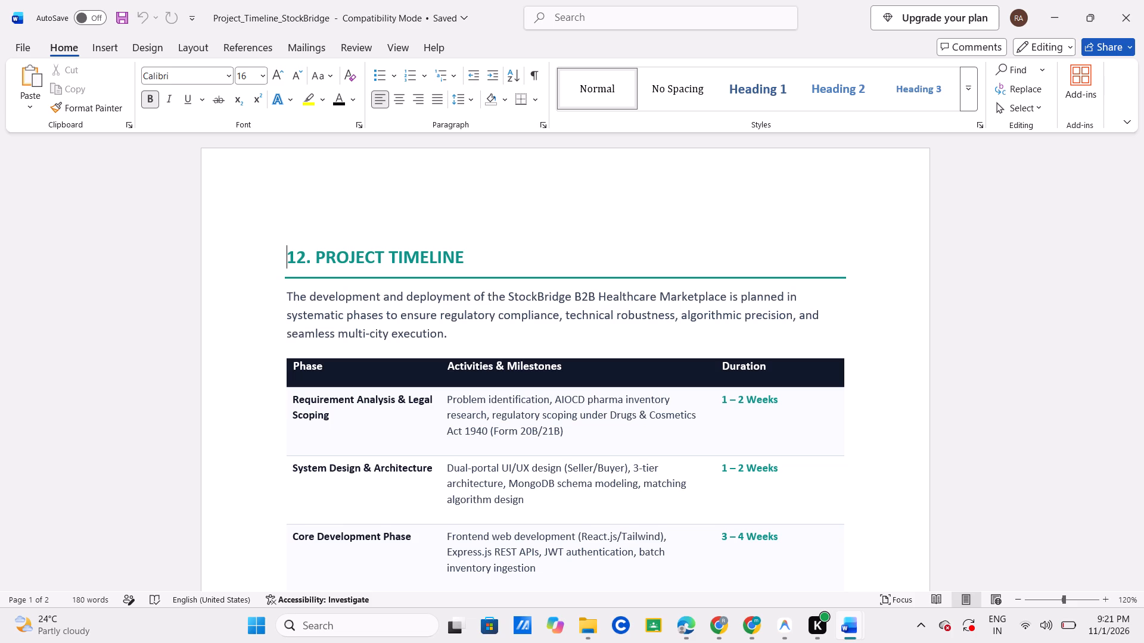
pyautogui.scroll(-2, 336, 237)
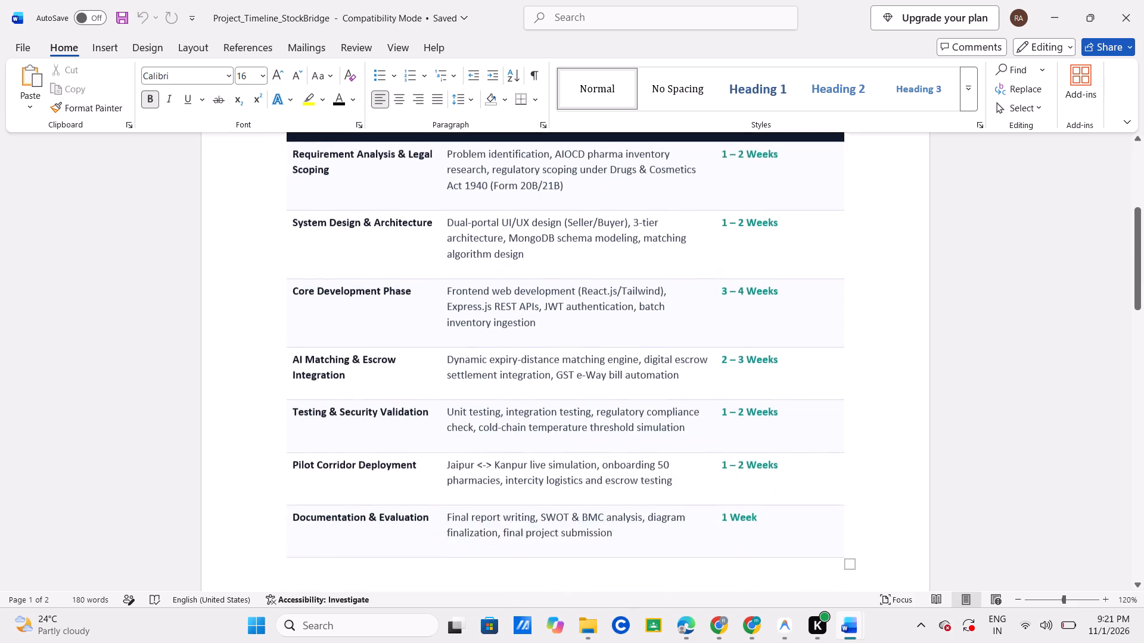
pyautogui.scroll(-3, 336, 237)
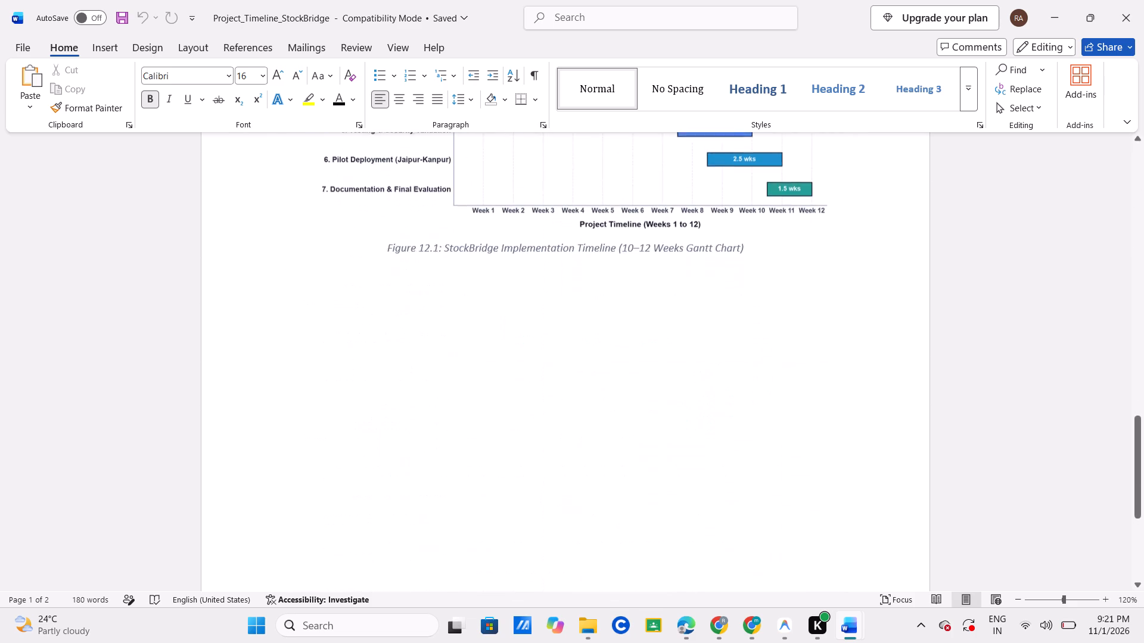
pyautogui.click(551, 317)
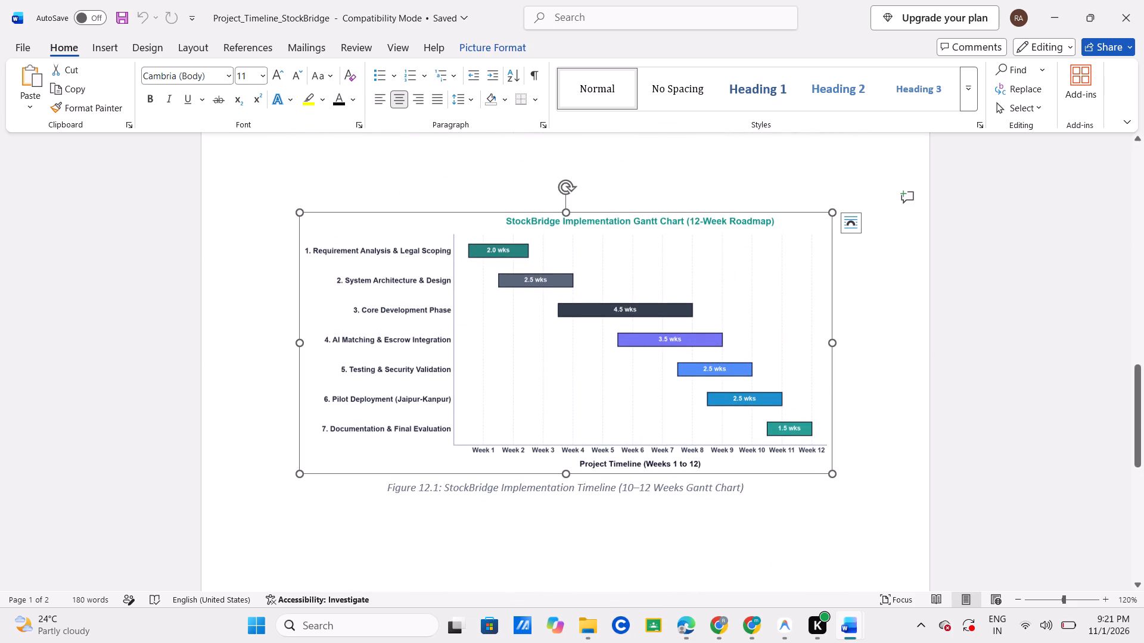
pyautogui.hotkey('ctrl', 'c')
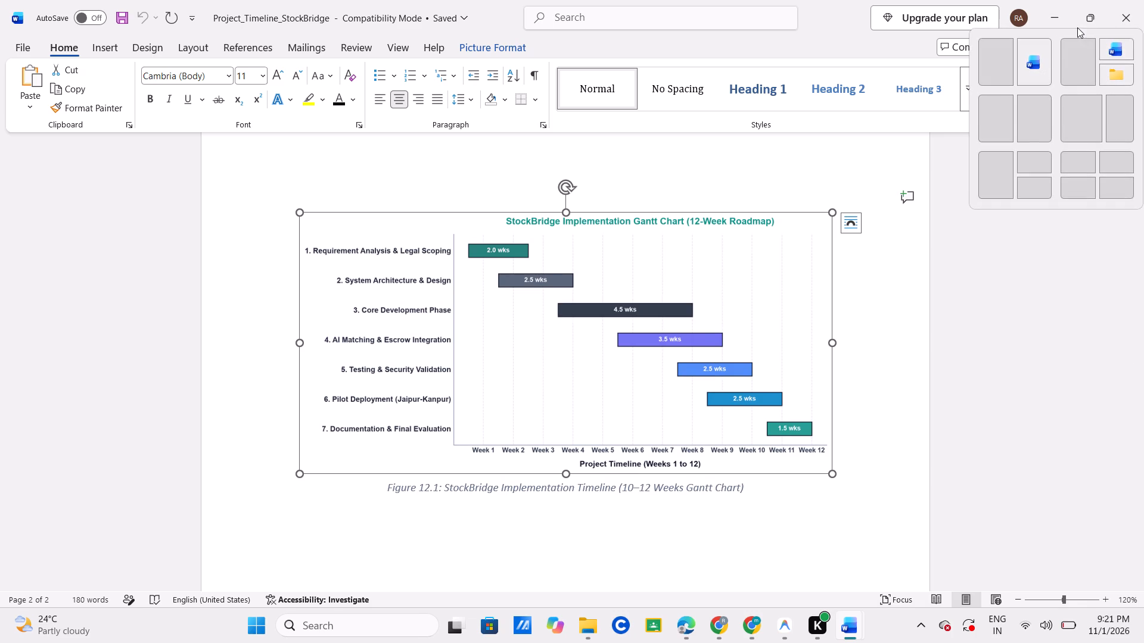
# Snap the Project_Timeline_StockBridge document window to the left half of the screen.
pyautogui.click(981, 77)
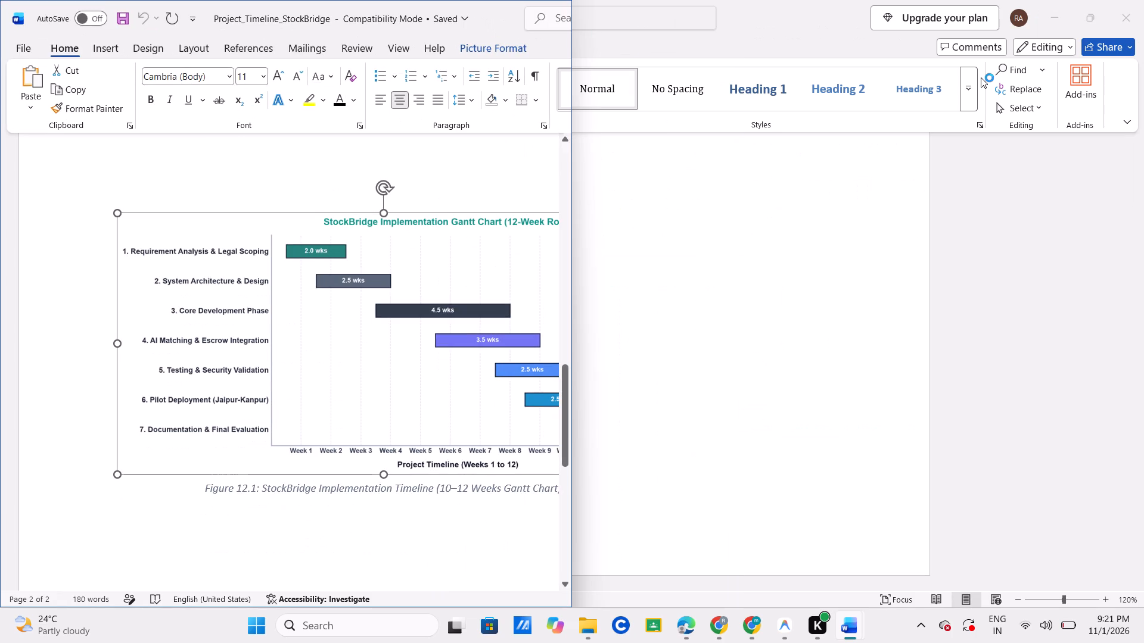